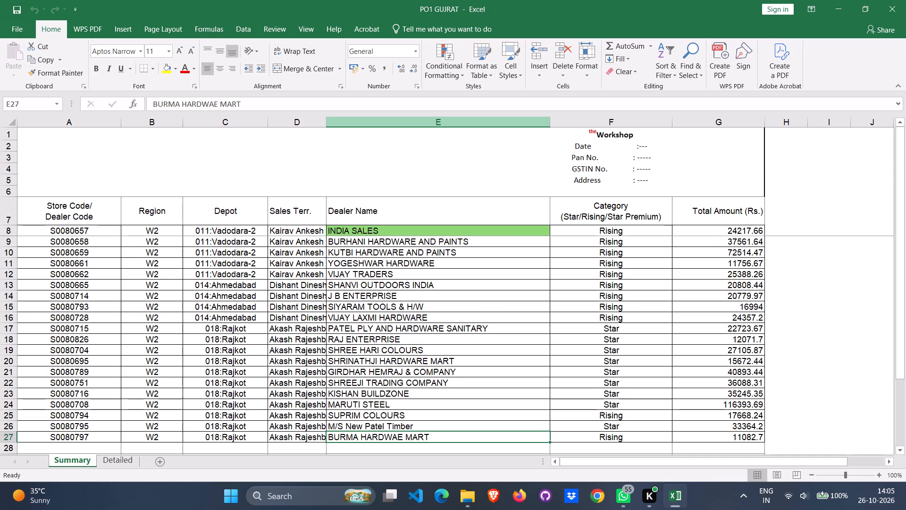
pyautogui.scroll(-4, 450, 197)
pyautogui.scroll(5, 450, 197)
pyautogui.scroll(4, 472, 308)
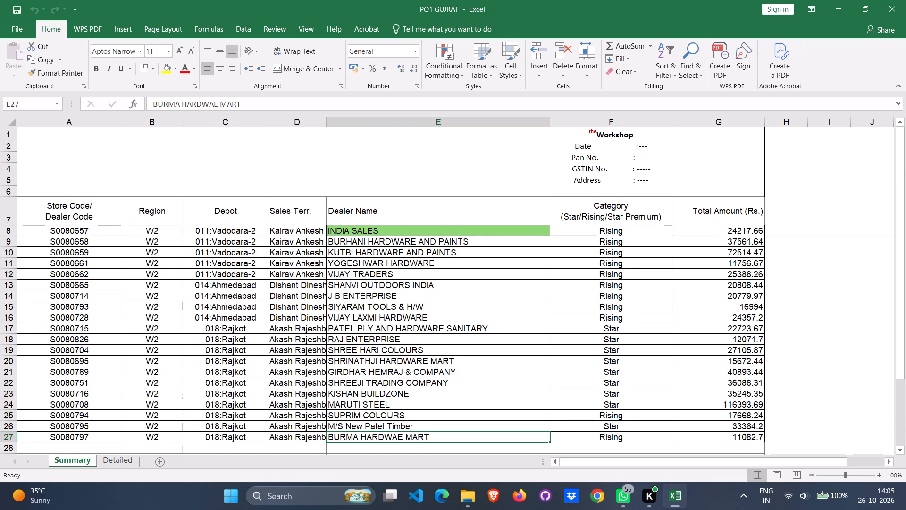
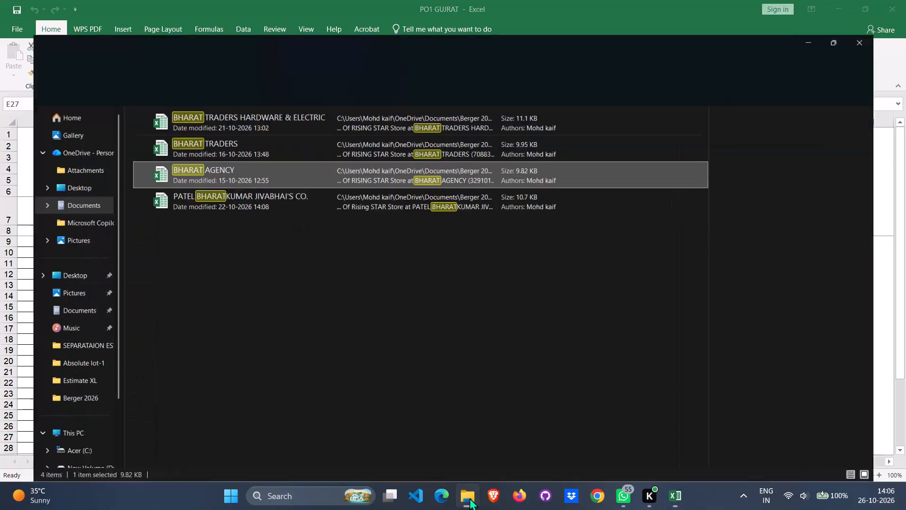
# Search the SEPARATAION ESTIMATE folder for INDIA SALES and open that workbook without starting a new Excel instance.
pyautogui.click(868, 35)
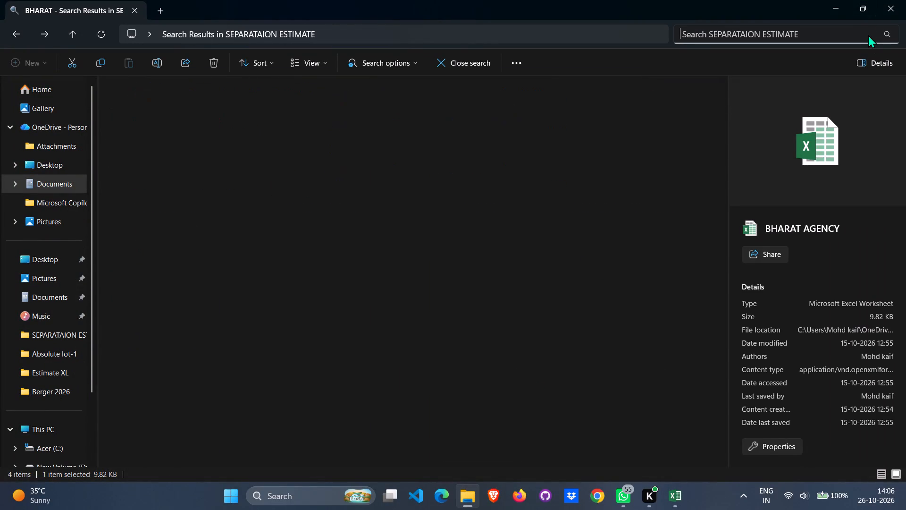
pyautogui.write('INDIA SALES')
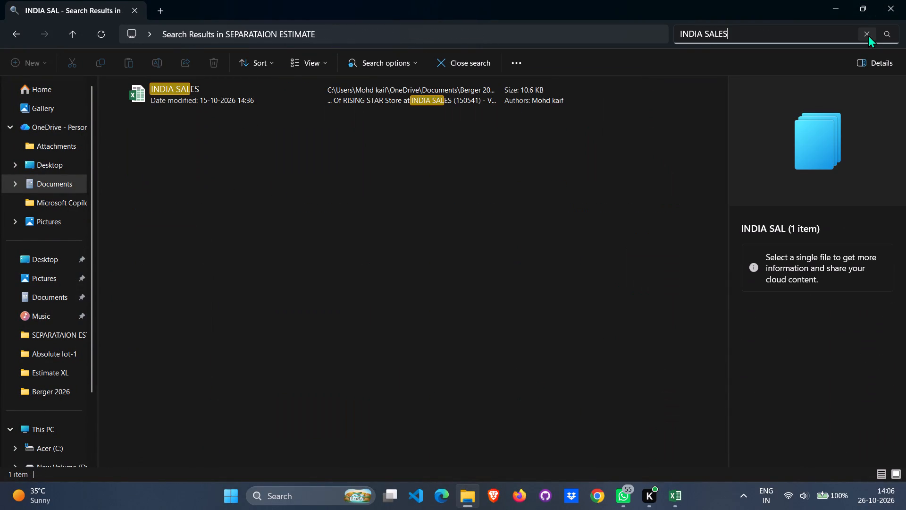
pyautogui.doubleClick(311, 94)
pyautogui.hotkey('alt', 'Tab')
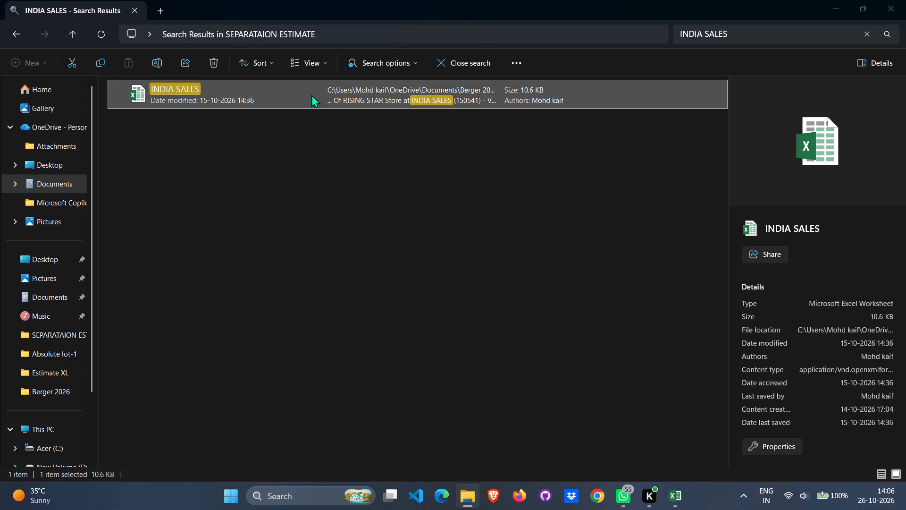
pyautogui.hotkey('alt', 'Tab')
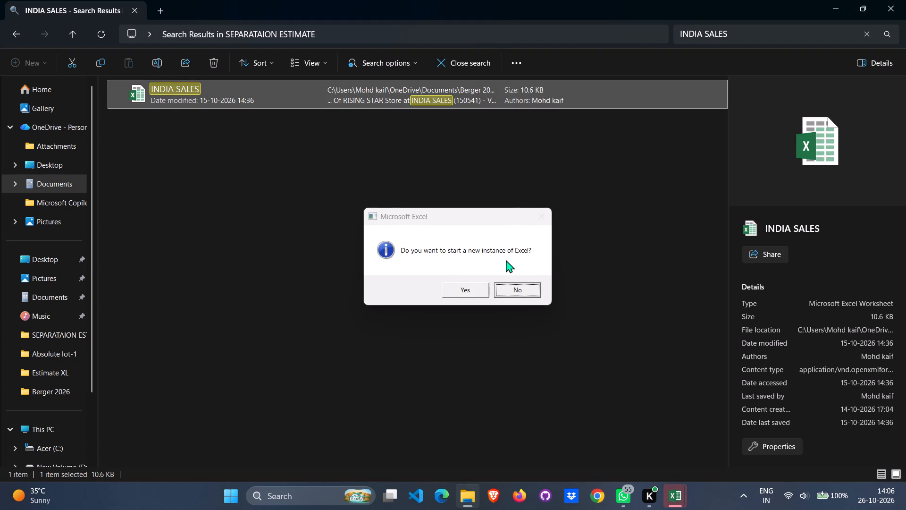
pyautogui.click(513, 291)
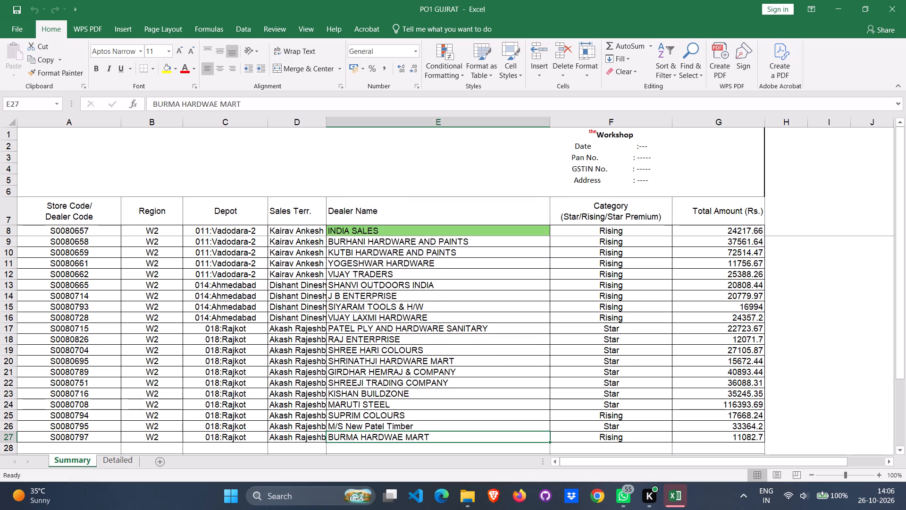
# In the PO1 GUJRAT workbook's Detailed sheet, clear the old dealer entries from A2 through M29, keeping the header row.
pyautogui.scroll(-2, 513, 287)
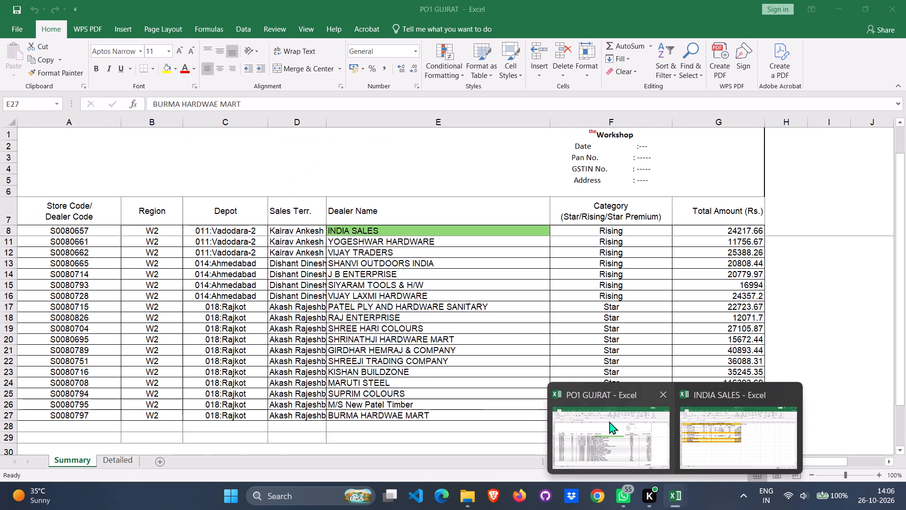
pyautogui.click(609, 421)
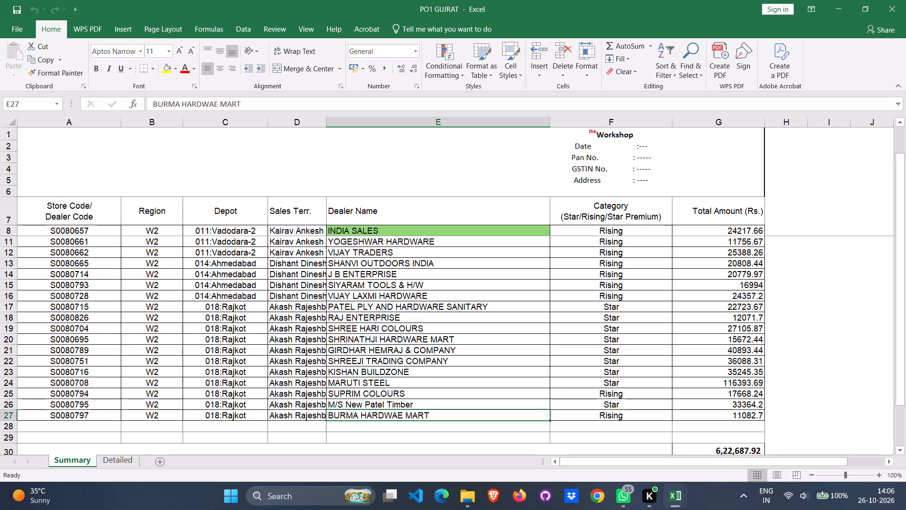
pyautogui.click(121, 460)
pyautogui.scroll(5, 224, 336)
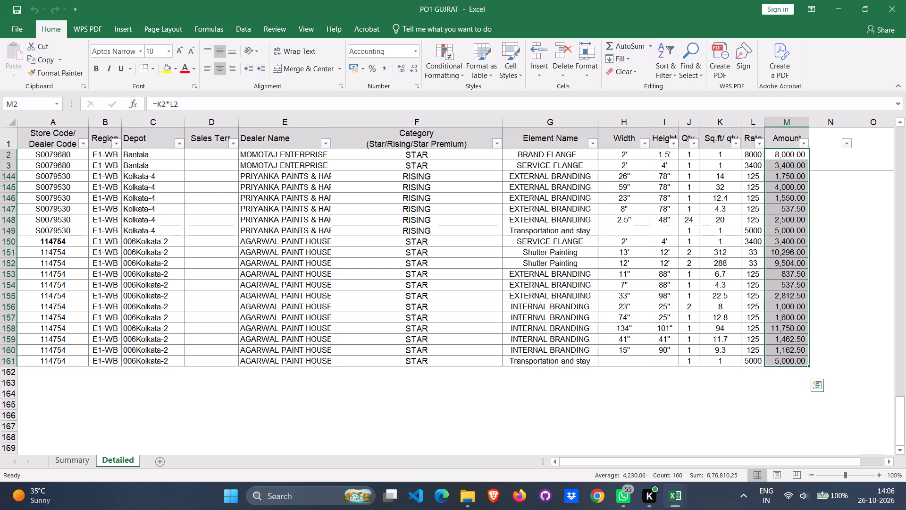
pyautogui.scroll(11, 277, 321)
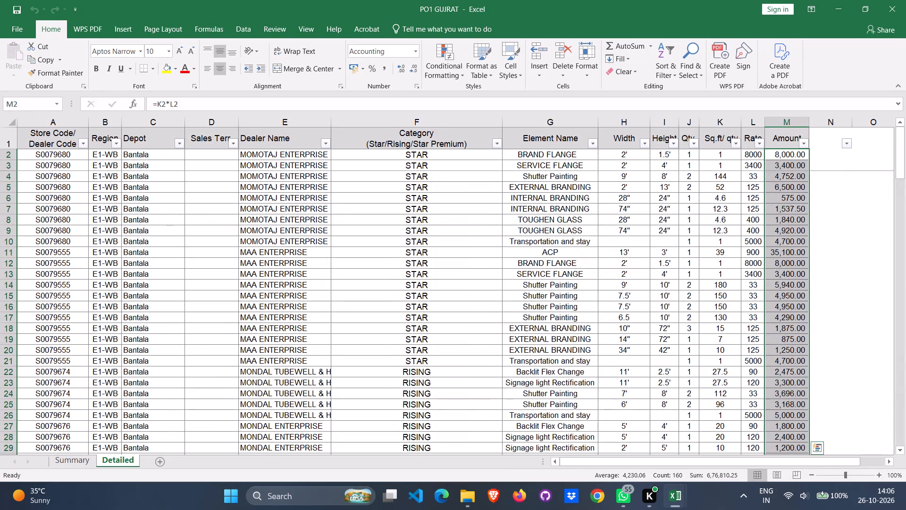
pyautogui.scroll(6, 176, 218)
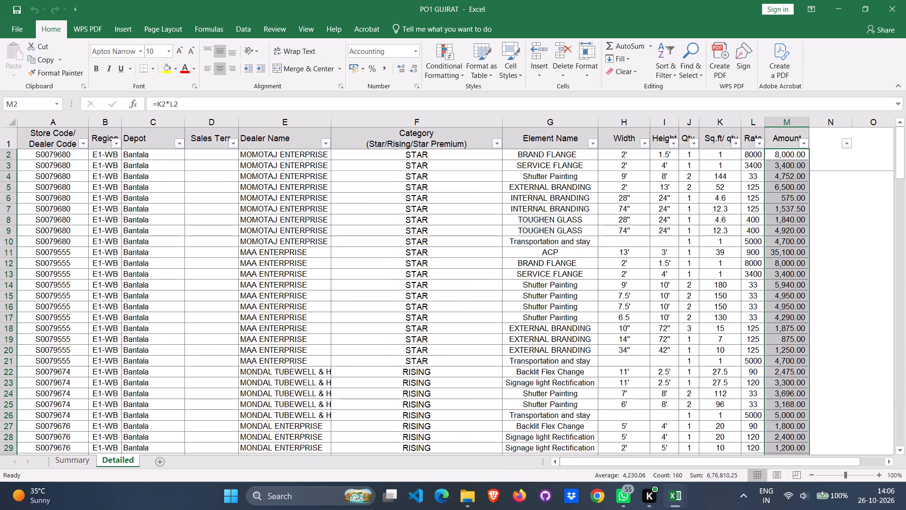
pyautogui.click(46, 153)
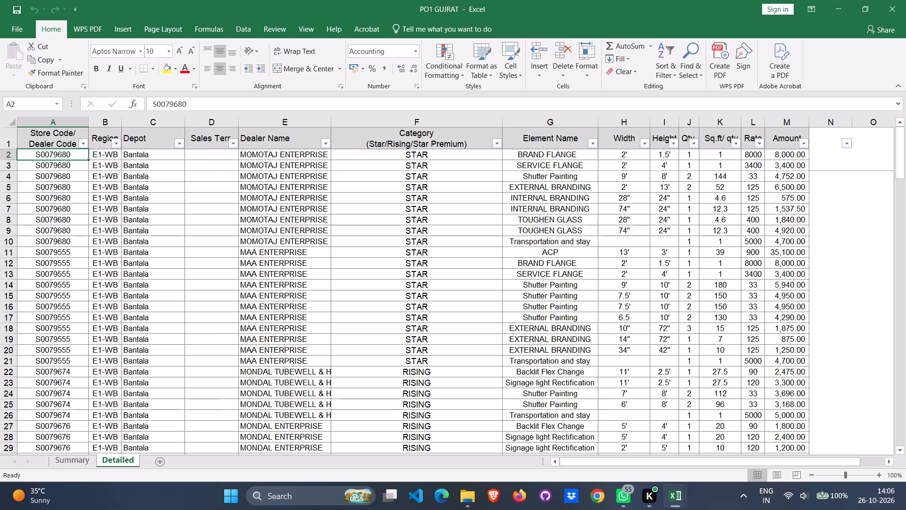
pyautogui.hotkey('shift', 'Right')
pyautogui.hotkey('shift', 'Right')
pyautogui.hotkey('shift', 'Right')
pyautogui.hotkey('shift', 'Right')
pyautogui.hotkey('shift', 'Right')
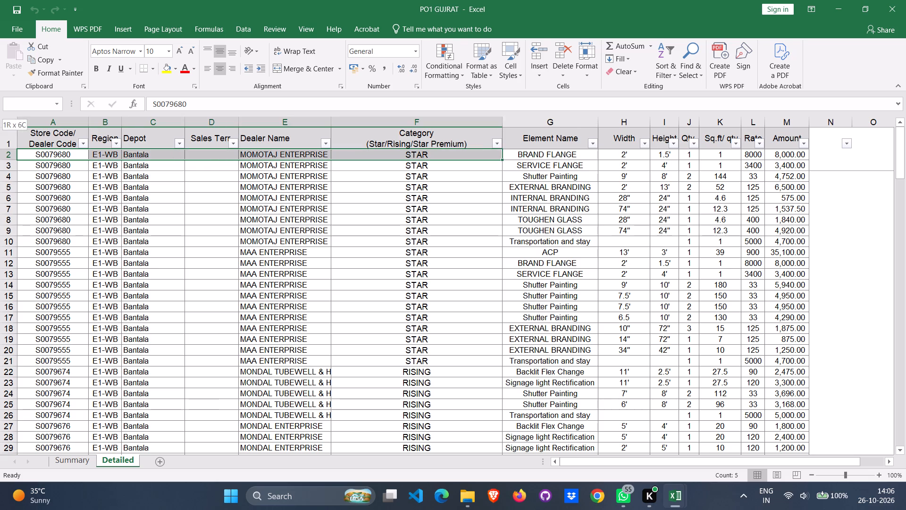
pyautogui.hotkey('shift', 'Right')
pyautogui.hotkey('shift', 'Right')
pyautogui.hotkey('shift', 'Right')
pyautogui.hotkey('shift', 'Right')
pyautogui.hotkey('shift', 'Right')
pyautogui.hotkey('shift', 'Right')
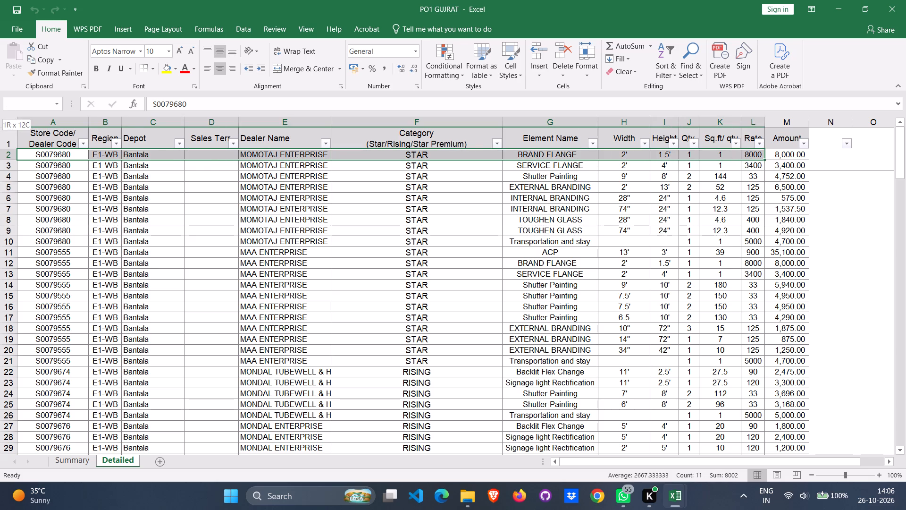
pyautogui.hotkey('shift', 'Right')
pyautogui.press('Down')
pyautogui.hotkey('shift', 'Right')
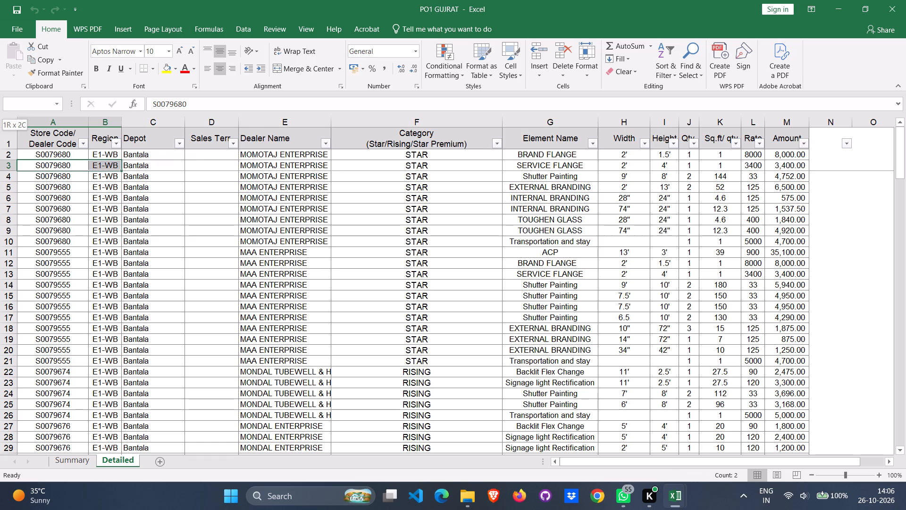
pyautogui.hotkey('shift', 'Right')
pyautogui.press('Up')
pyautogui.hotkey('shift', 'Right')
pyautogui.hotkey('shift', 'Right')
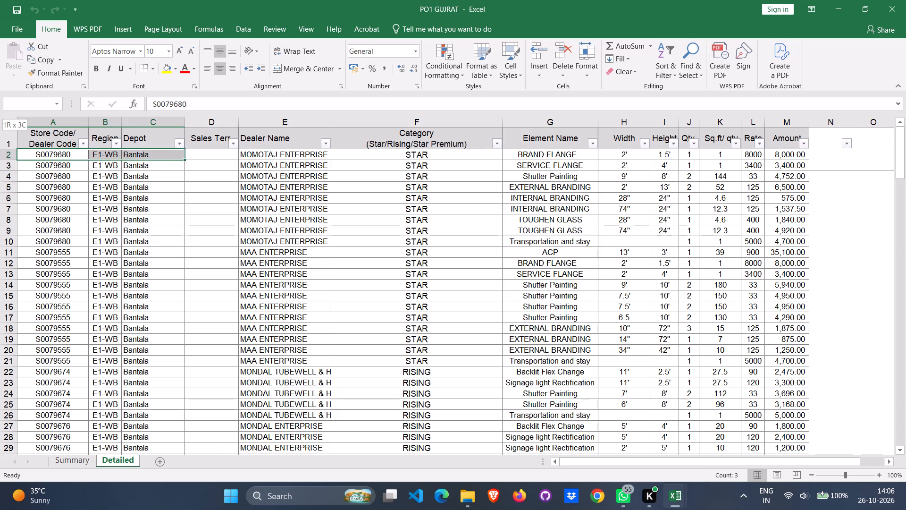
pyautogui.hotkey('shift', 'Right')
pyautogui.hotkey('shift', 'Right')
pyautogui.hotkey('shift', 'Right')
pyautogui.hotkey('shift', 'Right')
pyautogui.hotkey('shift', 'Right')
pyautogui.hotkey('shift', 'Right')
pyautogui.hotkey('shift', 'Right')
pyautogui.hotkey('shift', 'Right')
pyautogui.hotkey('shift', 'Right')
pyautogui.hotkey('shift', 'Right')
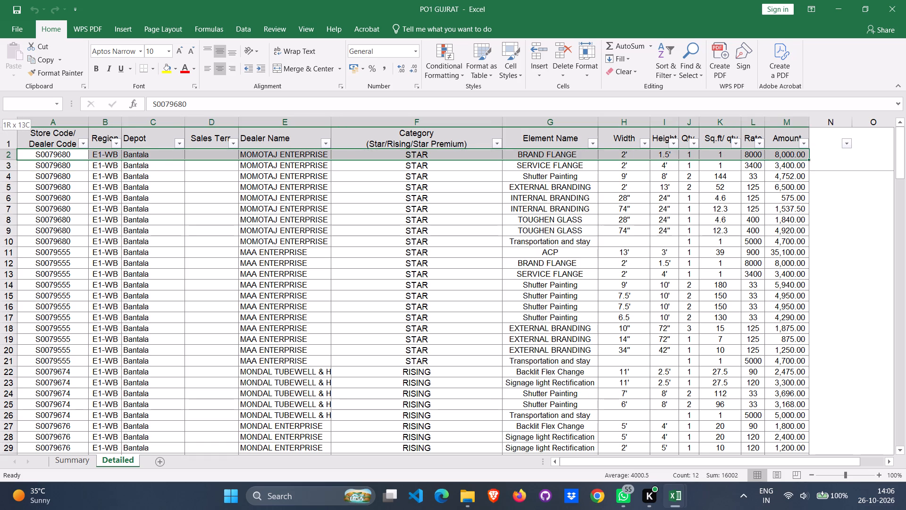
pyautogui.hotkey('shift', 'Right')
pyautogui.hotkey('shift', 'Left')
pyautogui.hotkey('shift', 'Down')
pyautogui.hotkey('shift', 'Down')
pyautogui.hotkey('shift', 'Down')
pyautogui.hotkey('shift', 'Down')
pyautogui.hotkey('shift', 'Down')
pyautogui.hotkey('shift', 'Down')
pyautogui.hotkey('shift', 'Down')
pyautogui.hotkey('shift', 'Down')
pyautogui.hotkey('shift', 'Down')
pyautogui.hotkey('shift', 'Down')
pyautogui.hotkey('shift', 'Down')
pyautogui.hotkey('shift', 'Down')
pyautogui.hotkey('shift', 'Down')
pyautogui.hotkey('shift', 'Down')
pyautogui.hotkey('shift', 'Down')
pyautogui.hotkey('shift', 'Down')
pyautogui.hotkey('shift', 'Down')
pyautogui.hotkey('shift', 'Down')
pyautogui.hotkey('shift', 'Down')
pyautogui.hotkey('shift', 'Down')
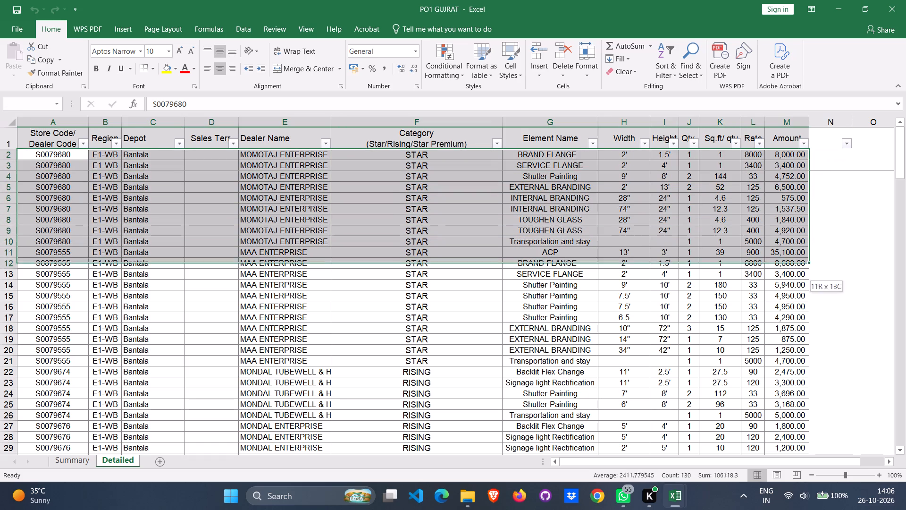
pyautogui.hotkey('shift', 'Down')
pyautogui.hotkey('shift', 'Down')
pyautogui.hotkey('shift', 'Down')
pyautogui.hotkey('shift', 'Down')
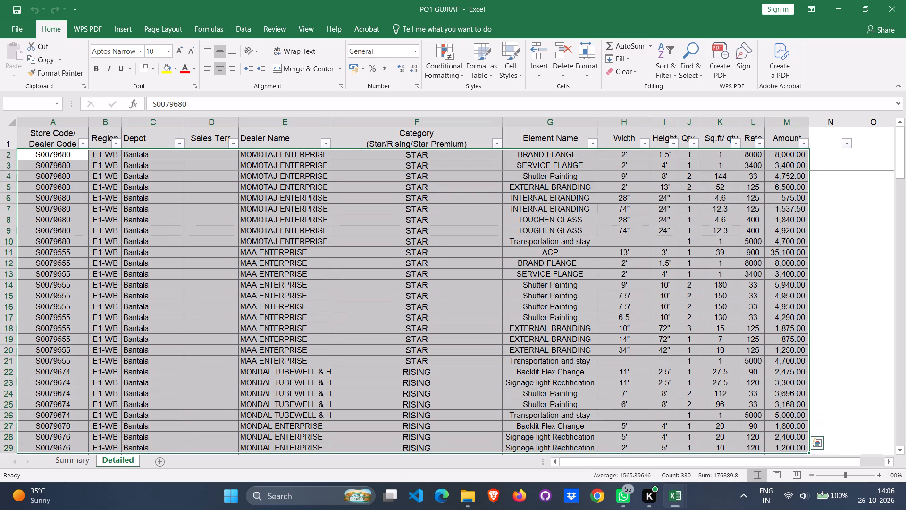
pyautogui.press('Delete')
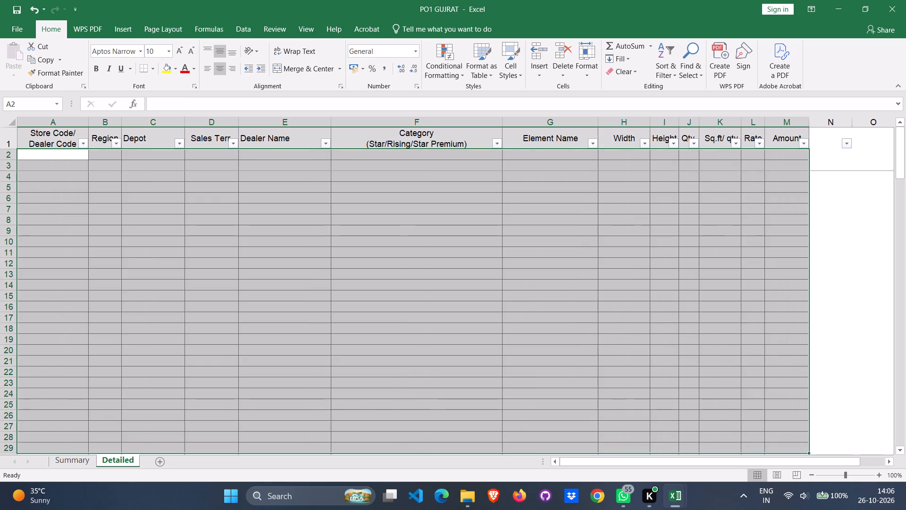
pyautogui.click(46, 153)
pyautogui.scroll(-4, 270, 249)
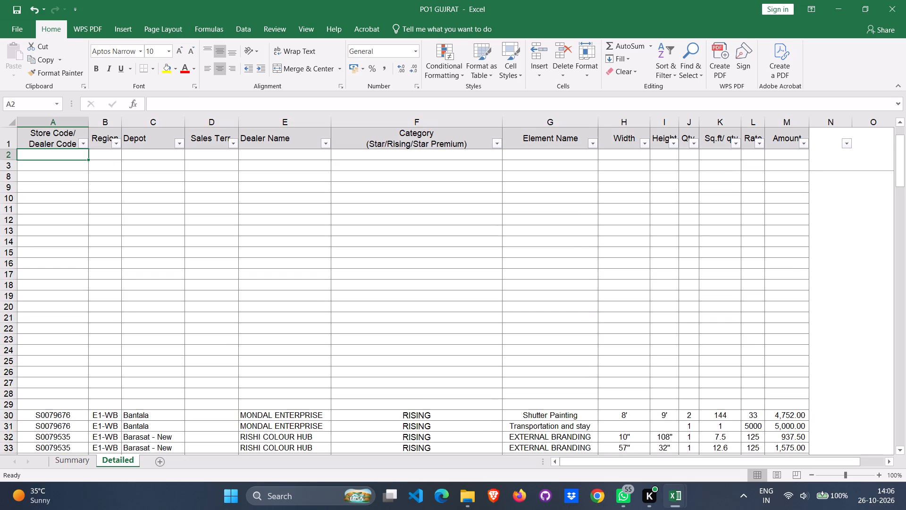
pyautogui.scroll(7, 270, 249)
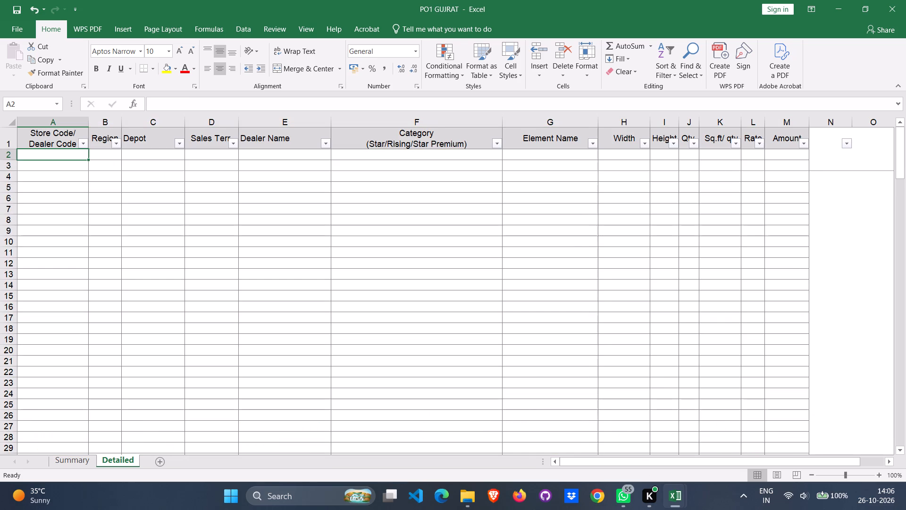
pyautogui.click(62, 153)
# Remove the fill colour from the INDIA SALES dealer name cell on the Summary sheet.
pyautogui.click(75, 460)
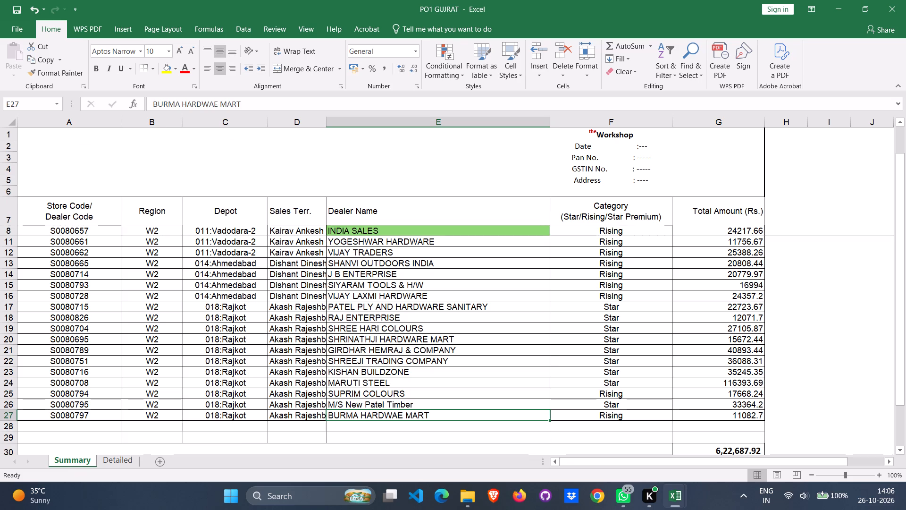
pyautogui.click(72, 233)
pyautogui.hotkey('shift', 'Right')
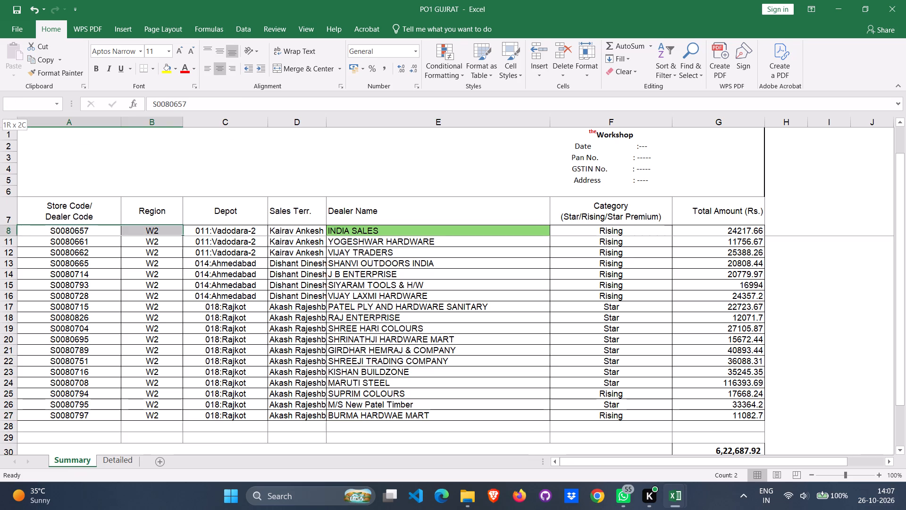
pyautogui.click(384, 230)
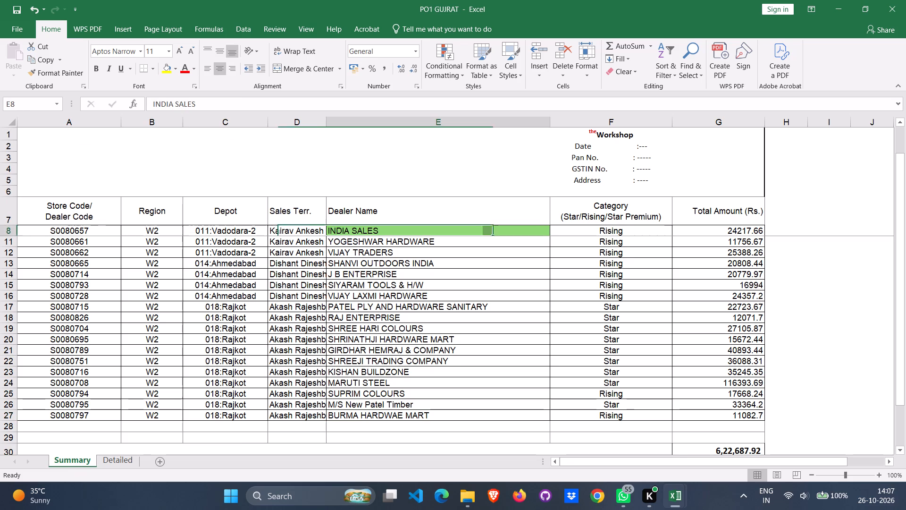
pyautogui.click(174, 71)
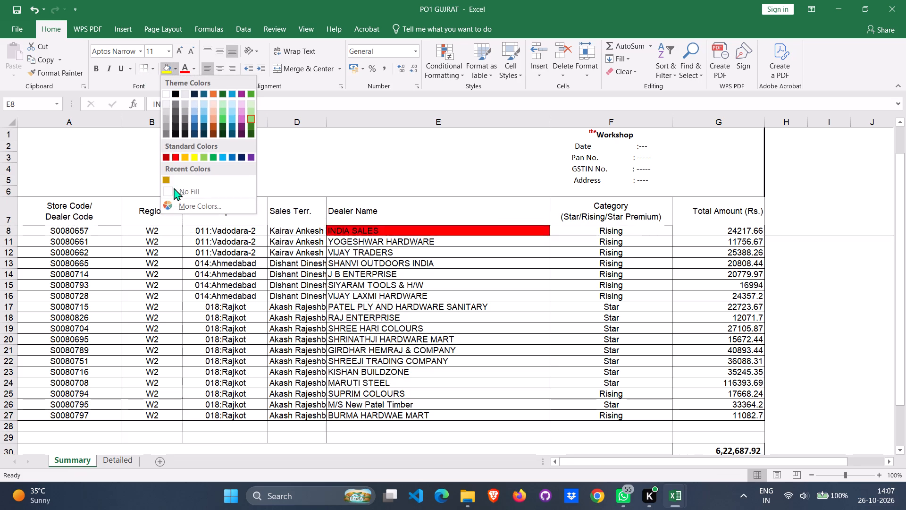
pyautogui.click(169, 188)
# Copy the INDIA SALES details from store code through category on the Summary sheet into row 2 of the Detailed sheet.
pyautogui.click(75, 233)
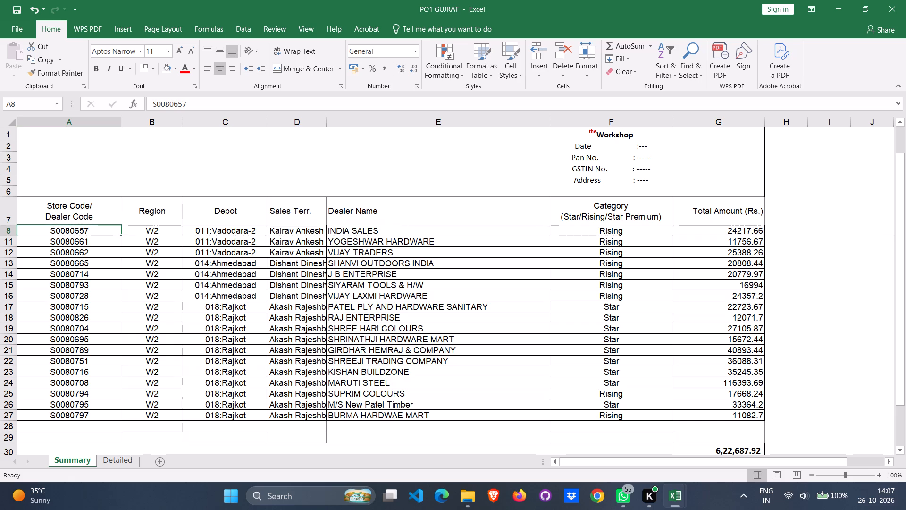
pyautogui.hotkey('shift', 'Right')
pyautogui.hotkey('shift', 'Right')
pyautogui.hotkey('shift', 'Right')
pyautogui.hotkey('shift', 'Right')
pyautogui.hotkey('shift', 'Right')
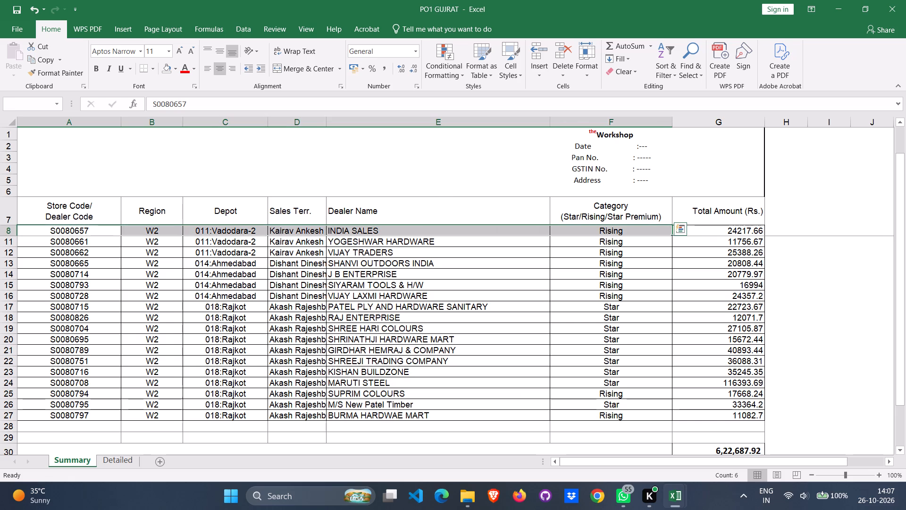
pyautogui.hotkey('ctrl', 'c')
pyautogui.click(107, 458)
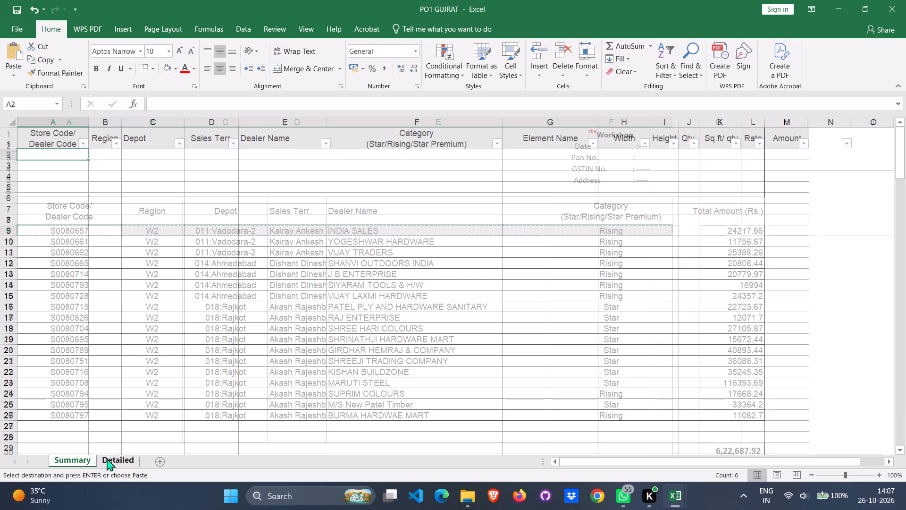
pyautogui.hotkey('ctrl', 'v')
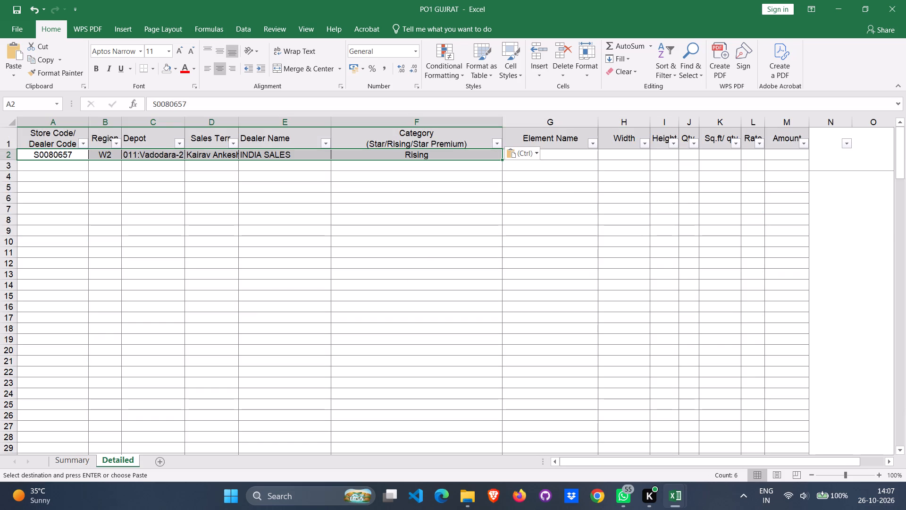
# Copy the SERVICE FLANGE and three Outside Branding element names from the INDIA SALES quotation into the Detailed sheet's Element Name column, starting at G2.
pyautogui.click(565, 153)
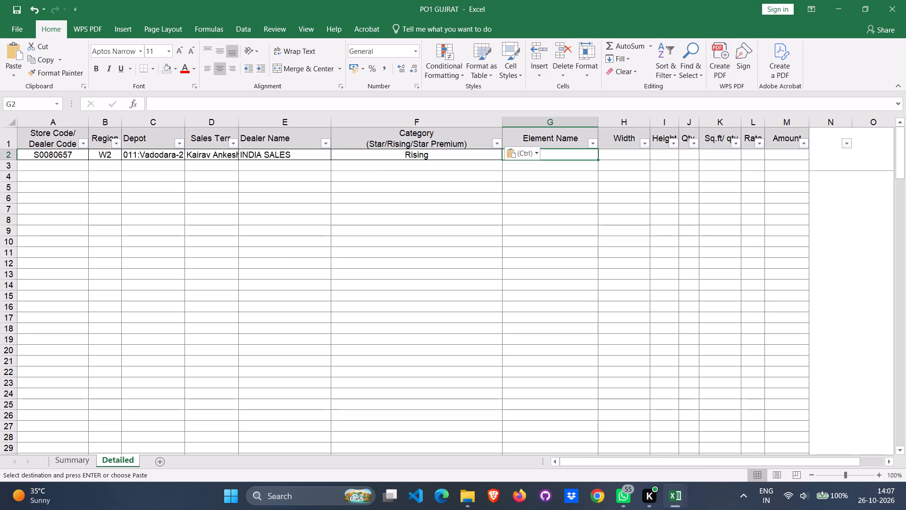
pyautogui.hotkey('alt', 'Tab')
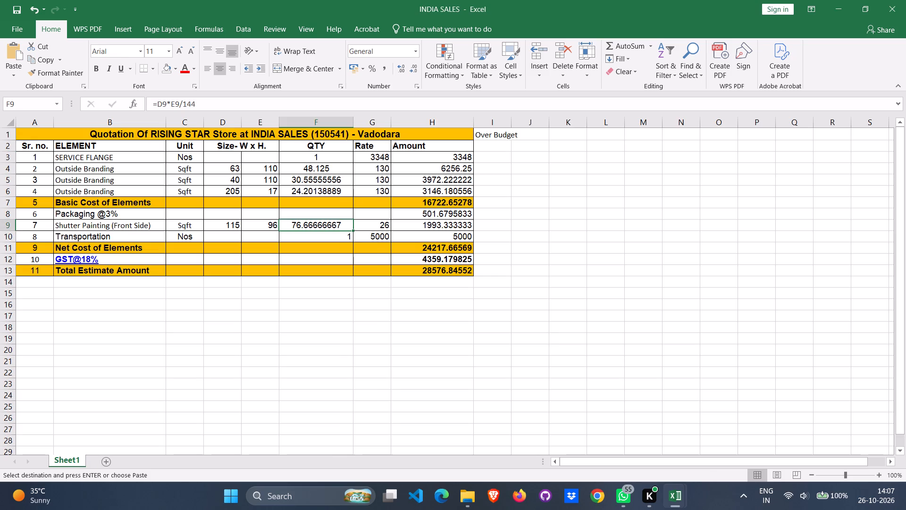
pyautogui.click(110, 158)
pyautogui.hotkey('ctrl', 'c')
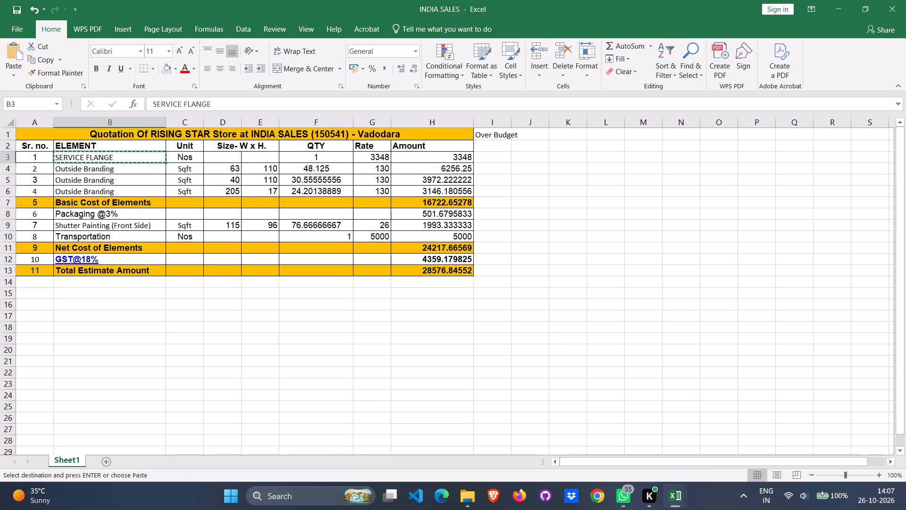
pyautogui.hotkey('shift', 'Down')
pyautogui.hotkey('shift', 'Down')
pyautogui.hotkey('shift', 'Down')
pyautogui.hotkey('ctrl', 'c')
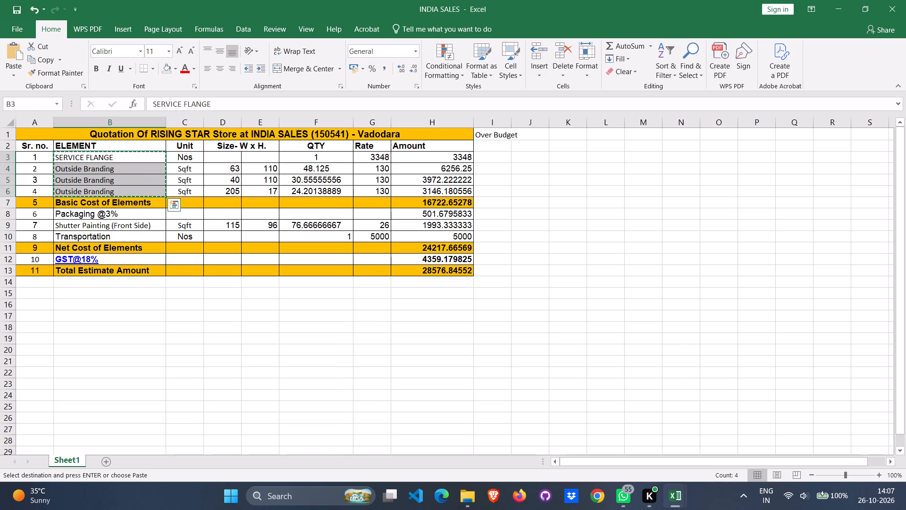
pyautogui.hotkey('alt', 'Tab')
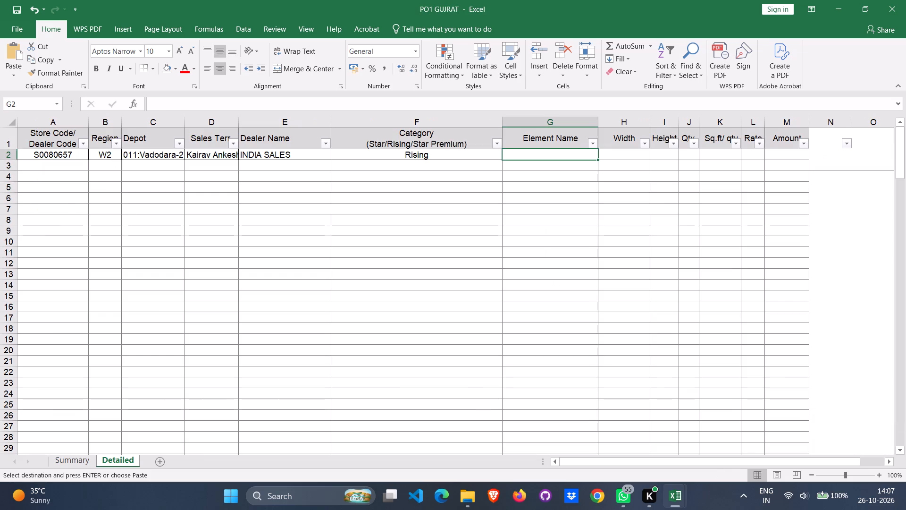
pyautogui.hotkey('ctrl', 'v')
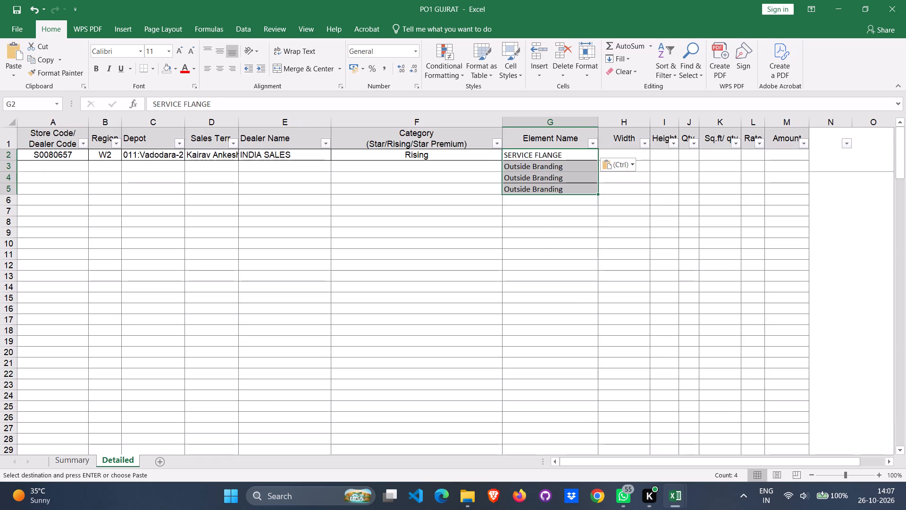
# Copy the width and height of the three Outside Branding elements from the INDIA SALES quotation into H3:I5 of the Detailed sheet.
pyautogui.click(636, 156)
pyautogui.hotkey('alt', 'Tab')
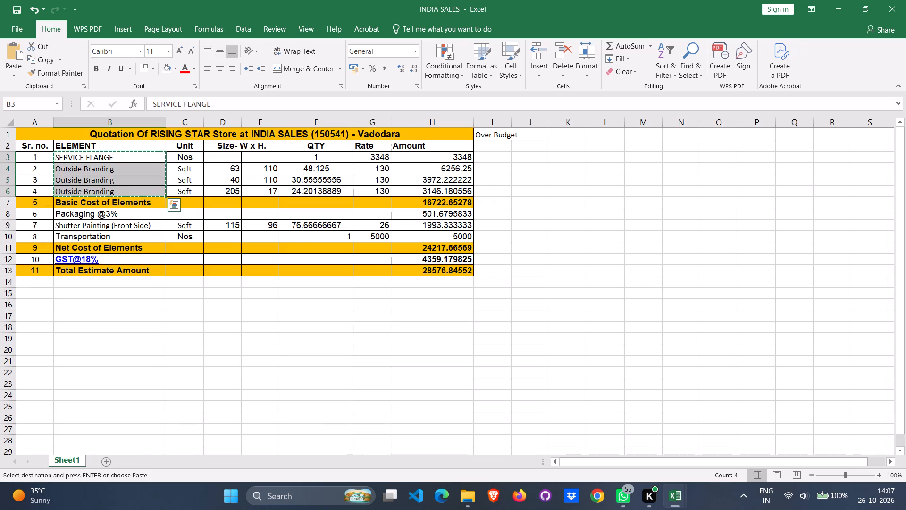
pyautogui.click(224, 169)
pyautogui.hotkey('shift', 'Right')
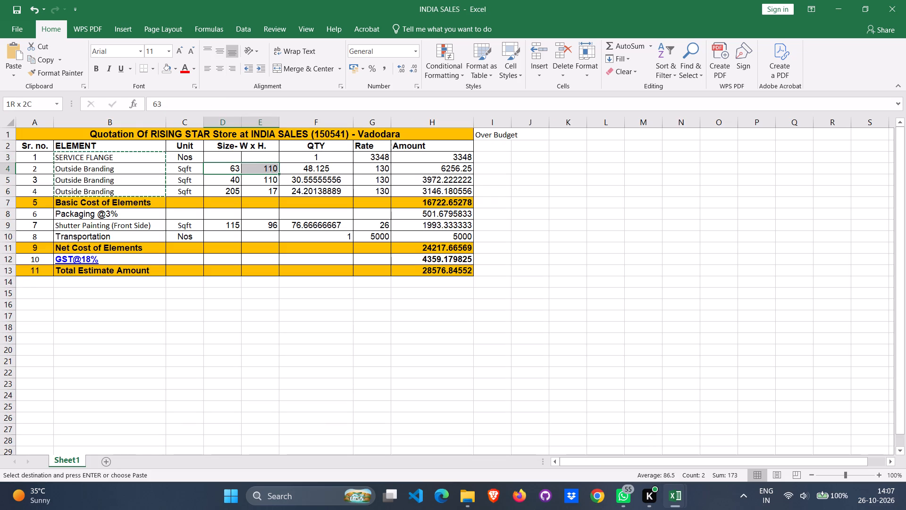
pyautogui.hotkey('shift', 'Down')
pyautogui.hotkey('shift', 'Down')
pyautogui.hotkey('ctrl', 'c')
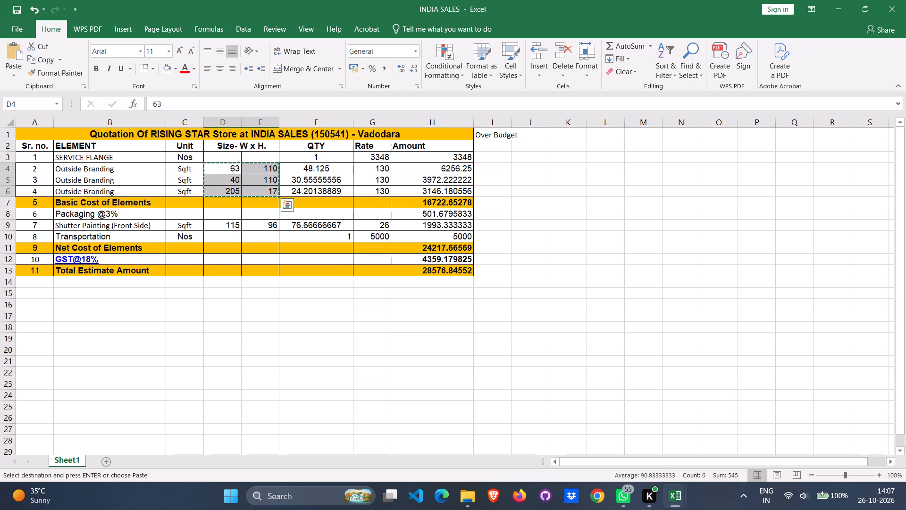
pyautogui.hotkey('alt', 'Tab')
pyautogui.press('Down')
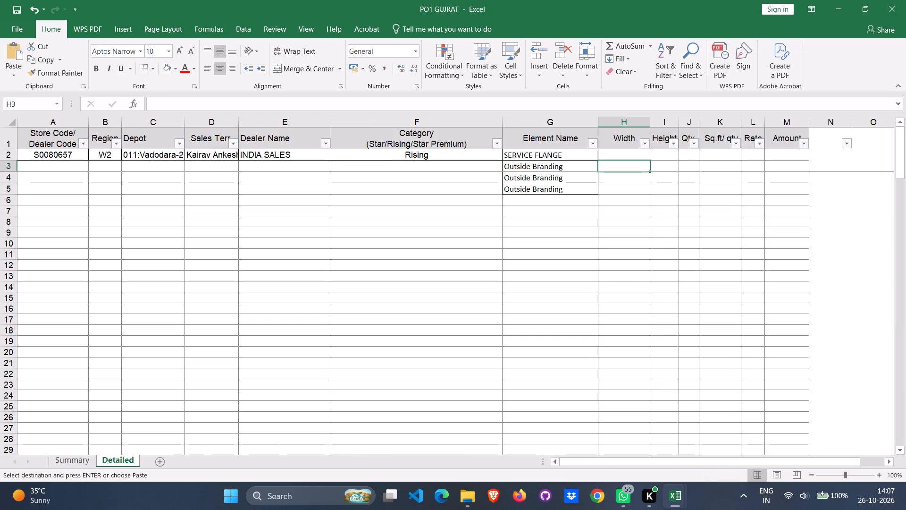
pyautogui.hotkey('shift', 'Right')
pyautogui.hotkey('shift', 'Down')
pyautogui.hotkey('shift', 'Down')
pyautogui.hotkey('ctrl', 'v')
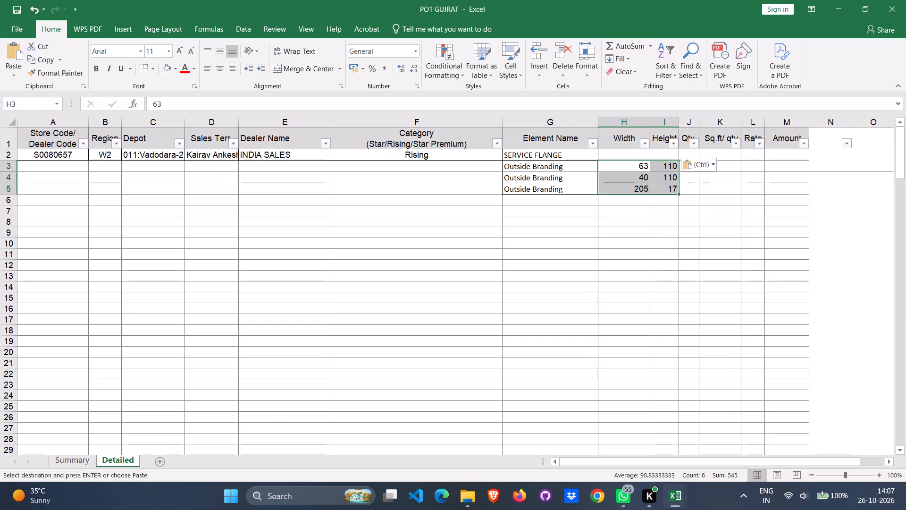
# Narrow the Category column and widen the Qty. column on the Detailed sheet.
pyautogui.click(690, 153)
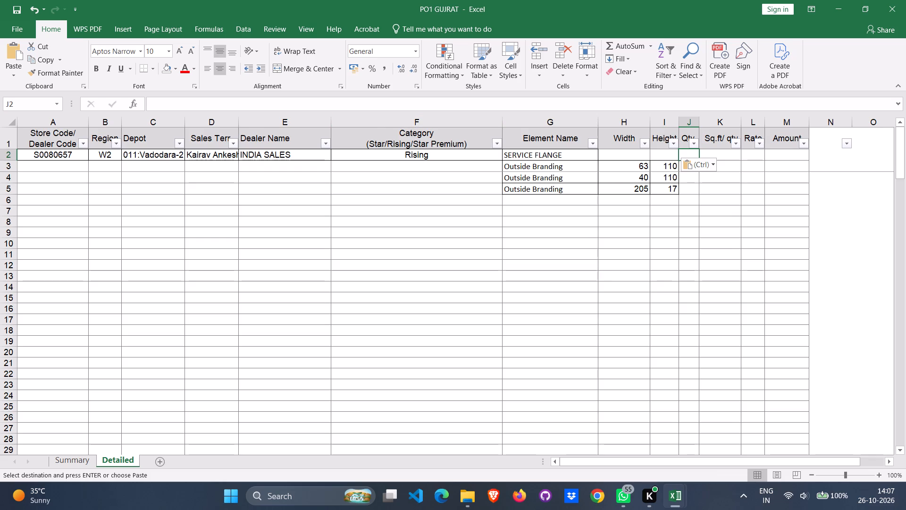
pyautogui.moveTo(503, 117); pyautogui.dragTo(423, 113)
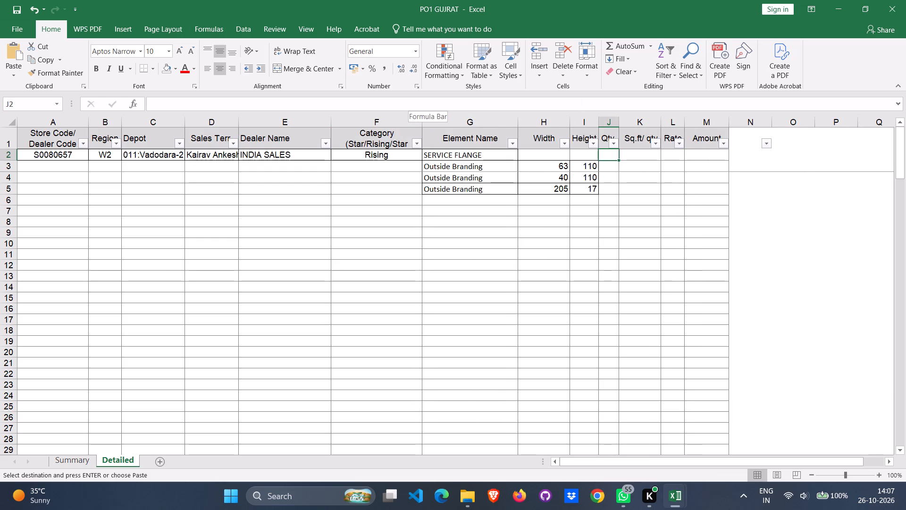
pyautogui.moveTo(422, 119); pyautogui.dragTo(399, 117)
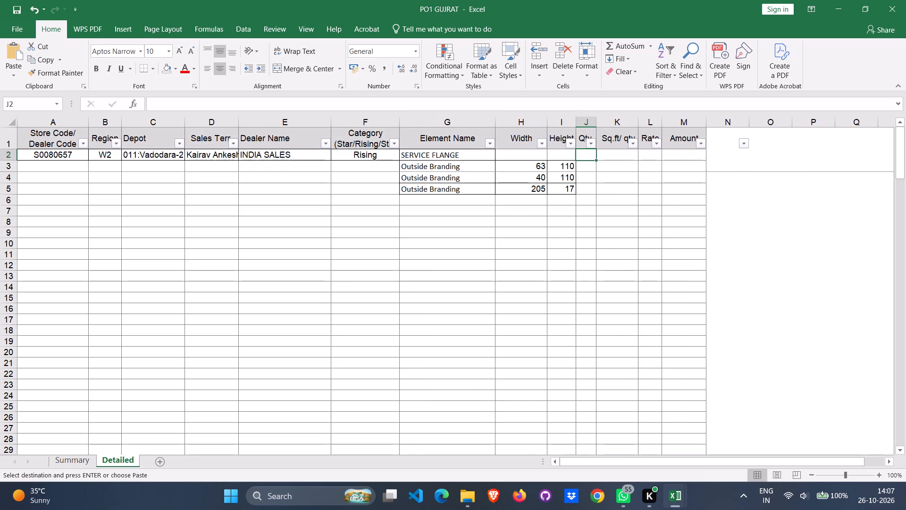
pyautogui.moveTo(598, 121); pyautogui.dragTo(599, 120)
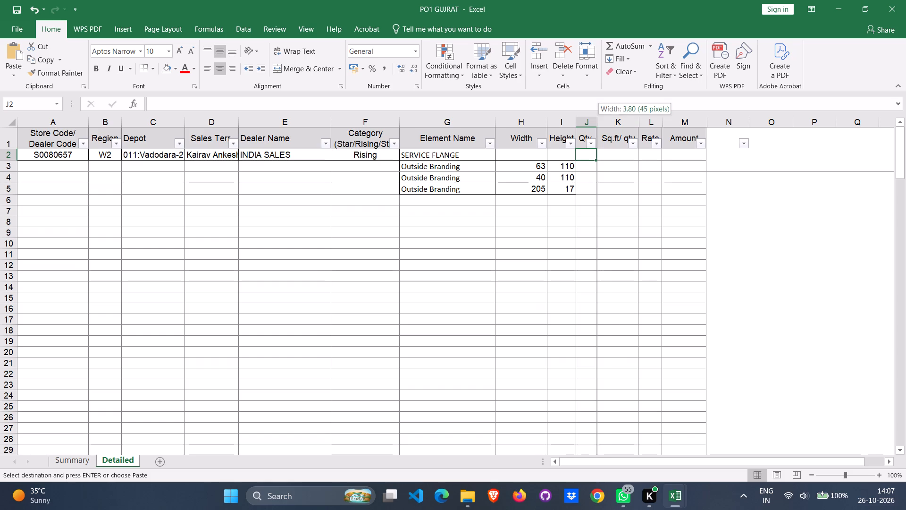
pyautogui.moveTo(599, 120); pyautogui.dragTo(617, 119)
# Enter a quantity of 1 for the SERVICE FLANGE row in J2 and save the workbook.
pyautogui.click(594, 153)
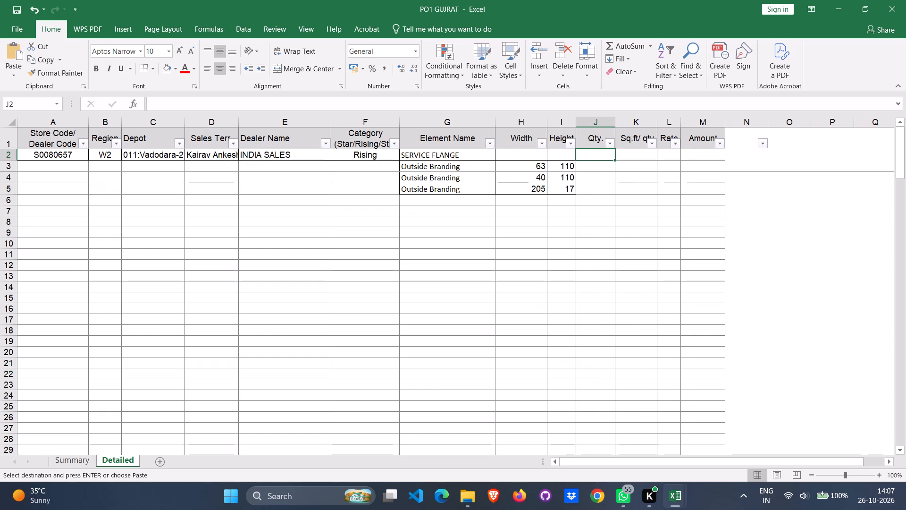
pyautogui.press('1')
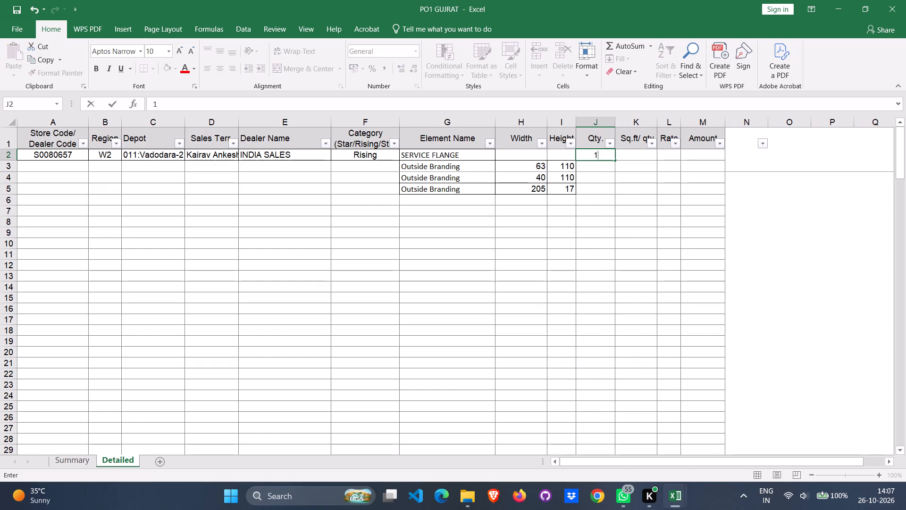
pyautogui.hotkey('ctrl', 's')
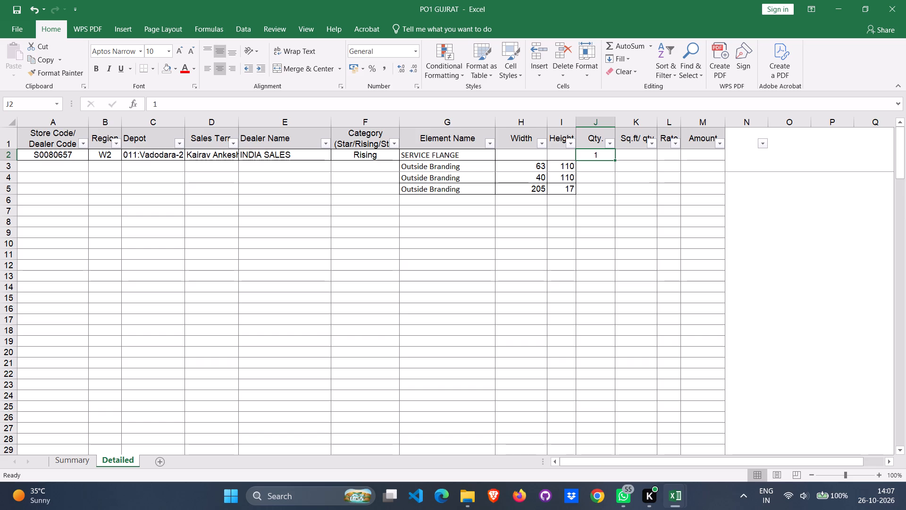
# Copy the Shutter Painting (Front Side) element name from the INDIA SALES quotation into cell G6 of the Detailed sheet.
pyautogui.hotkey('alt', 'Tab')
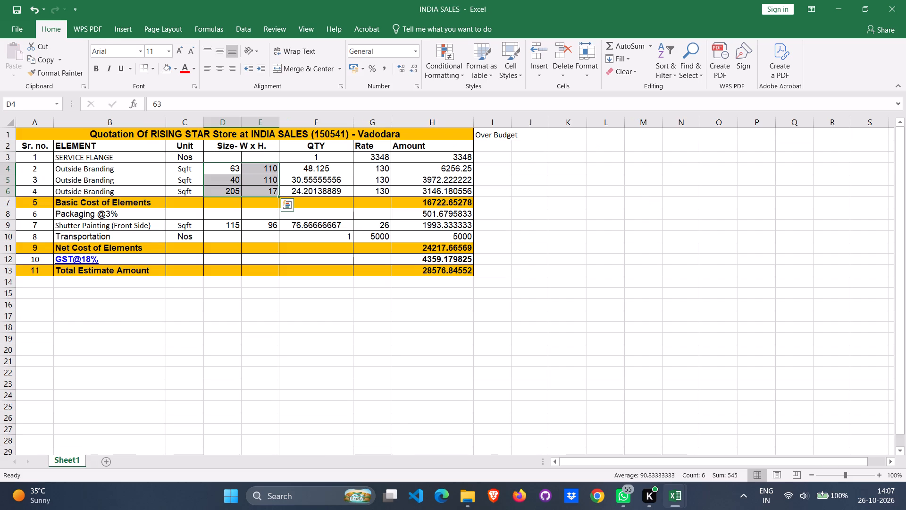
pyautogui.hotkey('alt', 'Tab')
pyautogui.hotkey('alt', 'Tab')
pyautogui.click(91, 229)
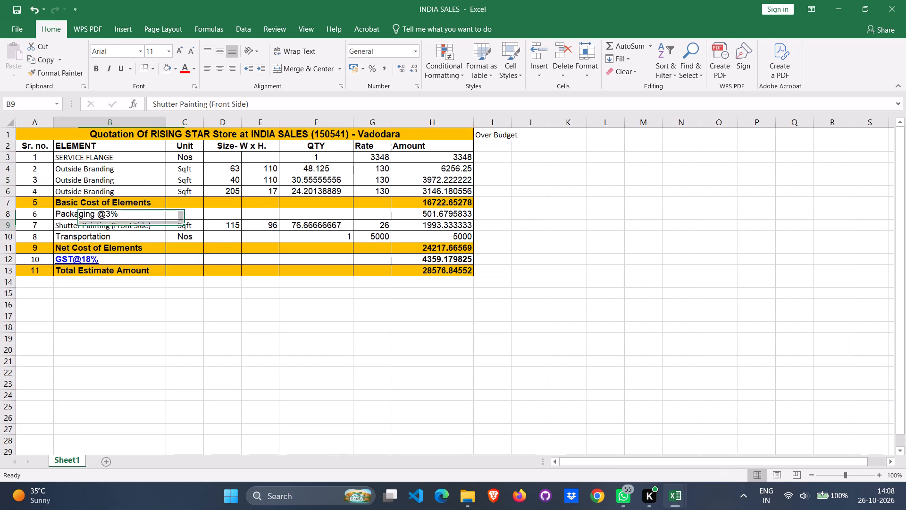
pyautogui.hotkey('ctrl', 'c')
pyautogui.hotkey('alt', 'Tab')
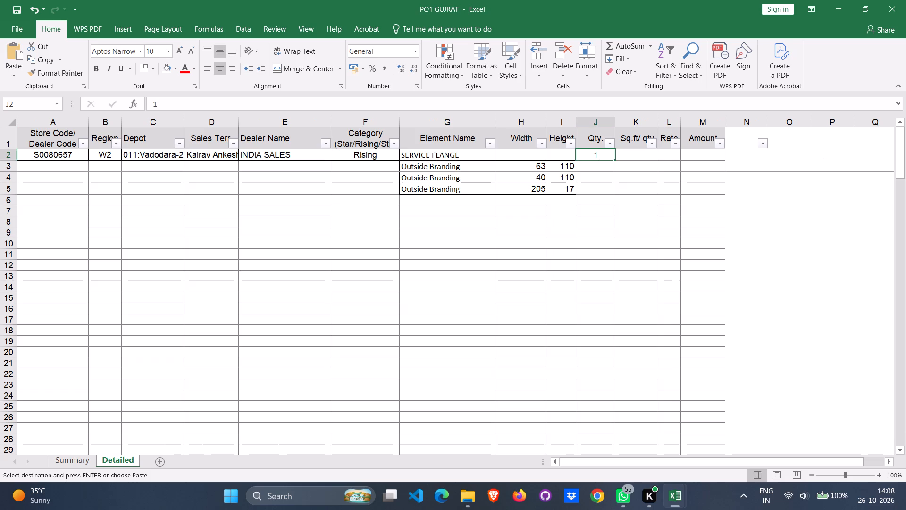
pyautogui.click(444, 199)
pyautogui.hotkey('ctrl', 'v')
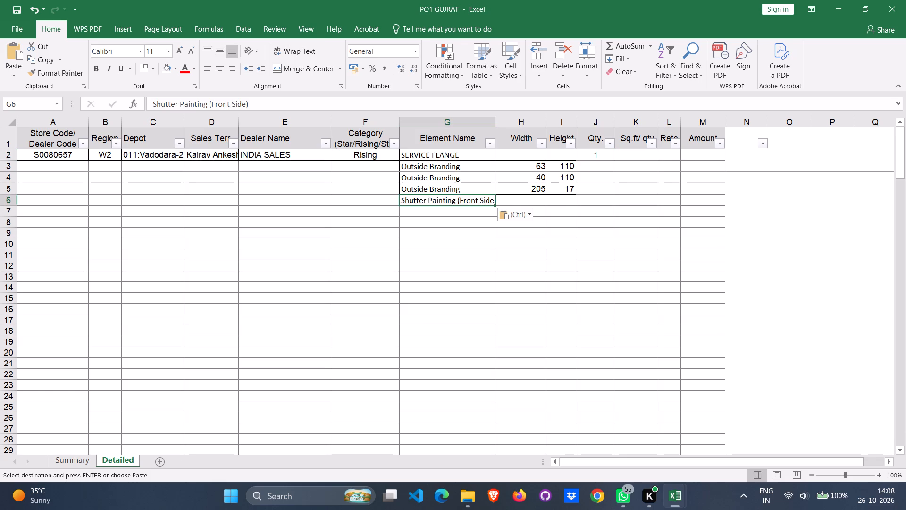
# Copy the Shutter Painting width 115 and height 96 from the quotation into H6:I6 of the Detailed sheet and save the workbook.
pyautogui.click(523, 204)
pyautogui.hotkey('alt', 'Tab')
pyautogui.click(226, 227)
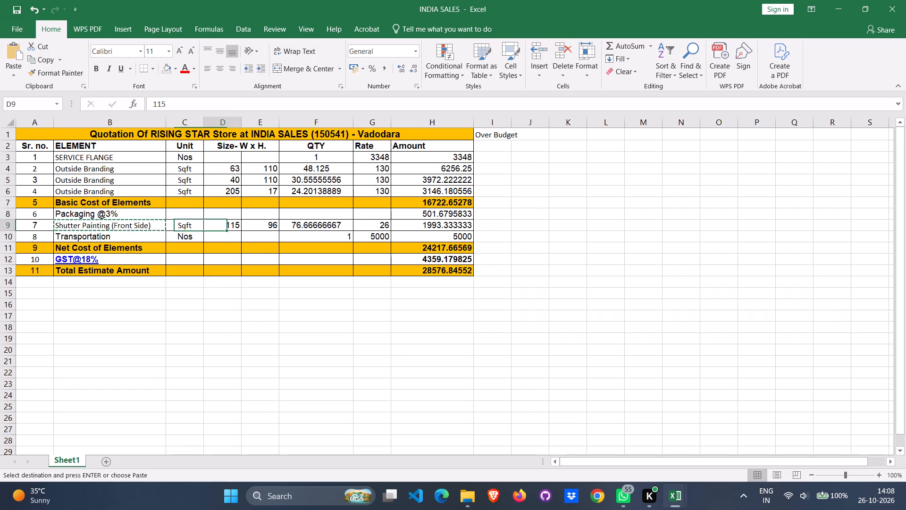
pyautogui.hotkey('shift', 'Right')
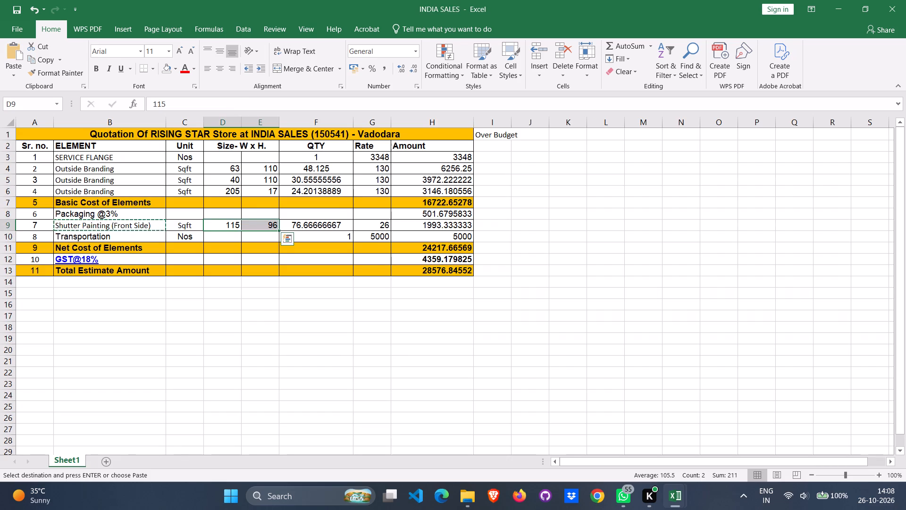
pyautogui.hotkey('ctrl', 'c')
pyautogui.hotkey('alt', 'Tab')
pyautogui.hotkey('ctrl', 'v')
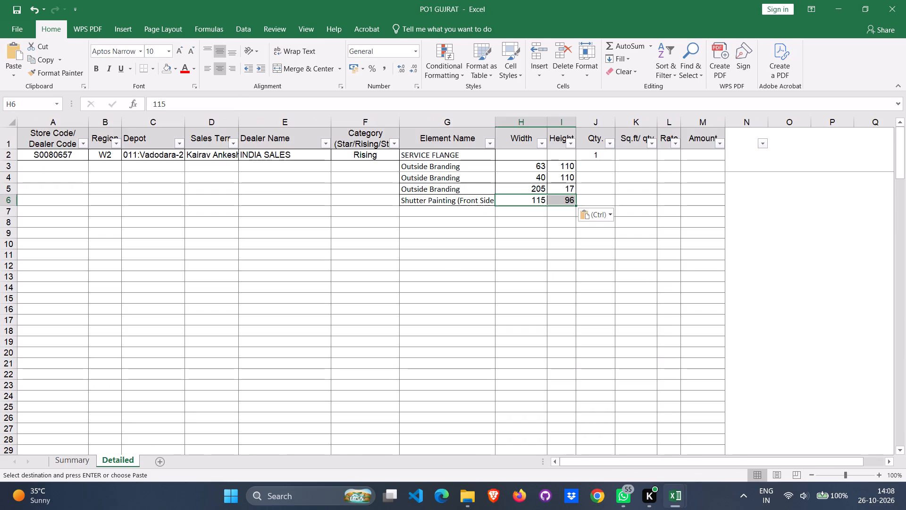
pyautogui.hotkey('ctrl', 's')
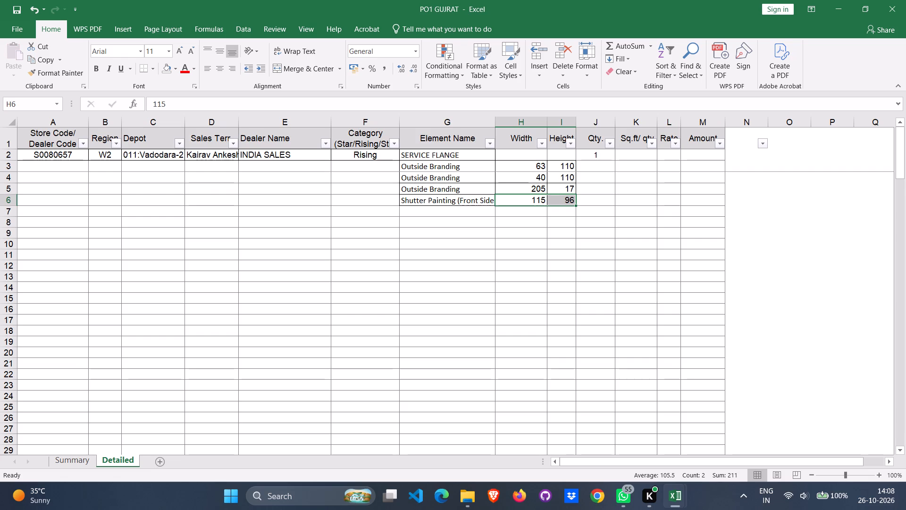
# Repeat the INDIA SALES details from A2:F2 down through row 6 beside its elements, and save the workbook.
pyautogui.click(52, 154)
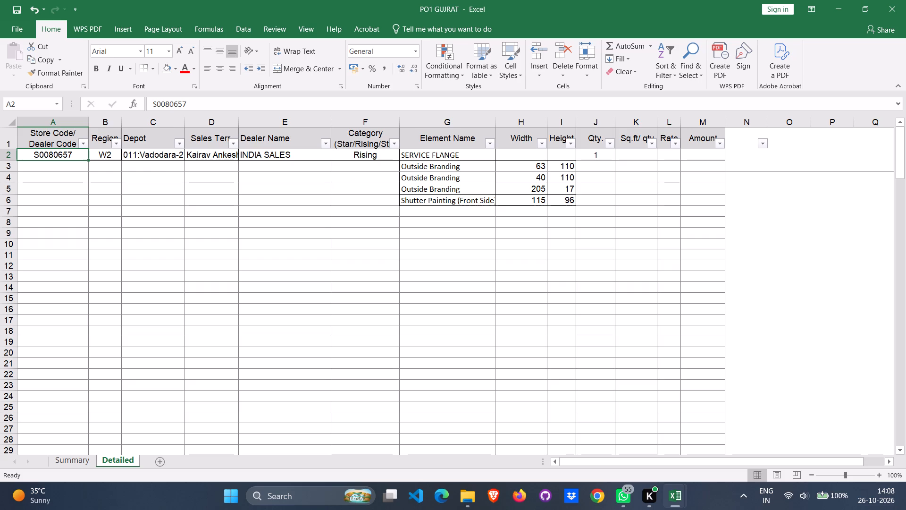
pyautogui.hotkey('shift', 'Right')
pyautogui.hotkey('shift', 'Right')
pyautogui.hotkey('shift', 'Right')
pyautogui.hotkey('shift', 'Right')
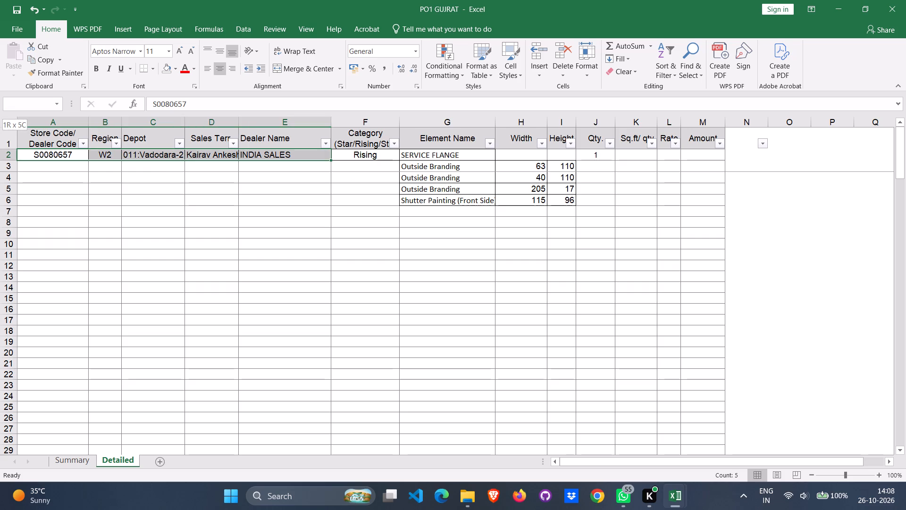
pyautogui.hotkey('shift', 'Right')
pyautogui.hotkey('ctrl', 'c')
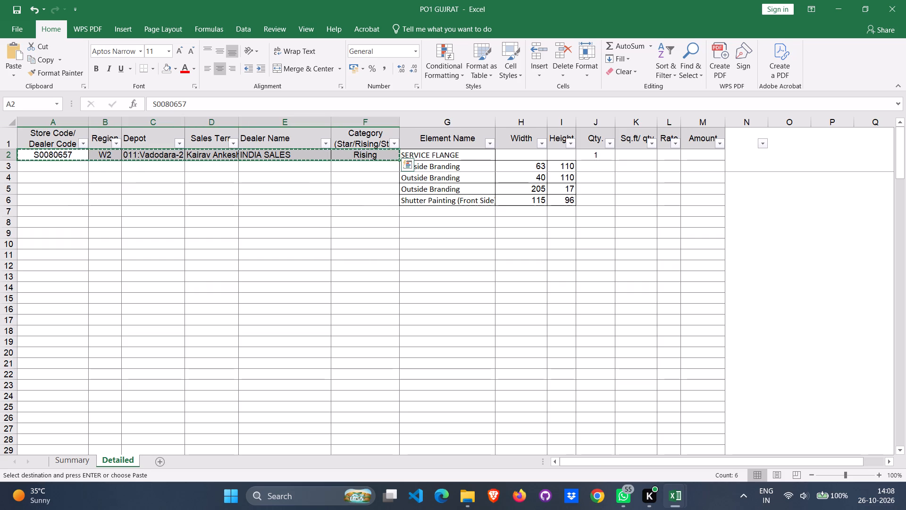
pyautogui.hotkey('shift', 'Down')
pyautogui.hotkey('shift', 'Down')
pyautogui.hotkey('shift', 'Down')
pyautogui.hotkey('shift', 'Down')
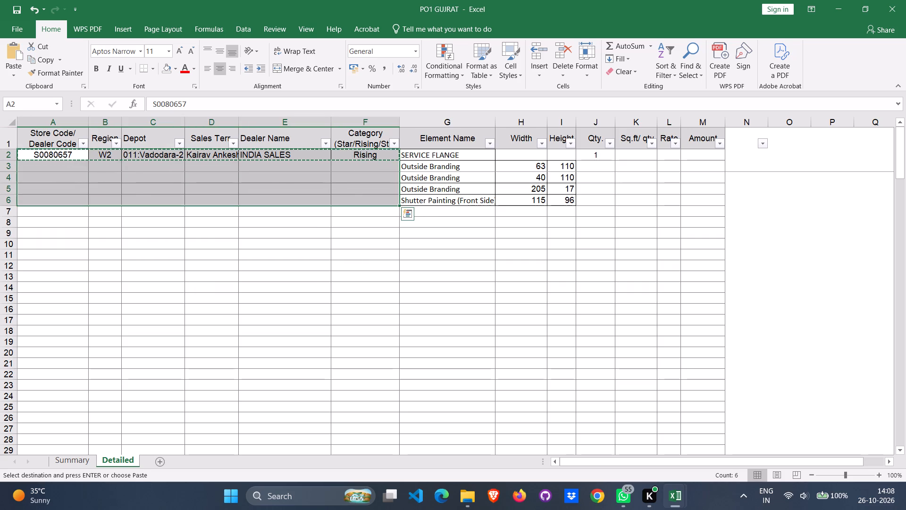
pyautogui.hotkey('ctrl', 'v')
pyautogui.hotkey('ctrl', 's')
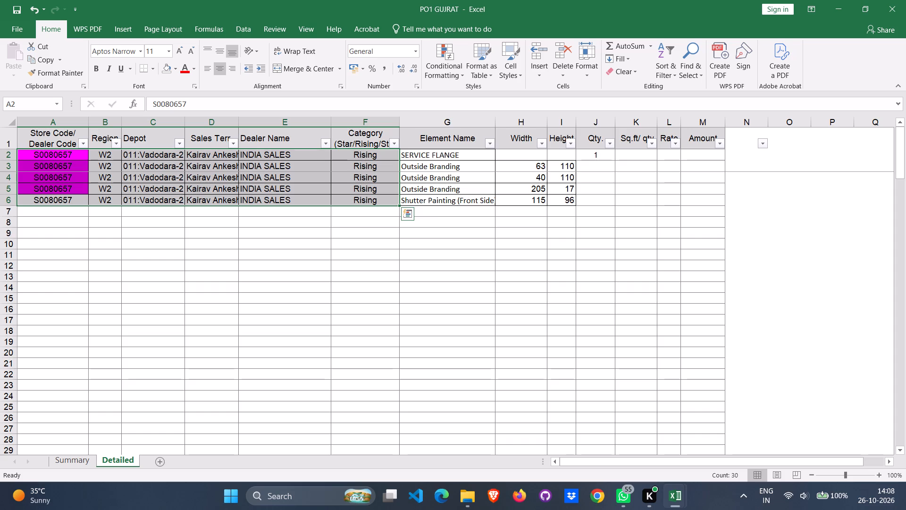
# Copy the BURHANI HARDWARE AND PAINTS details from store code through category on the Summary sheet into row 7 of the Detailed sheet.
pyautogui.click(51, 213)
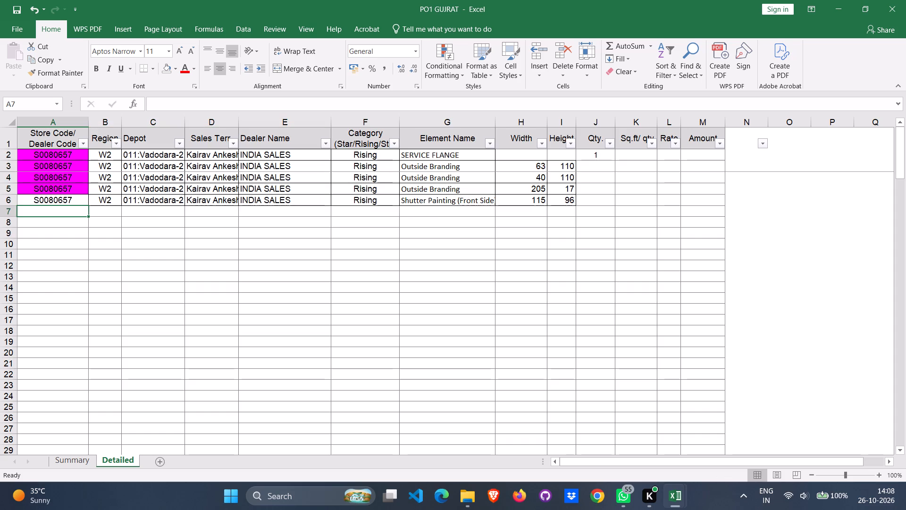
pyautogui.click(68, 456)
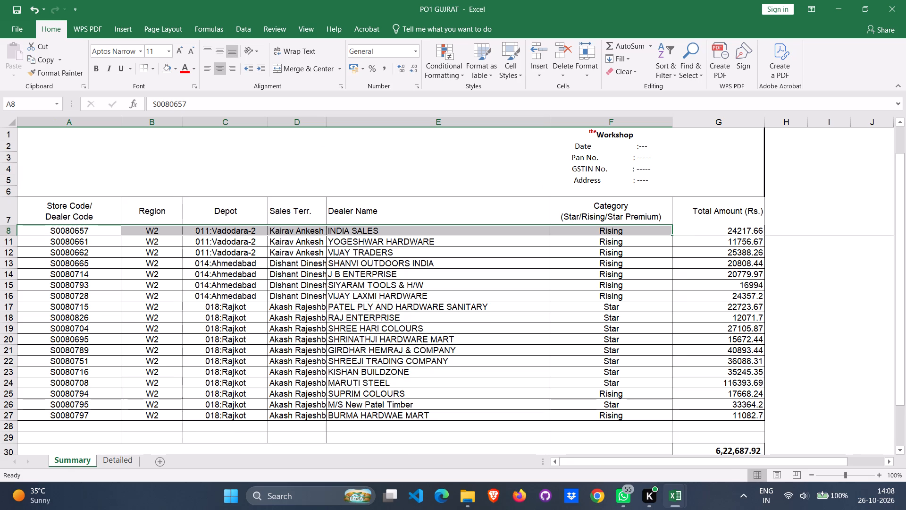
pyautogui.scroll(17, 142, 355)
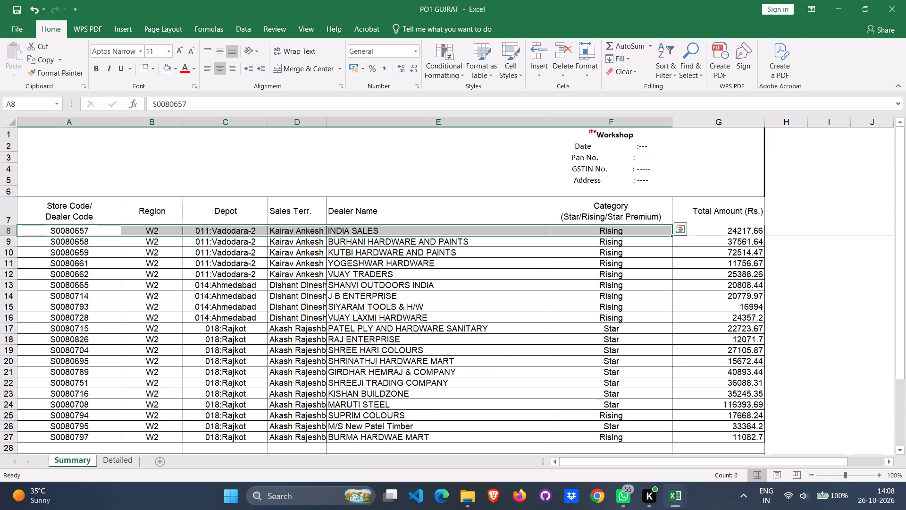
pyautogui.scroll(3, 142, 351)
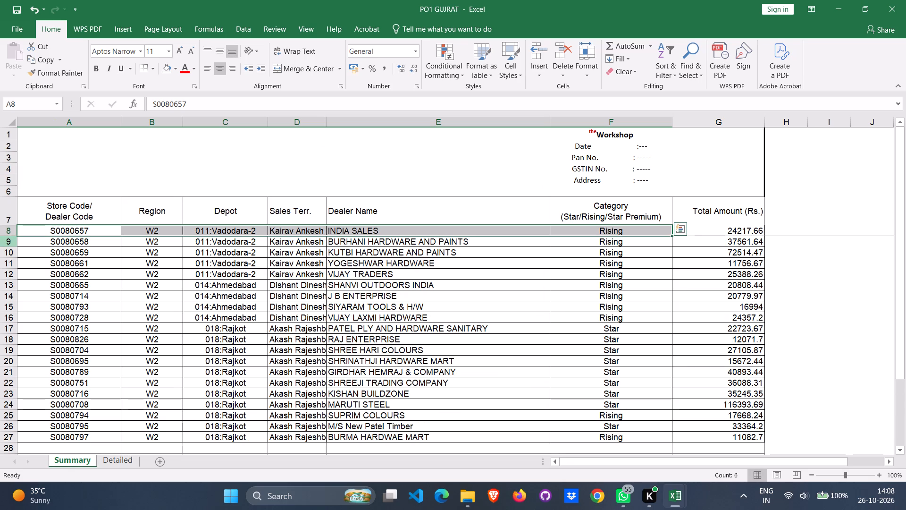
pyautogui.click(8, 243)
pyautogui.click(51, 242)
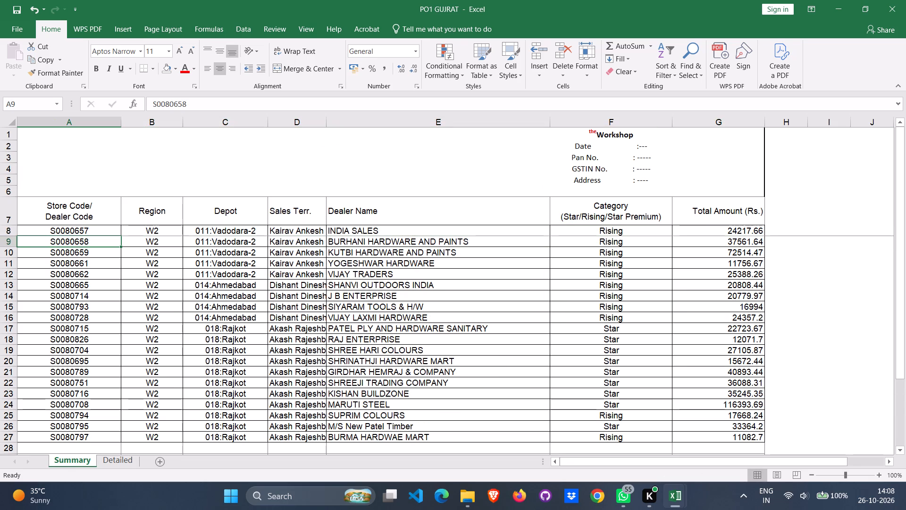
pyautogui.hotkey('shift', 'Right')
pyautogui.hotkey('shift', 'Right')
pyautogui.hotkey('shift', 'Right')
pyautogui.hotkey('shift', 'Right')
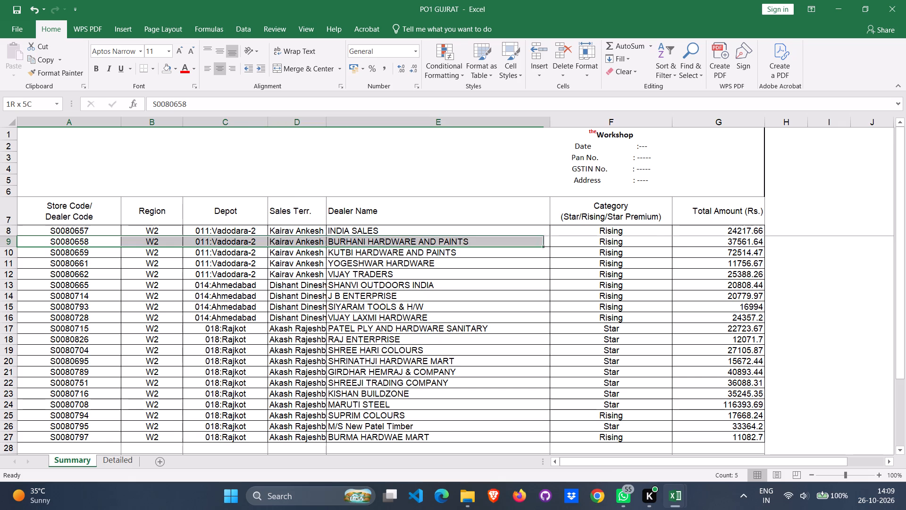
pyautogui.hotkey('shift', 'Right')
pyautogui.hotkey('ctrl', 'c')
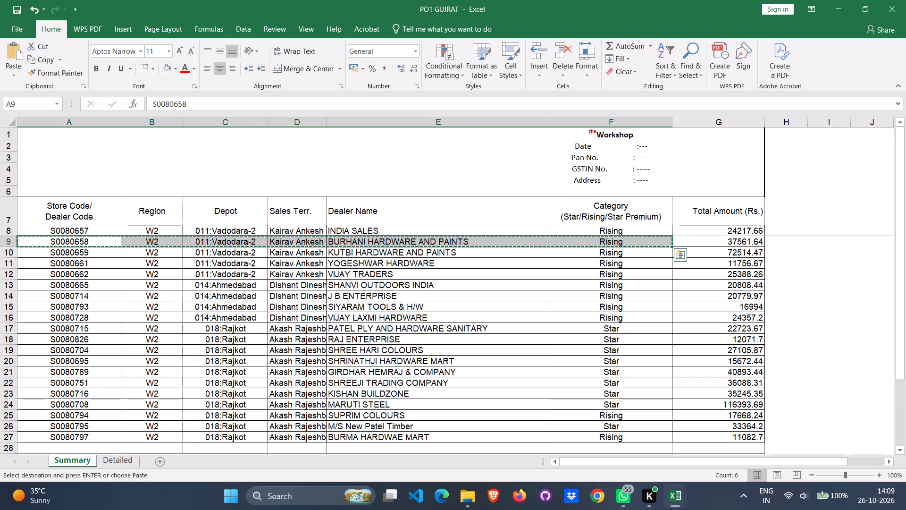
pyautogui.click(117, 457)
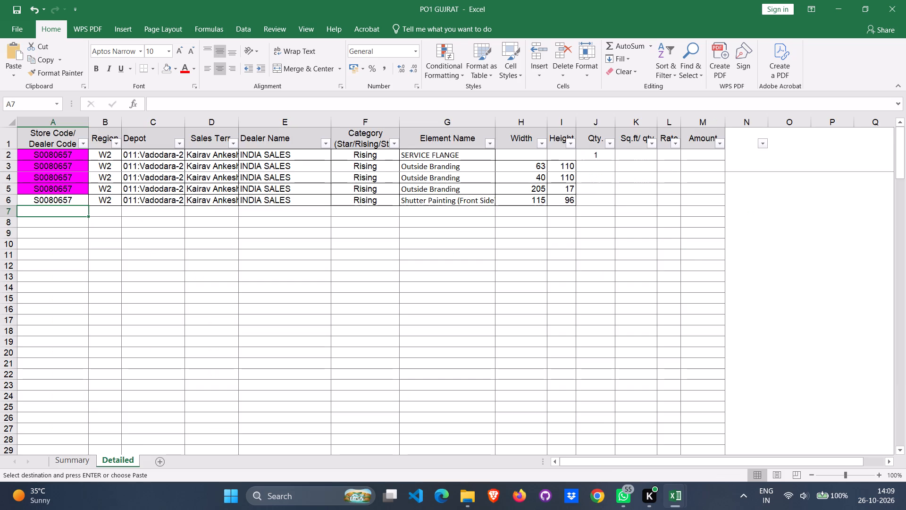
pyautogui.hotkey('ctrl', 'v')
# Close the INDIA SALES quotation, and find and open the BURHANI HARDWARE AND PAINTS quotation in File Explorer by searching for BUR.
pyautogui.click(454, 209)
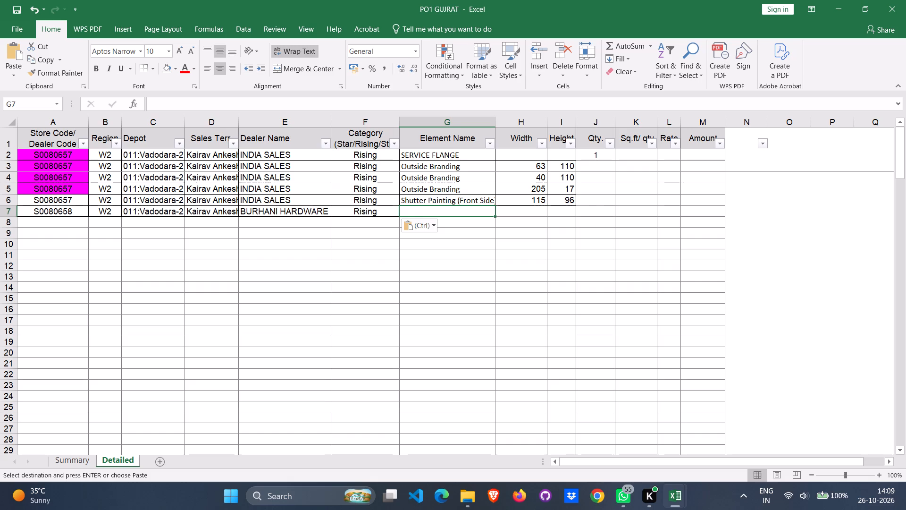
pyautogui.hotkey('alt', 'Tab')
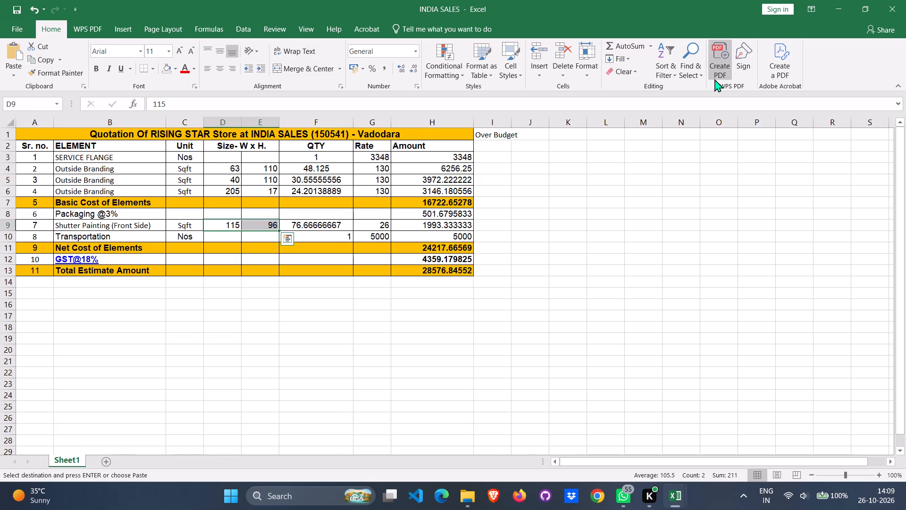
pyautogui.click(892, 9)
pyautogui.hotkey('alt', 'Tab')
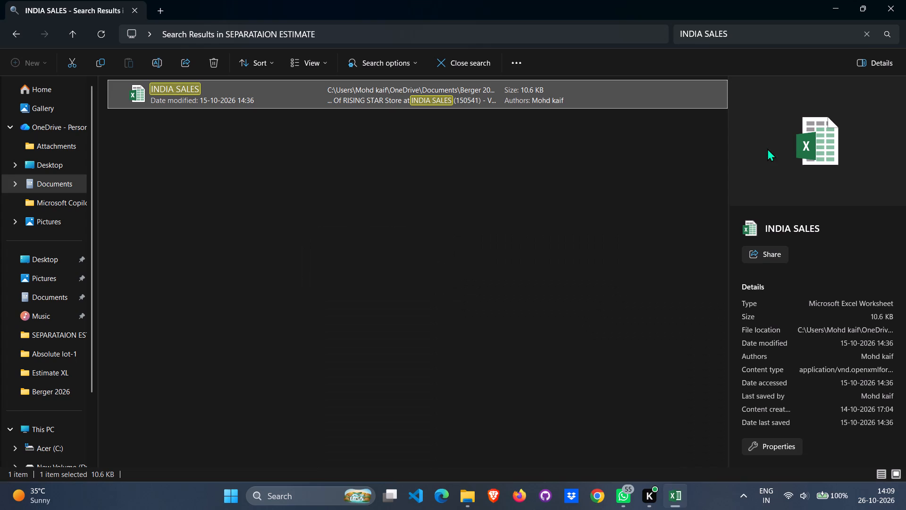
pyautogui.click(860, 37)
pyautogui.write('BUR')
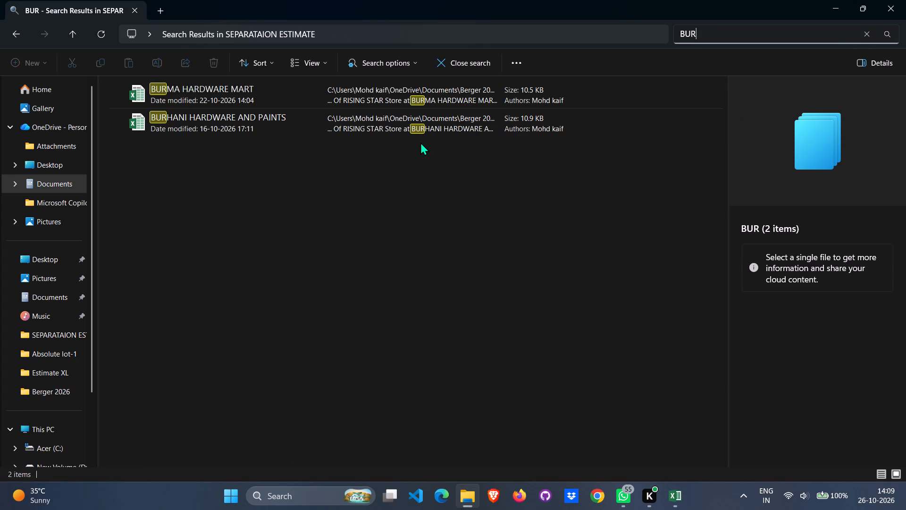
pyautogui.hotkey('alt', 'Tab')
pyautogui.hotkey('alt', 'Tab')
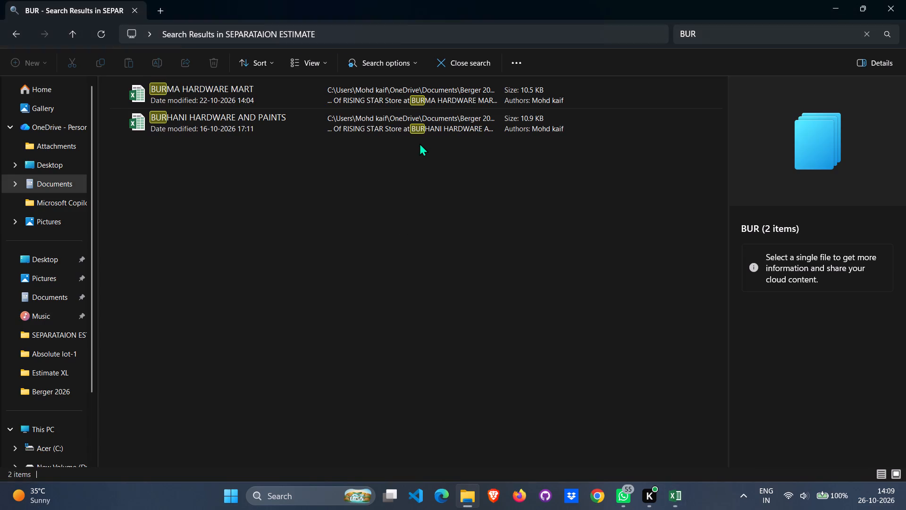
pyautogui.doubleClick(249, 126)
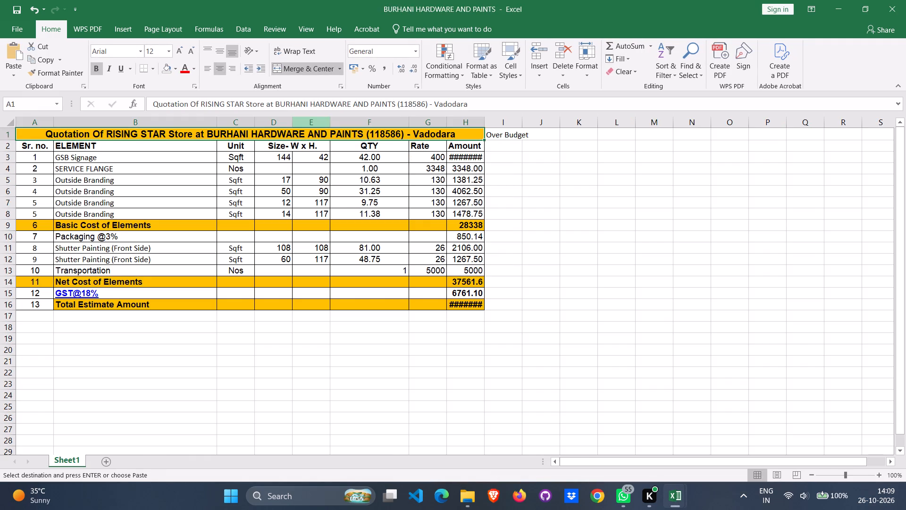
# Copy the GSB Signage element name from the BURHANI quotation into cell G7 of the Detailed sheet.
pyautogui.click(92, 159)
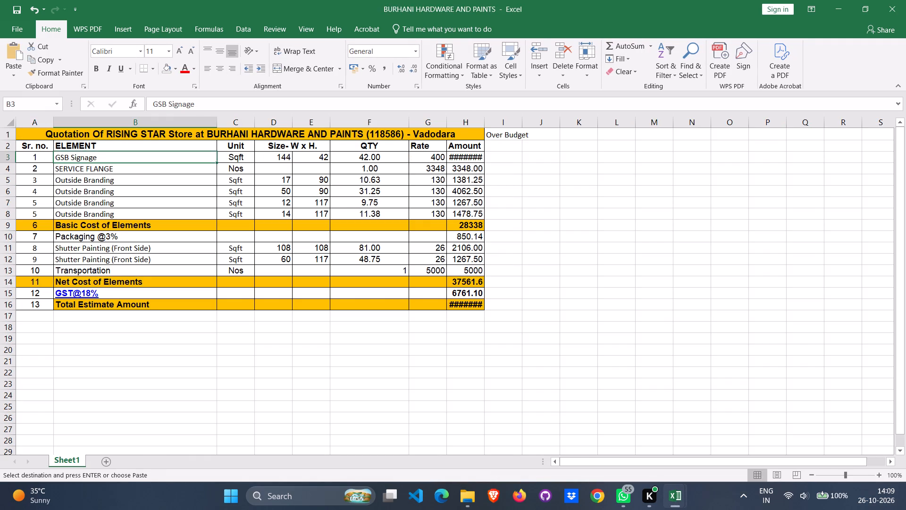
pyautogui.hotkey('ctrl', 'c')
pyautogui.hotkey('alt', 'Tab')
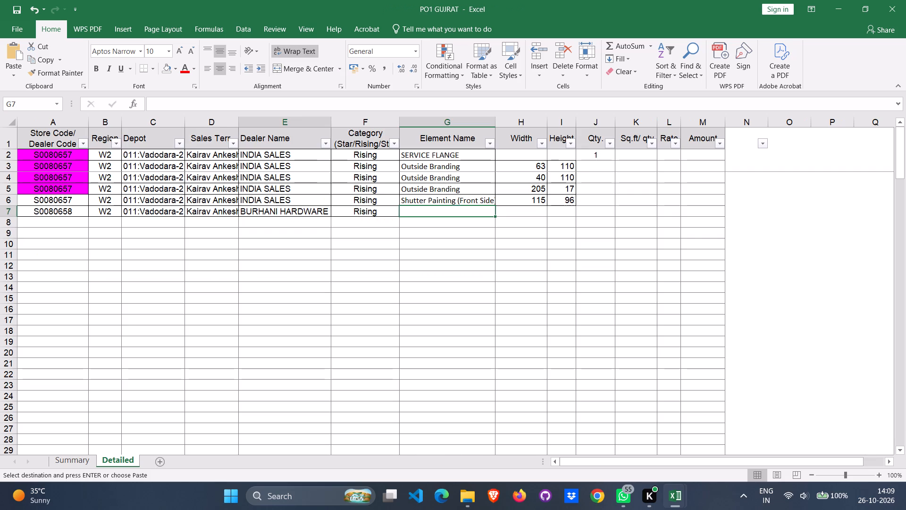
pyautogui.hotkey('ctrl', 'v')
# Copy the GSB Signage width 144 and height 42 from the quotation into H7:I7 of the Detailed sheet and save the workbook.
pyautogui.hotkey('alt', 'Tab')
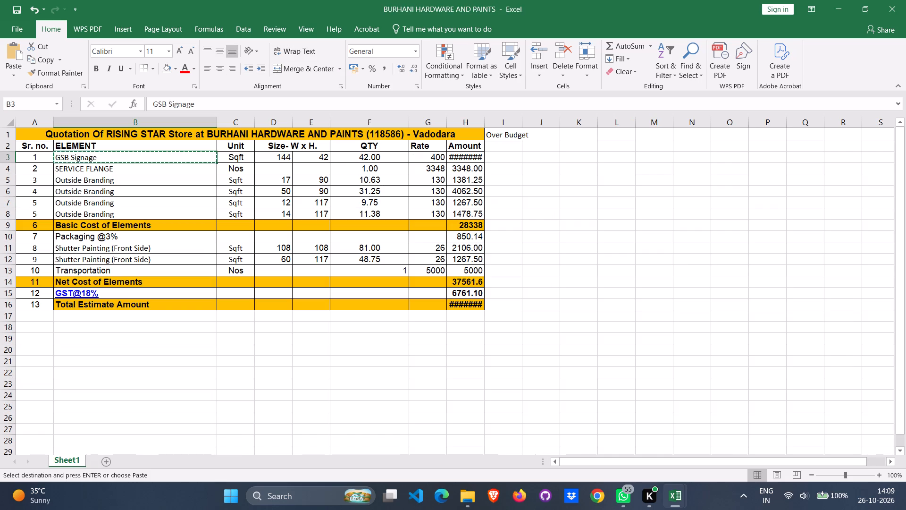
pyautogui.click(270, 158)
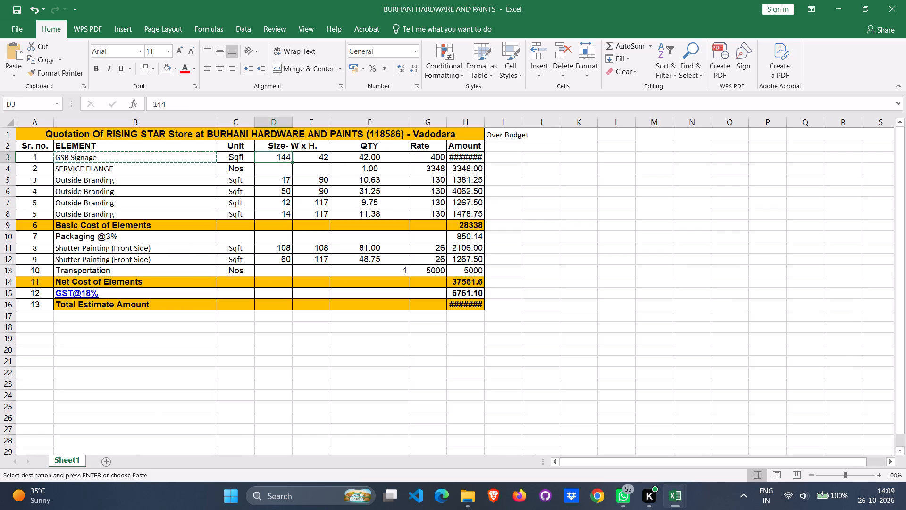
pyautogui.hotkey('shift', 'Right')
pyautogui.hotkey('ctrl', 'c')
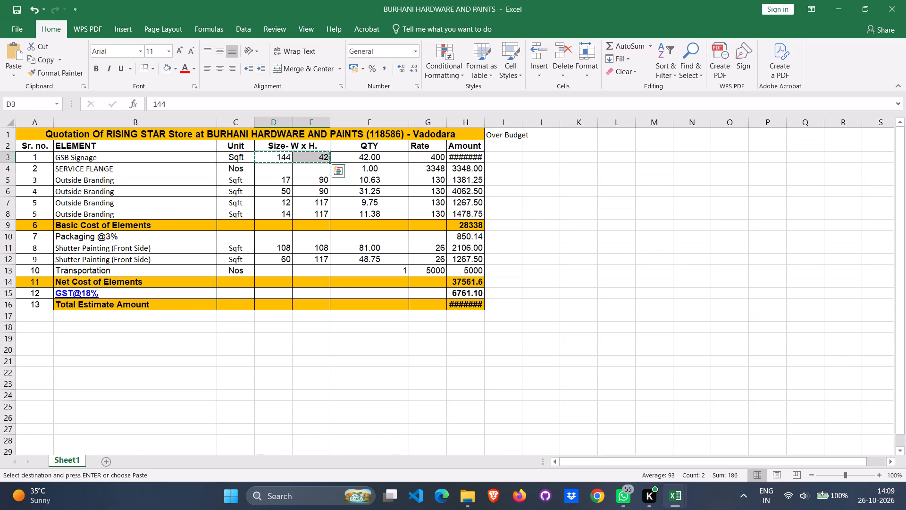
pyautogui.hotkey('alt', 'Tab')
pyautogui.press('Right')
pyautogui.hotkey('ctrl', 'v')
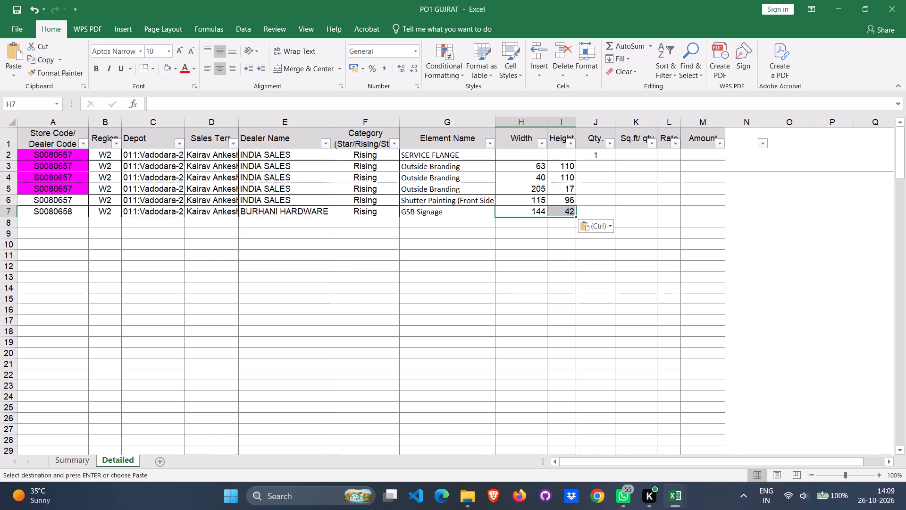
pyautogui.hotkey('ctrl', 's')
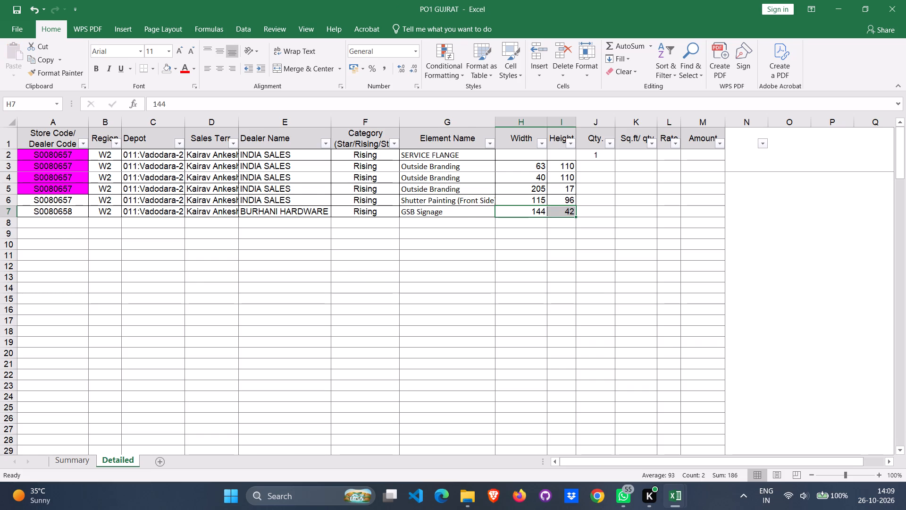
# Copy the SERVICE FLANGE and four Outside Branding element names from the BURHANI quotation into G8:G12 of the Detailed sheet.
pyautogui.hotkey('alt', 'Tab')
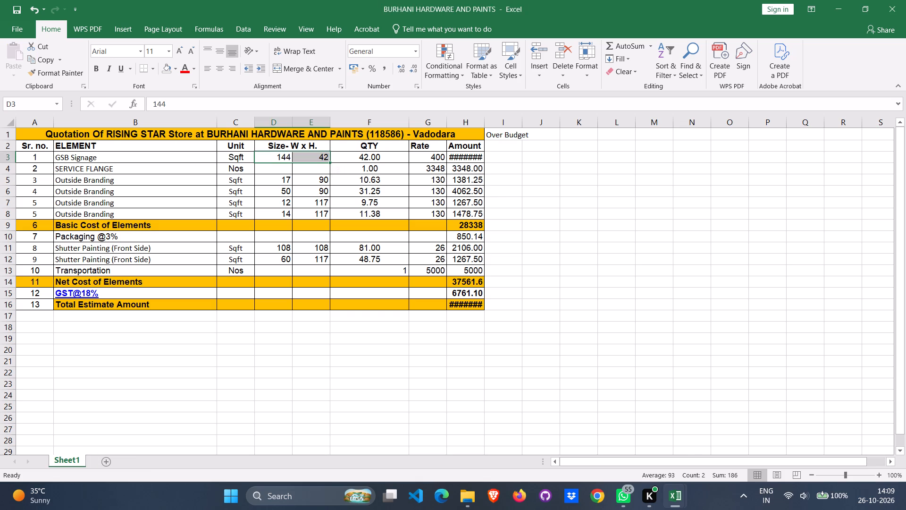
pyautogui.click(116, 171)
pyautogui.hotkey('shift', 'Down')
pyautogui.hotkey('shift', 'Down')
pyautogui.hotkey('shift', 'Down')
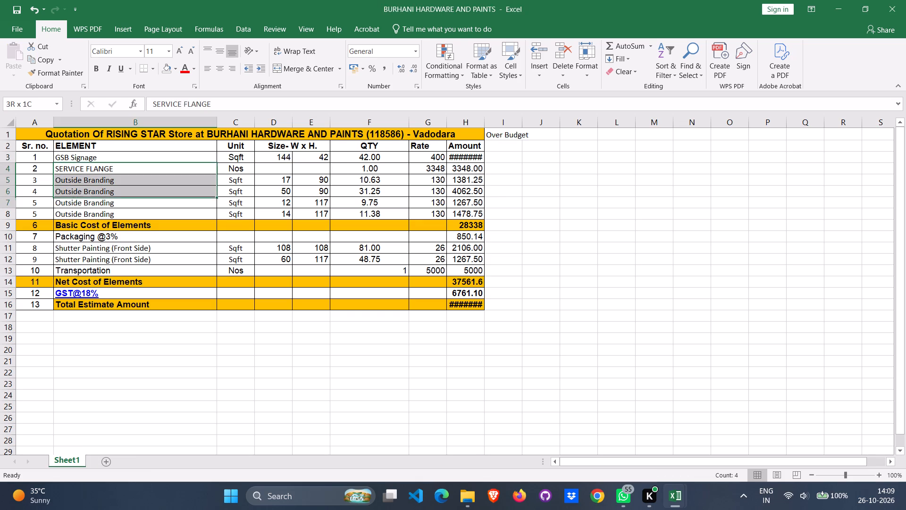
pyautogui.hotkey('shift', 'Down')
pyautogui.hotkey('ctrl', 'c')
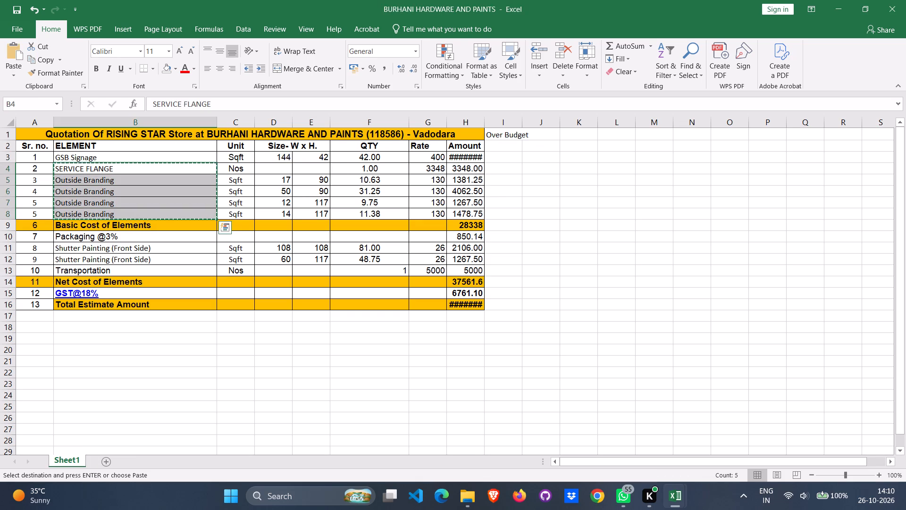
pyautogui.hotkey('alt', 'Tab')
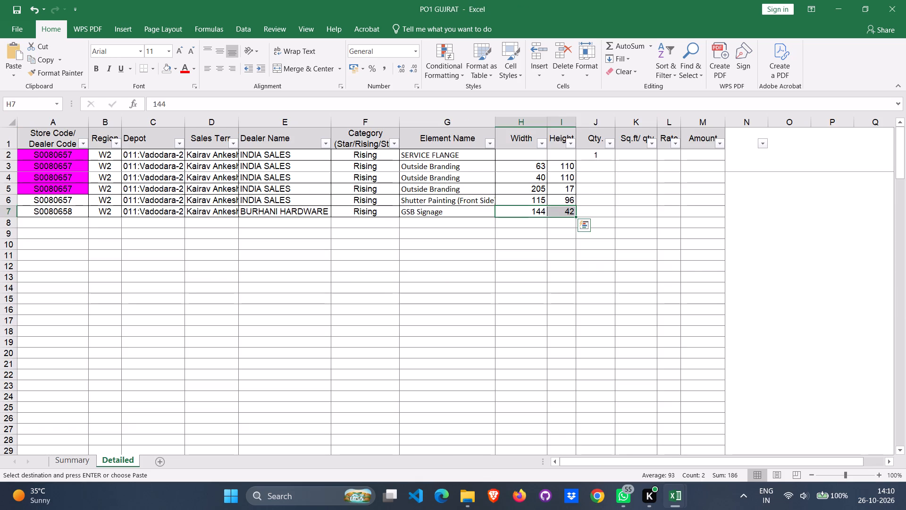
pyautogui.click(427, 227)
pyautogui.hotkey('ctrl', 'v')
# Copy the four Outside Branding sizes, 17 x 90, 50 x 90, 12 x 117 and 14 x 117, from the quotation into H9:I12 of the Detailed sheet.
pyautogui.click(520, 225)
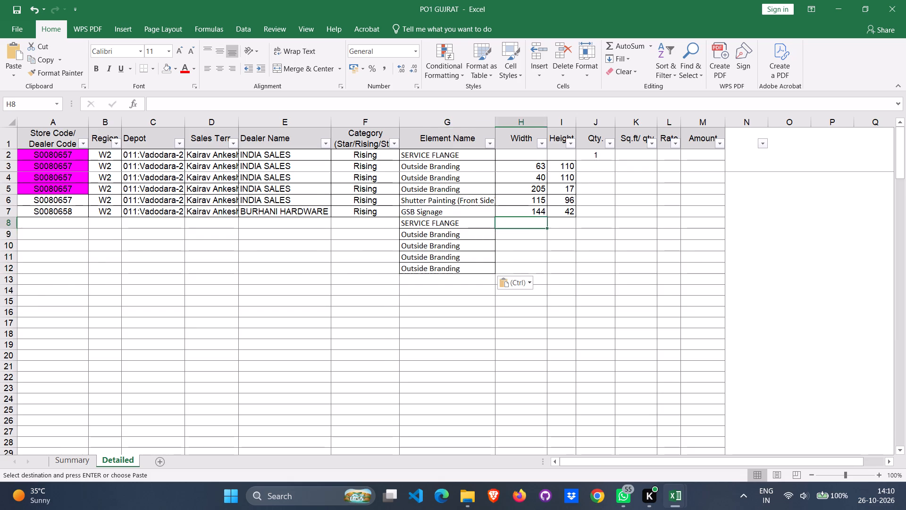
pyautogui.hotkey('alt', 'Tab')
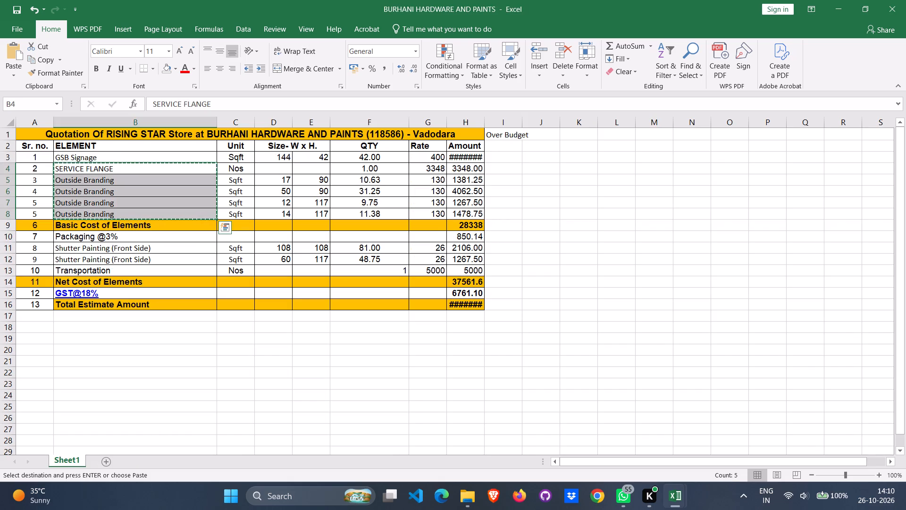
pyautogui.click(280, 179)
pyautogui.hotkey('shift', 'Right')
pyautogui.hotkey('shift', 'Right')
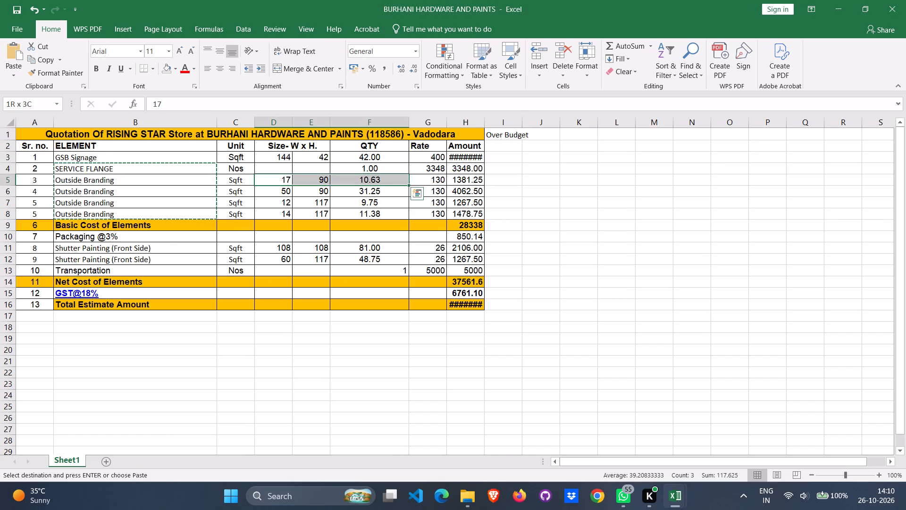
pyautogui.hotkey('shift', 'Left')
pyautogui.hotkey('shift', 'Down')
pyautogui.hotkey('shift', 'Down')
pyautogui.hotkey('shift', 'Down')
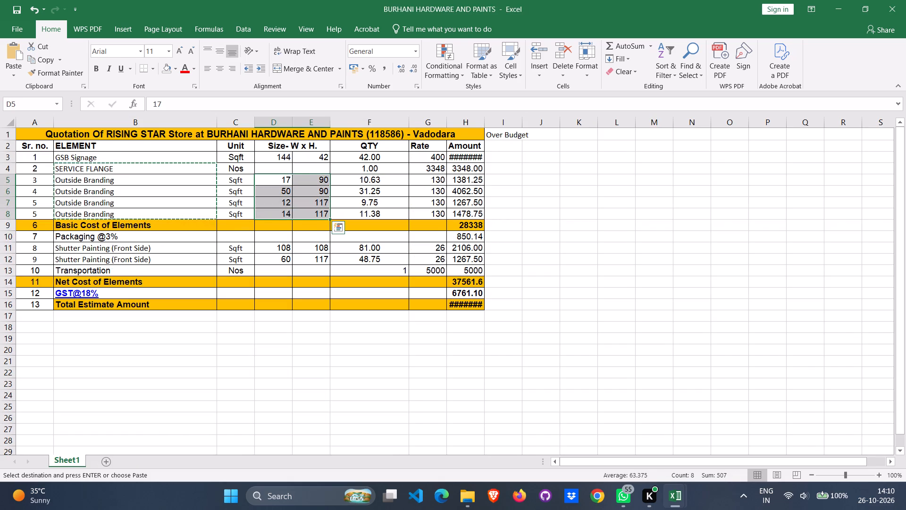
pyautogui.hotkey('ctrl', 'c')
pyautogui.hotkey('alt', 'Tab')
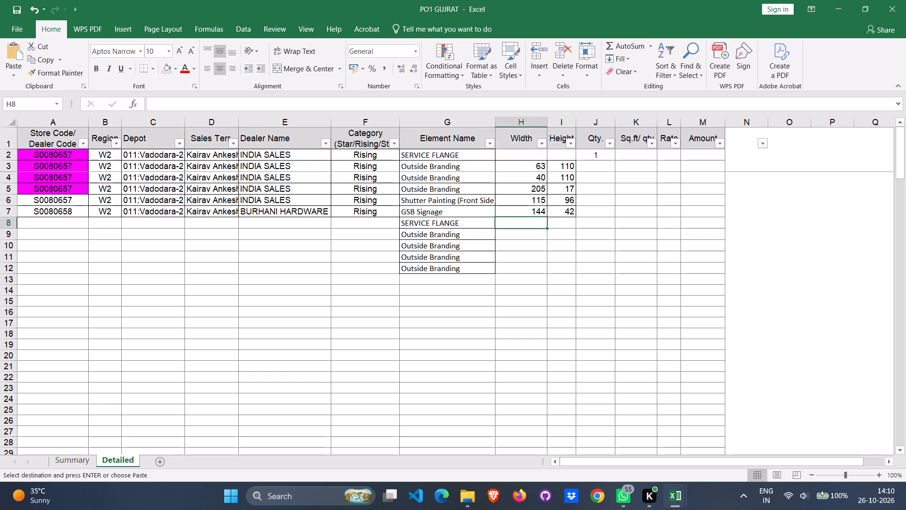
pyautogui.click(504, 238)
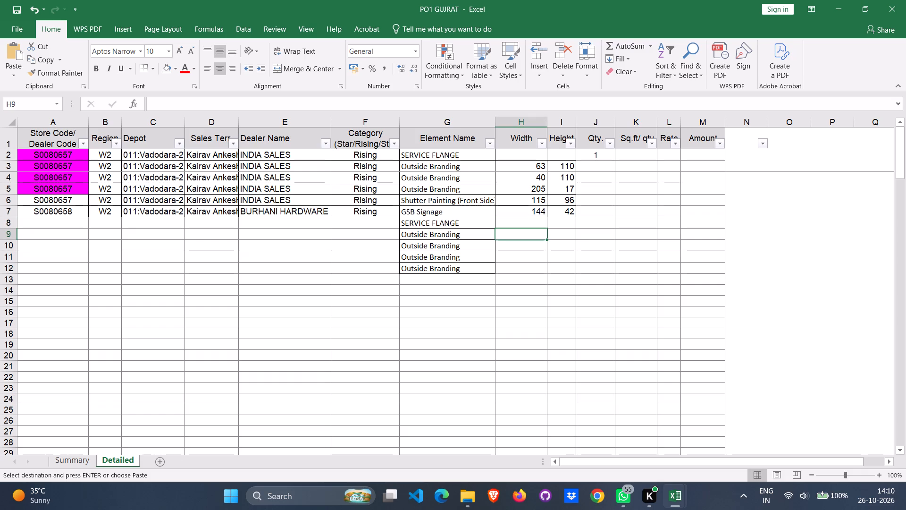
pyautogui.hotkey('shift', 'Right')
pyautogui.hotkey('shift', 'Down')
pyautogui.hotkey('shift', 'Down')
pyautogui.hotkey('shift', 'Down')
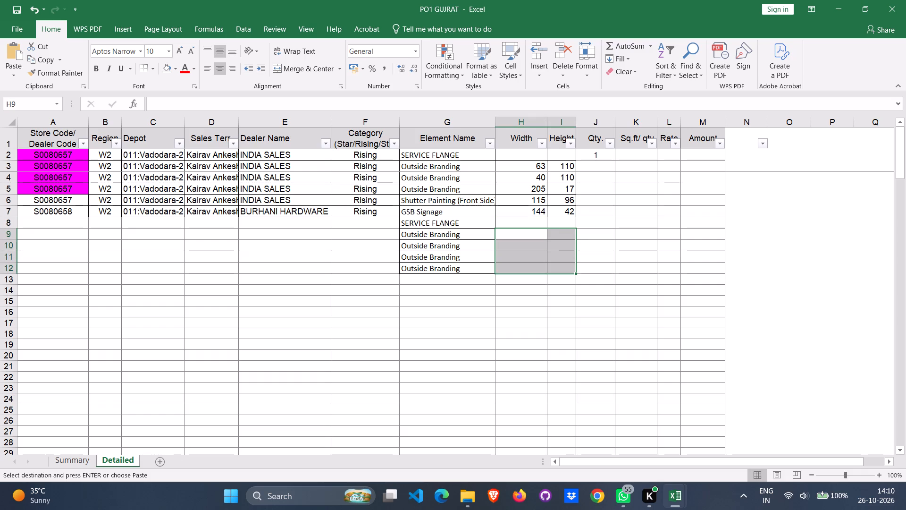
pyautogui.hotkey('ctrl', 'v')
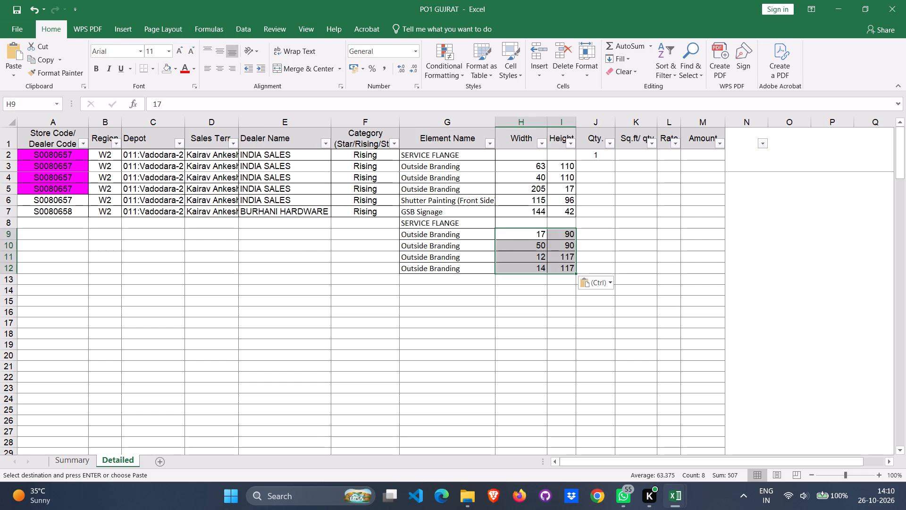
# Enter quantity 1 for the BURHANI SERVICE FLANGE in cell J8 and save the workbook.
pyautogui.click(601, 223)
pyautogui.press('1')
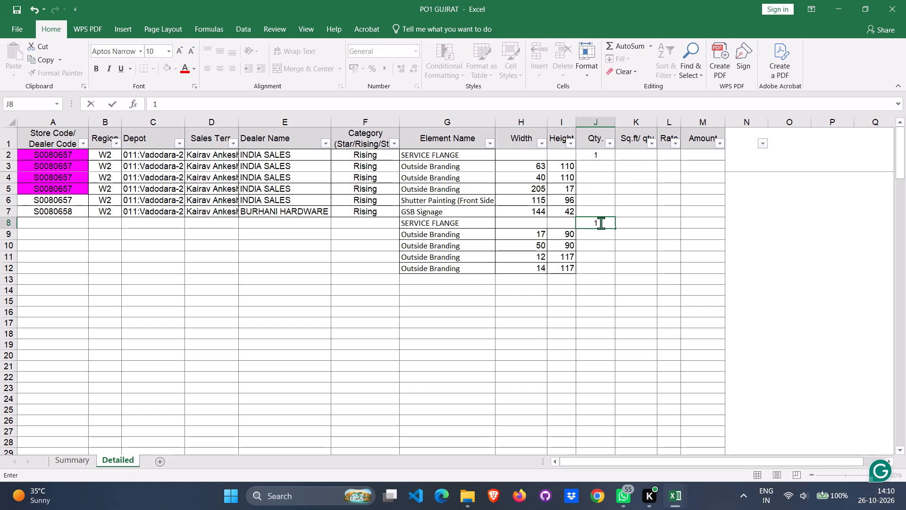
pyautogui.hotkey('ctrl', 's')
# Copy the two Shutter Painting (Front Side) element names from the BURHANI quotation into G13:G14 of the Detailed sheet.
pyautogui.hotkey('alt', 'Tab')
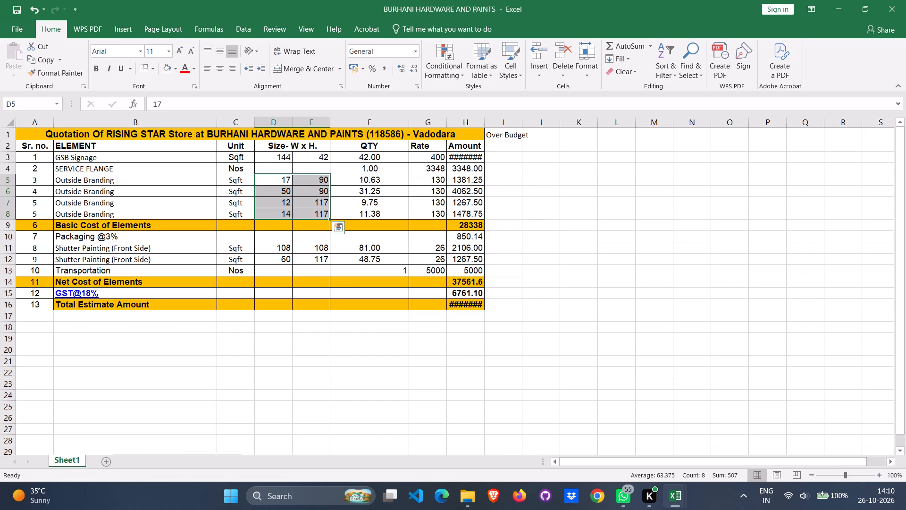
pyautogui.click(117, 248)
pyautogui.hotkey('shift', 'Down')
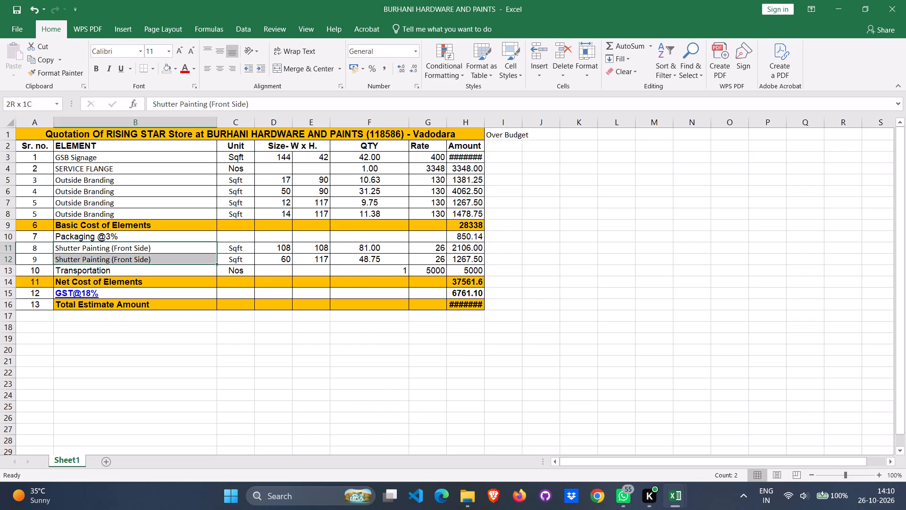
pyautogui.hotkey('ctrl', 'c')
pyautogui.hotkey('alt', 'Tab')
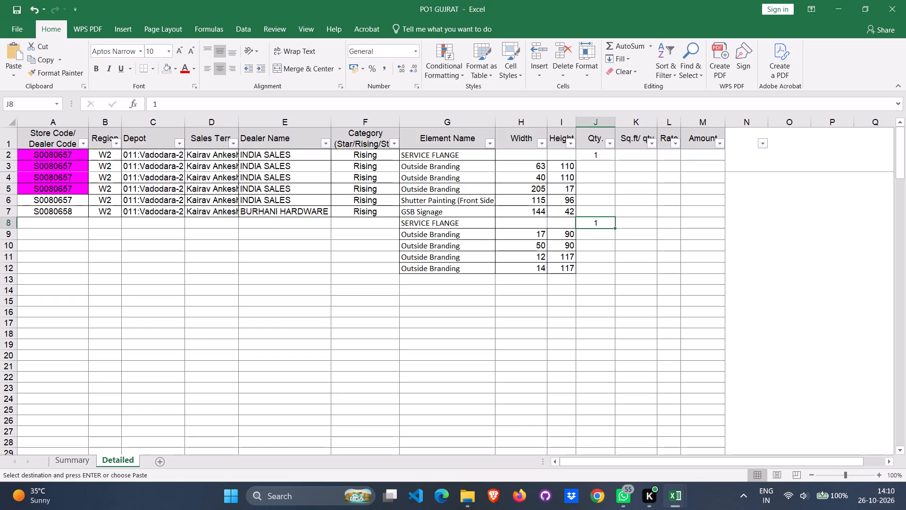
pyautogui.click(417, 280)
pyautogui.press('Down')
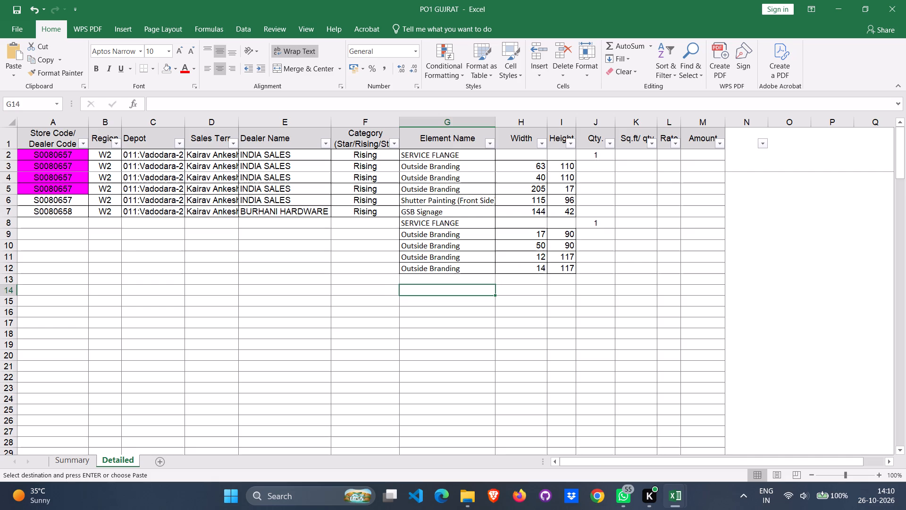
pyautogui.press('Up')
pyautogui.hotkey('ctrl', 'v')
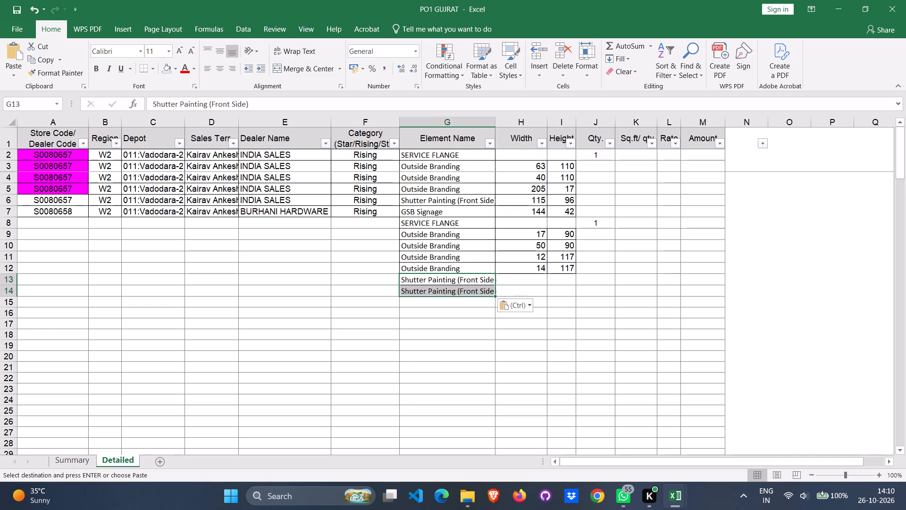
# Copy the two Shutter Painting sizes, 108 x 108 and 60 x 117, from the quotation into H13:I14 of the Detailed sheet.
pyautogui.click(522, 277)
pyautogui.hotkey('alt', 'Tab')
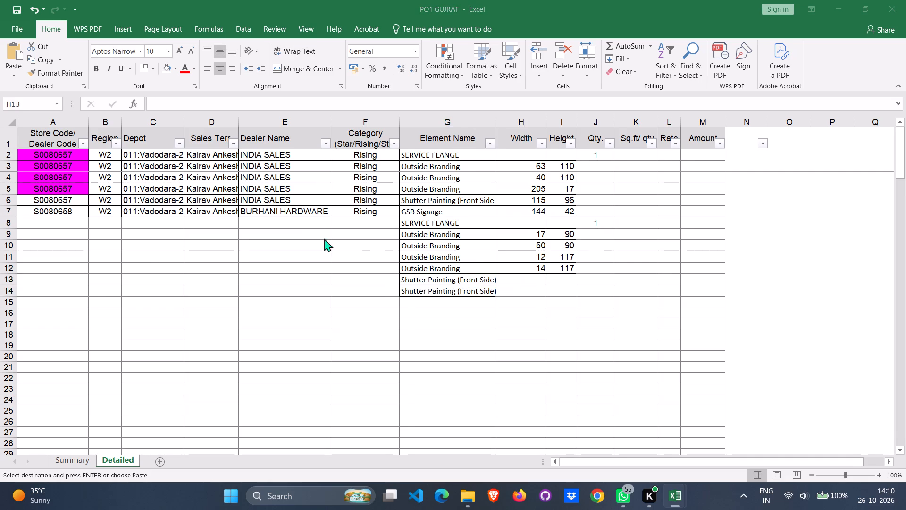
pyautogui.click(277, 250)
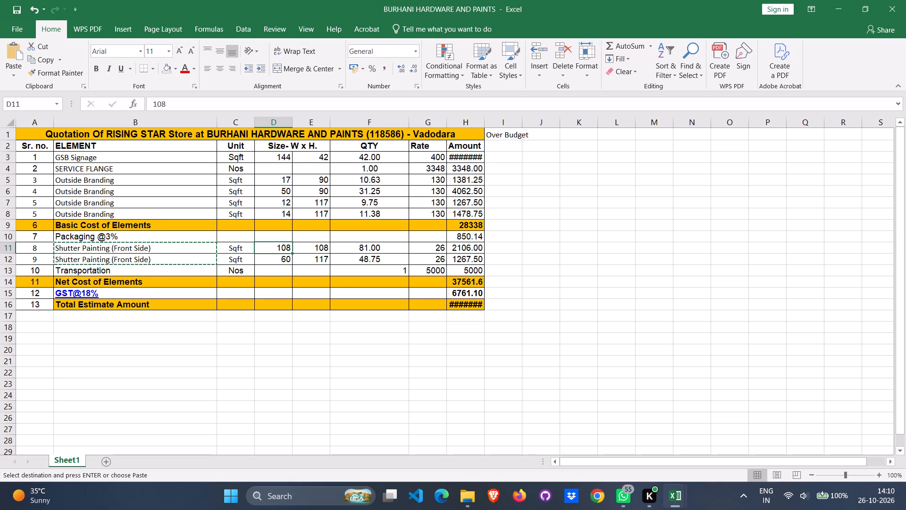
pyautogui.hotkey('shift', 'Right')
pyautogui.hotkey('shift', 'Down')
pyautogui.hotkey('ctrl', 'c')
pyautogui.hotkey('alt', 'Tab')
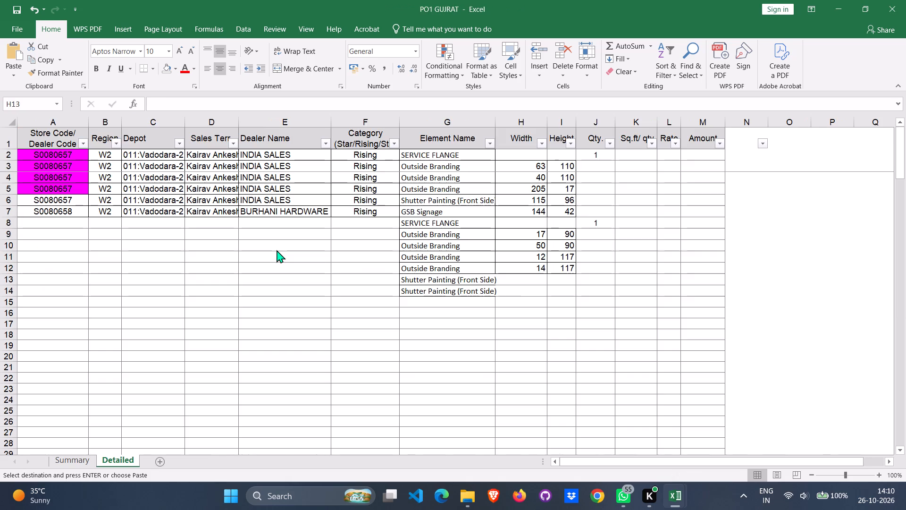
pyautogui.hotkey('ctrl', 'v')
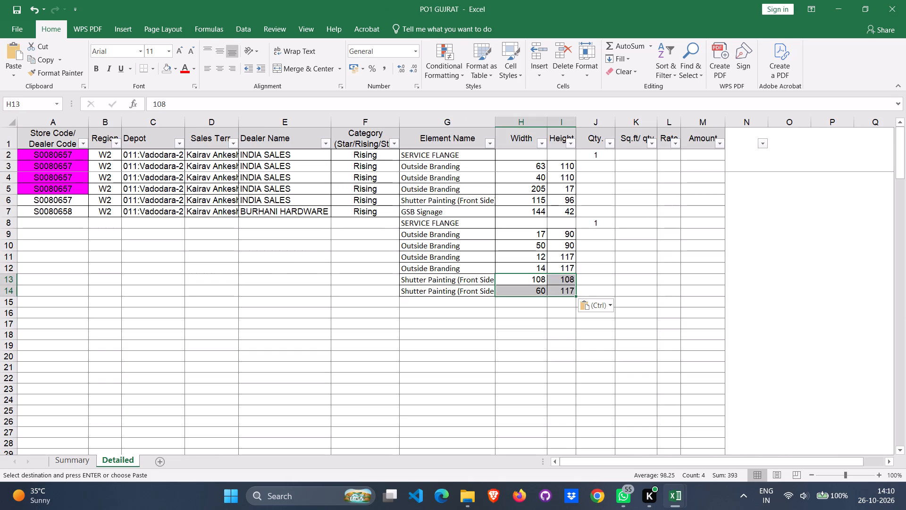
# Save the workbook and check the BURHANI element names and sizes on the Detailed sheet against the quotation.
pyautogui.hotkey('ctrl', 's')
pyautogui.hotkey('alt', 'Tab')
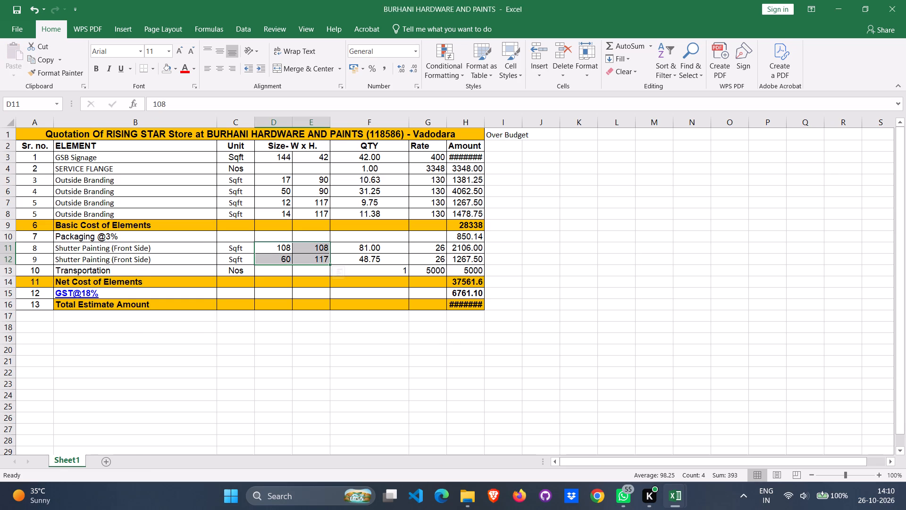
pyautogui.hotkey('alt', 'Tab')
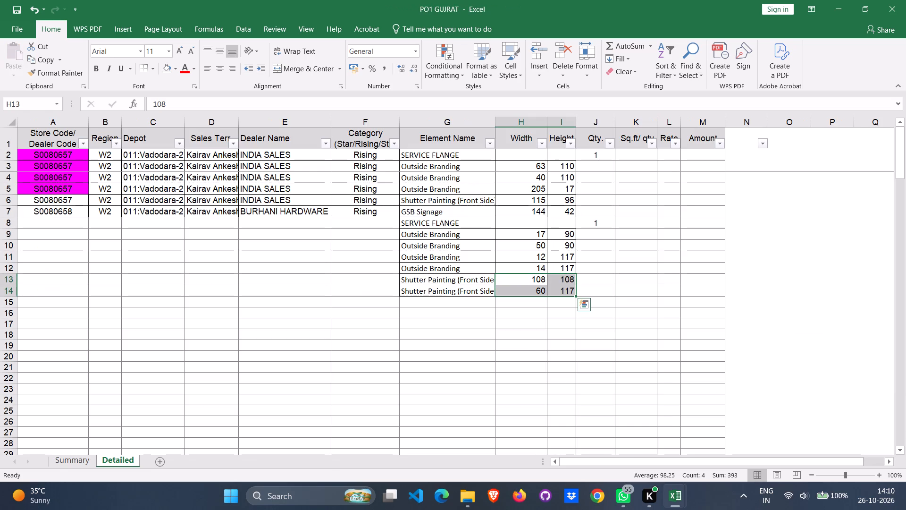
pyautogui.hotkey('alt', 'Tab')
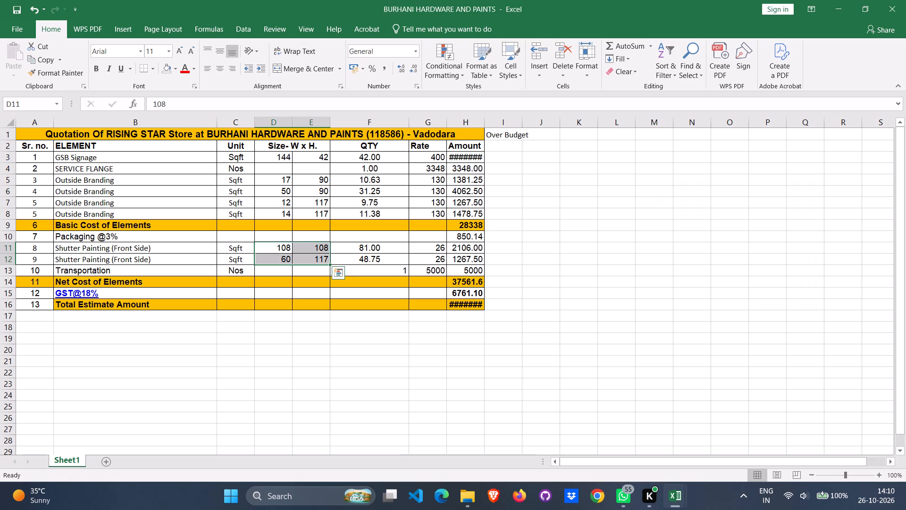
pyautogui.hotkey('alt', 'Tab')
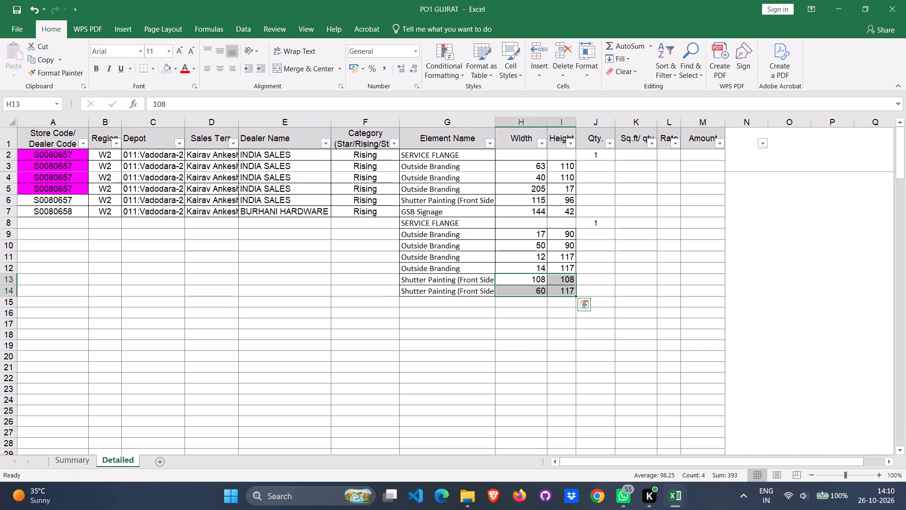
pyautogui.hotkey('alt', 'Tab')
pyautogui.hotkey('alt', 'Tab')
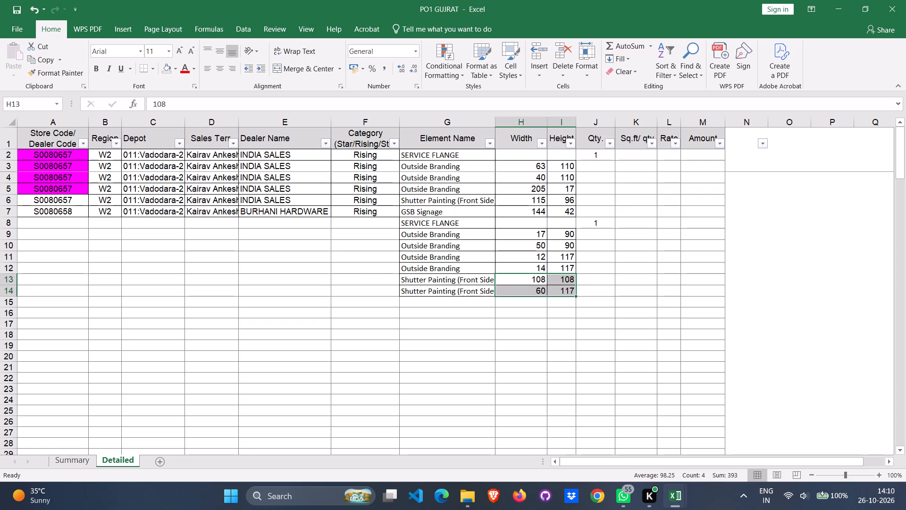
# Copy the BURHANI dealer details from A7:F7 down through row 14 of the Detailed sheet and save the workbook.
pyautogui.click(21, 3)
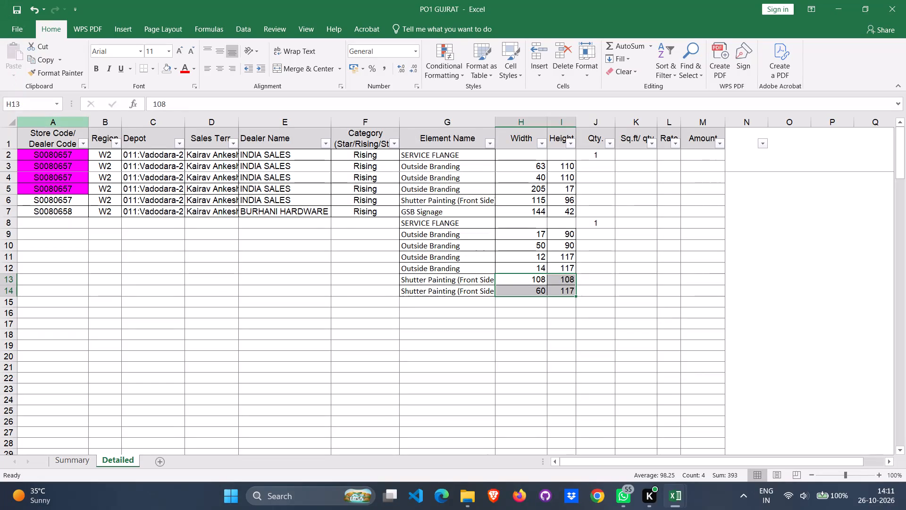
pyautogui.click(52, 213)
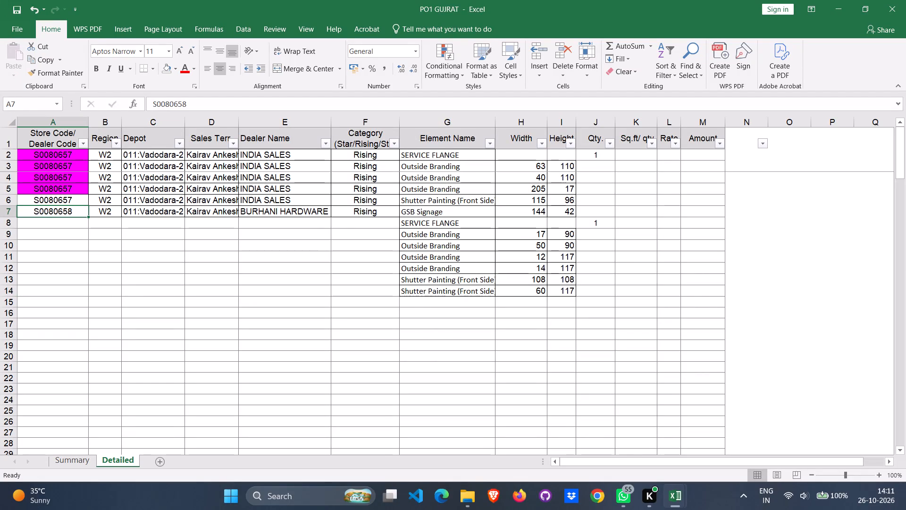
pyautogui.hotkey('shift', 'Right')
pyautogui.hotkey('shift', 'Right')
pyautogui.hotkey('shift', 'Right')
pyautogui.hotkey('shift', 'Right')
pyautogui.hotkey('shift', 'Right')
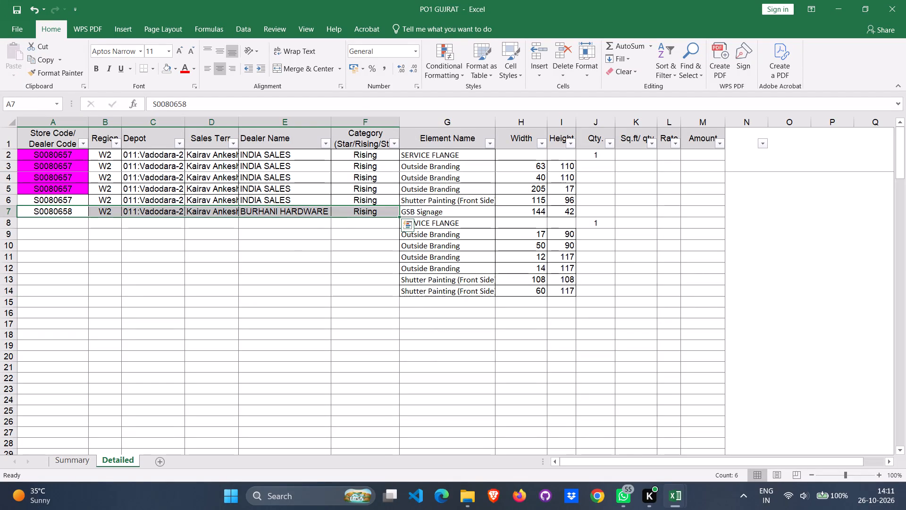
pyautogui.hotkey('ctrl', 'c')
pyautogui.hotkey('shift', 'Down')
pyautogui.hotkey('shift', 'Down')
pyautogui.hotkey('shift', 'Down')
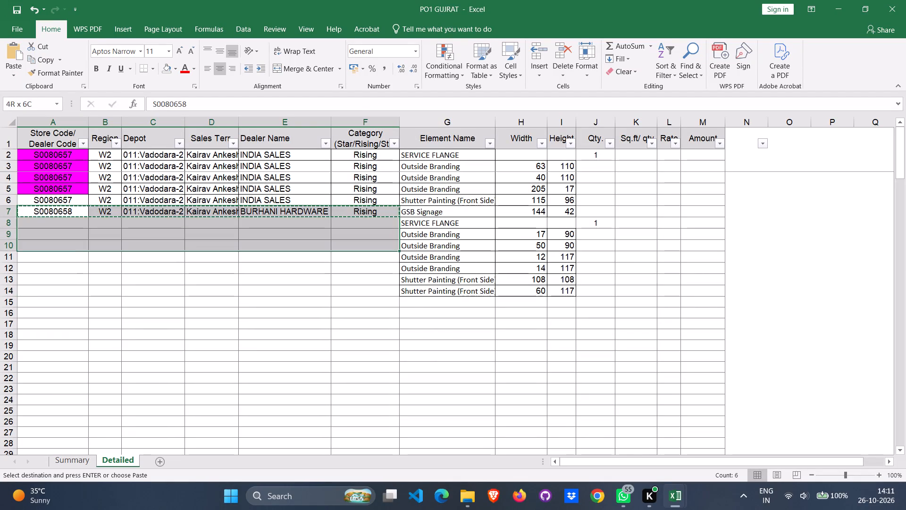
pyautogui.hotkey('shift', 'Down')
pyautogui.hotkey('shift', 'Down')
pyautogui.hotkey('shift', 'Down')
pyautogui.hotkey('shift', 'Down')
pyautogui.hotkey('ctrl', 'v')
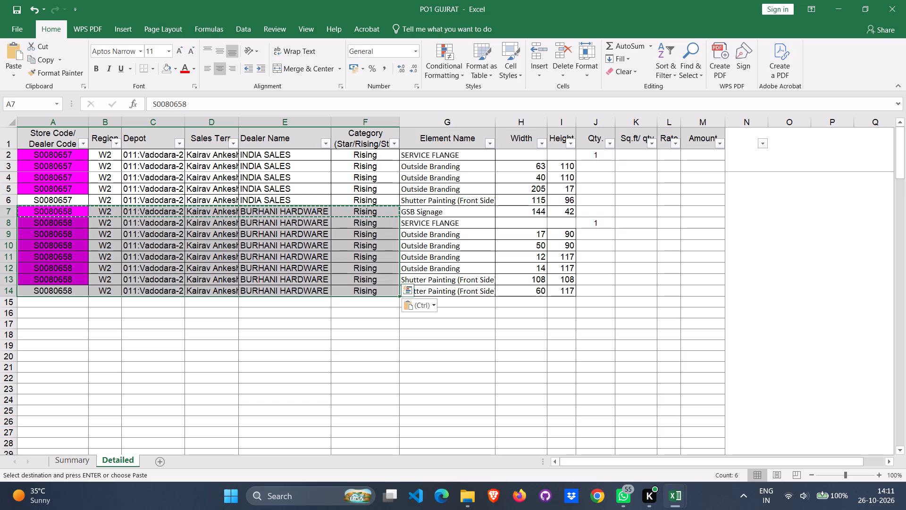
pyautogui.hotkey('ctrl', 's')
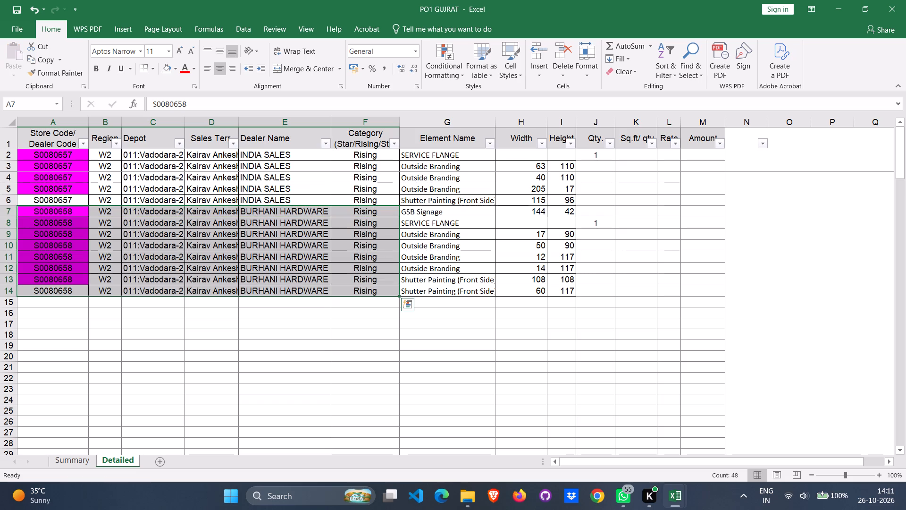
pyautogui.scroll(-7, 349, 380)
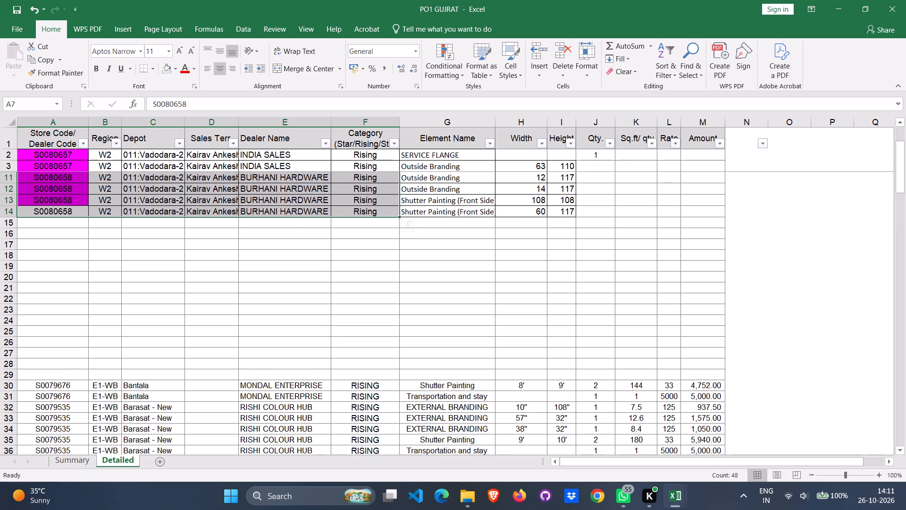
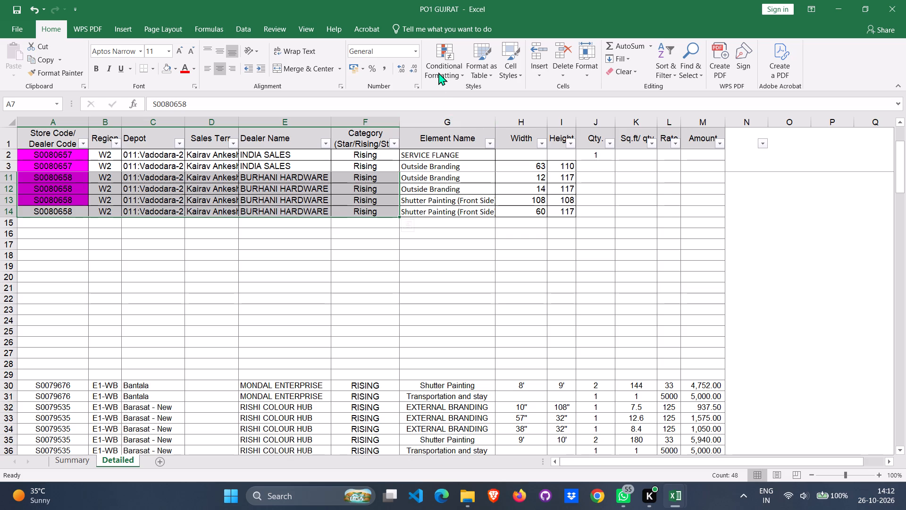
# Copy the KUTBI HARDWARE AND PAINTS dealer details from A10:F10 of the Summary sheet into A15:F15 of the Detailed sheet.
pyautogui.click(55, 222)
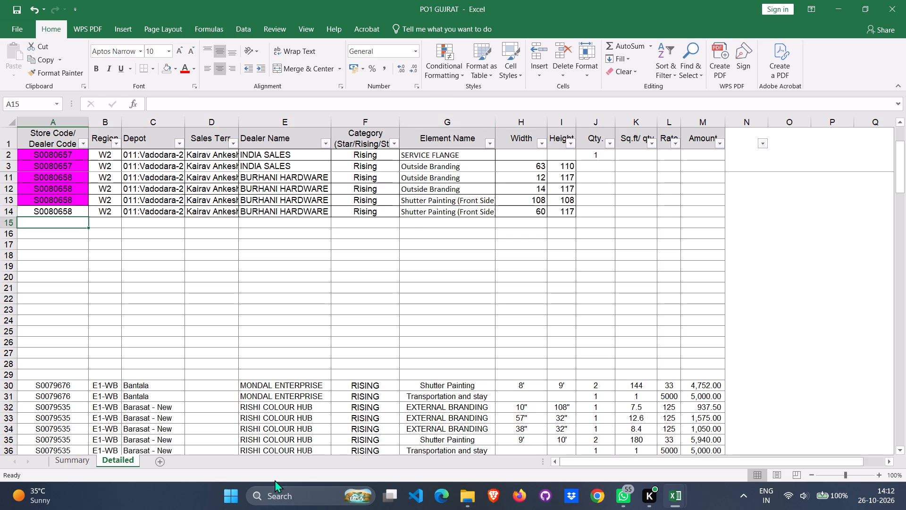
pyautogui.click(71, 460)
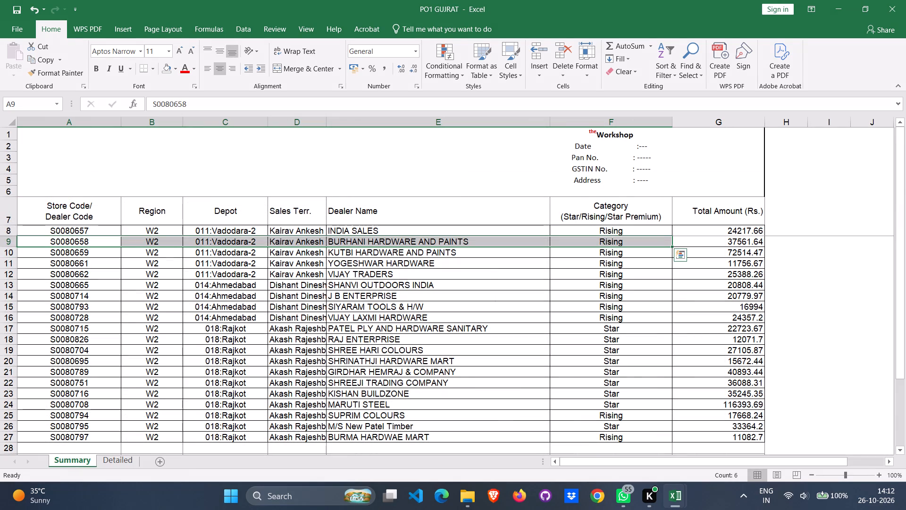
pyautogui.click(119, 461)
pyautogui.scroll(15, 274, 350)
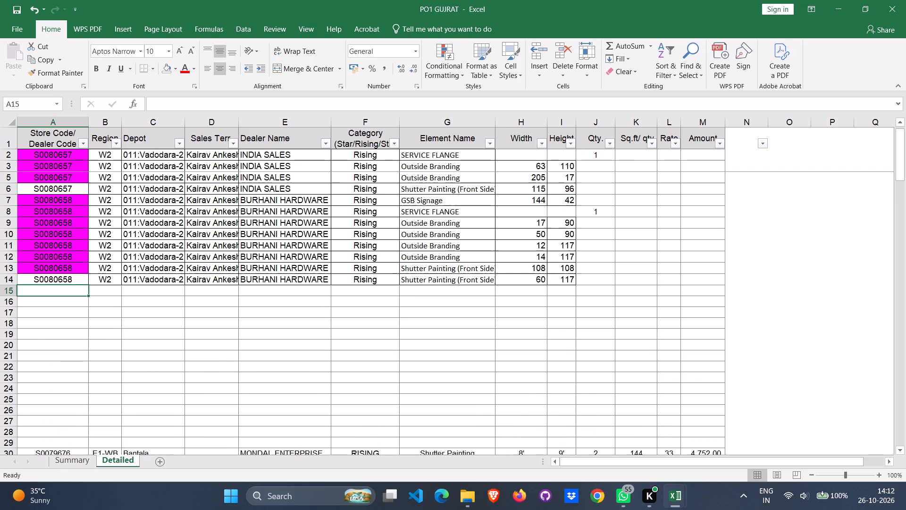
pyautogui.scroll(4, 274, 350)
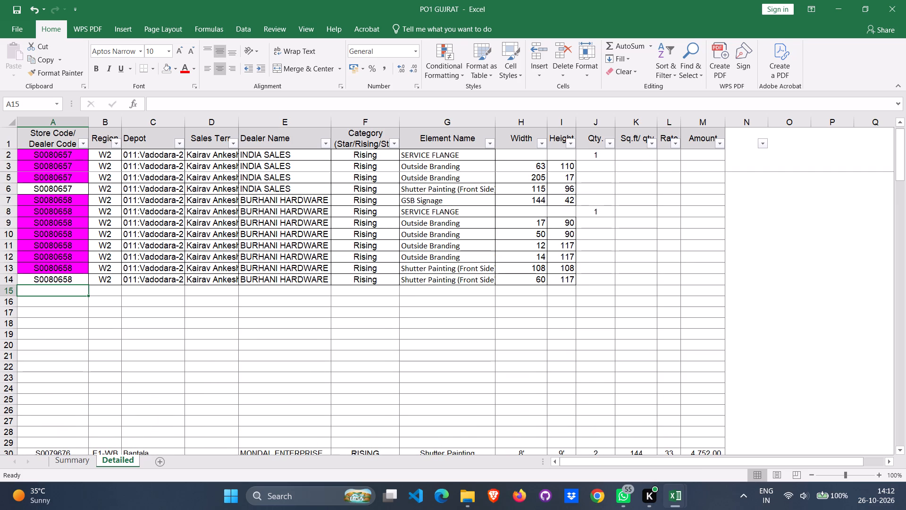
pyautogui.click(71, 459)
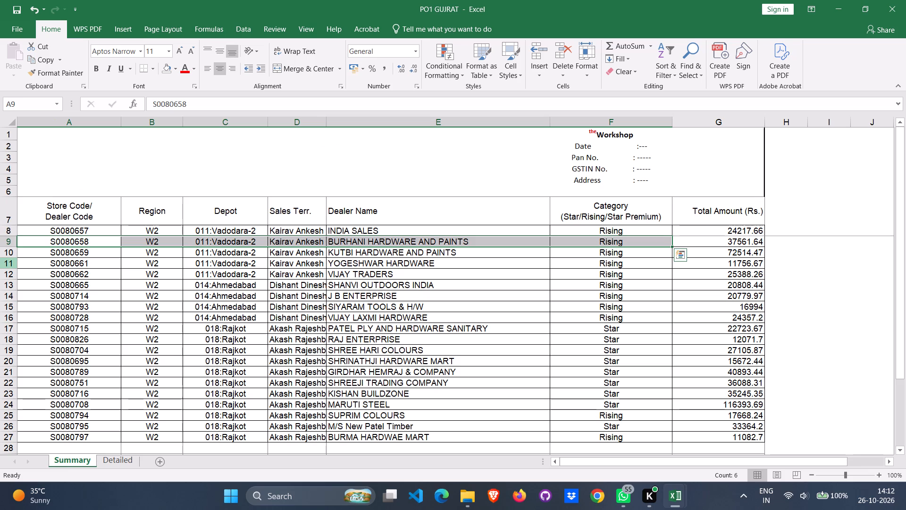
pyautogui.click(12, 253)
pyautogui.click(55, 253)
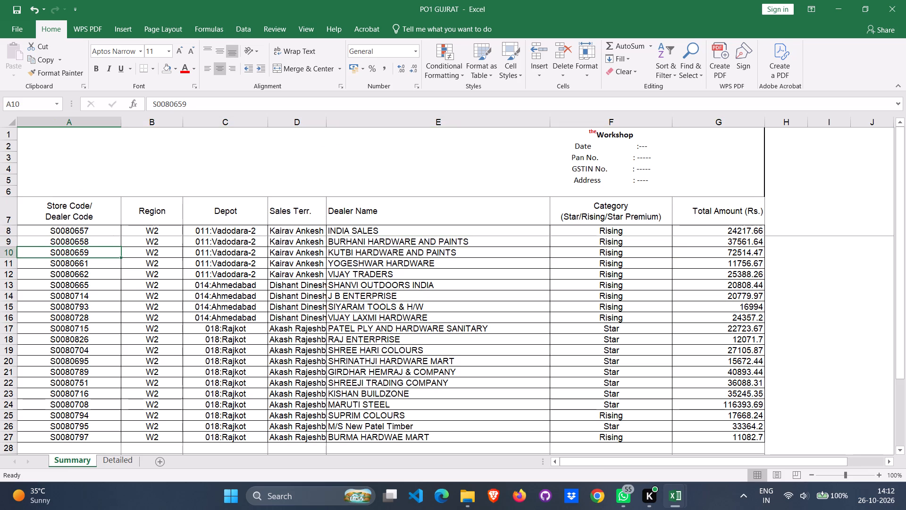
pyautogui.hotkey('shift', 'Right')
pyautogui.hotkey('shift', 'Right')
pyautogui.hotkey('shift', 'Right')
pyautogui.hotkey('shift', 'Right')
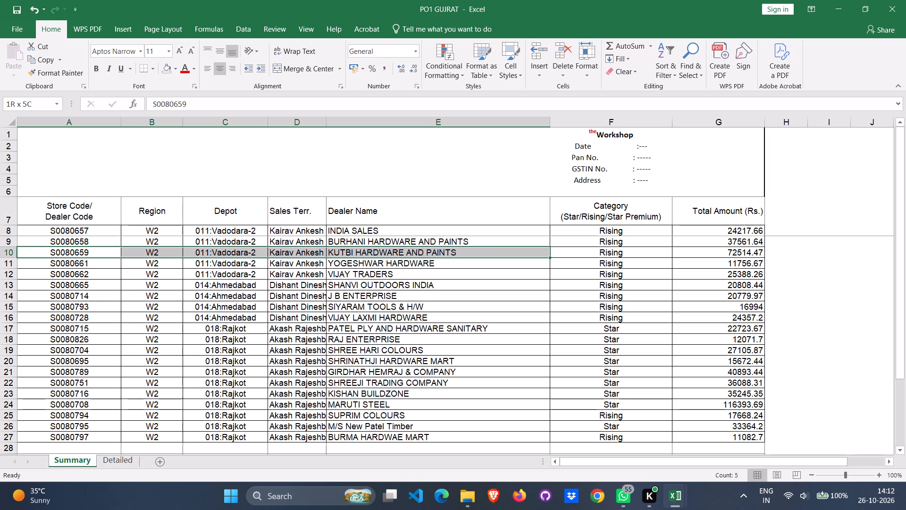
pyautogui.hotkey('shift', 'Right')
pyautogui.hotkey('ctrl', 'c')
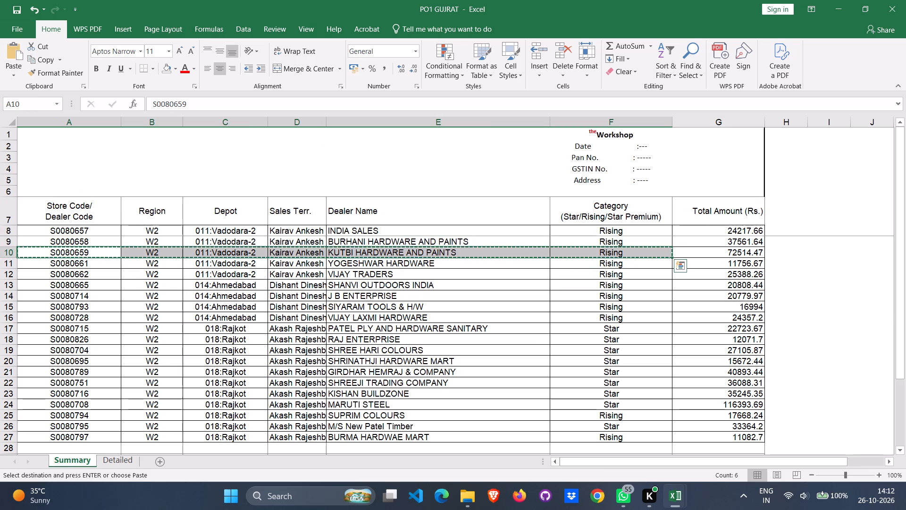
pyautogui.click(117, 457)
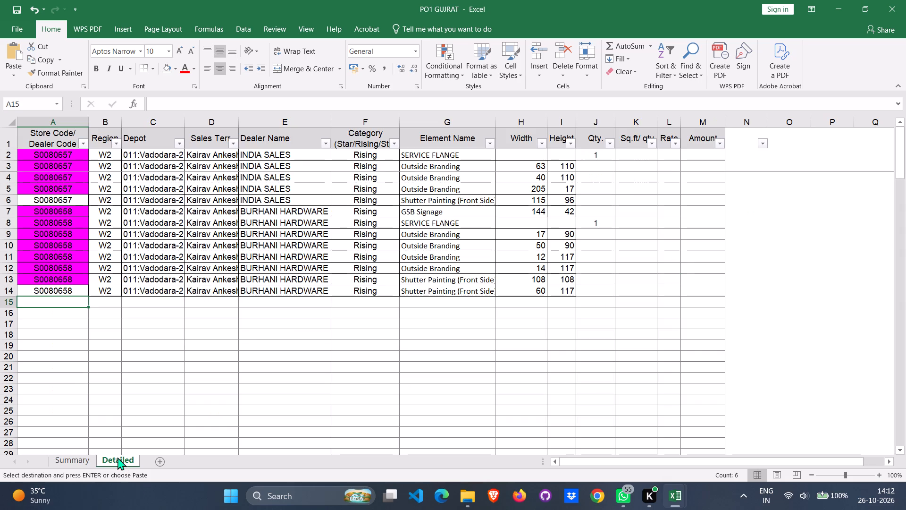
pyautogui.hotkey('ctrl', 'v')
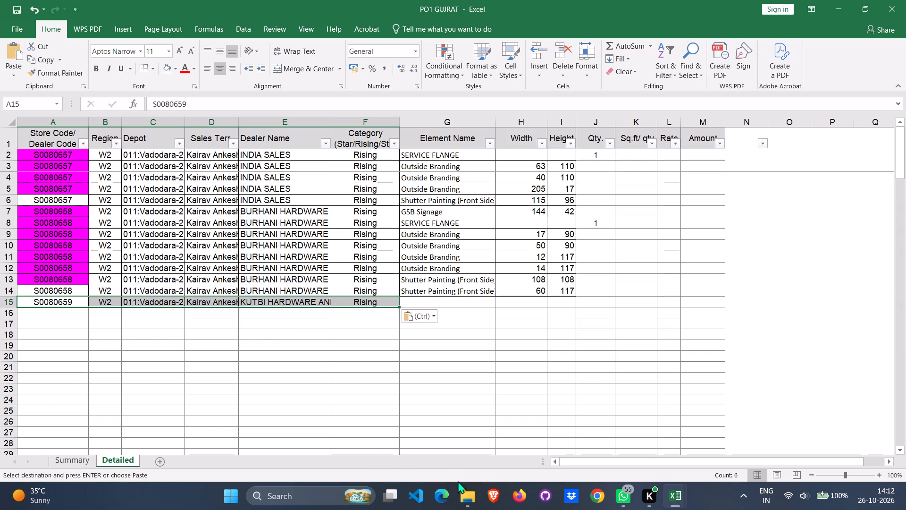
# Close the BURHANI HARDWARE AND PAINTS quotation workbook.
pyautogui.click(471, 491)
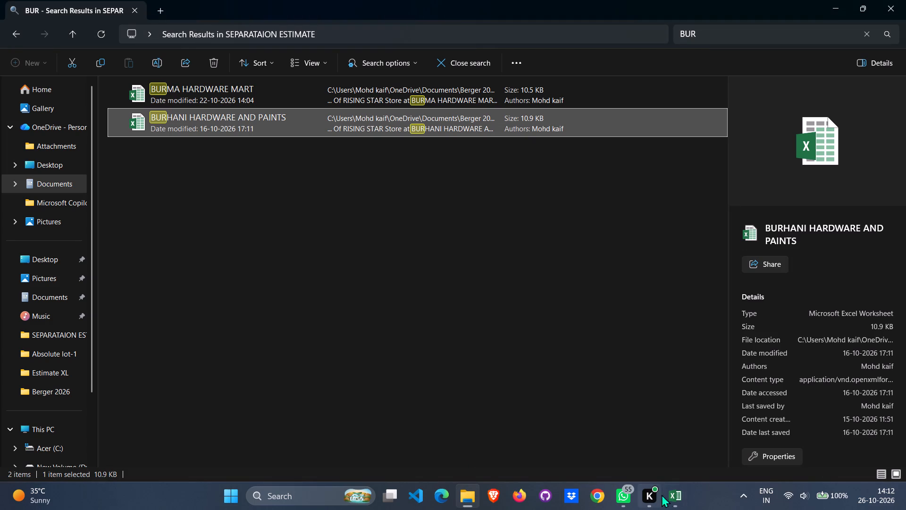
pyautogui.click(718, 457)
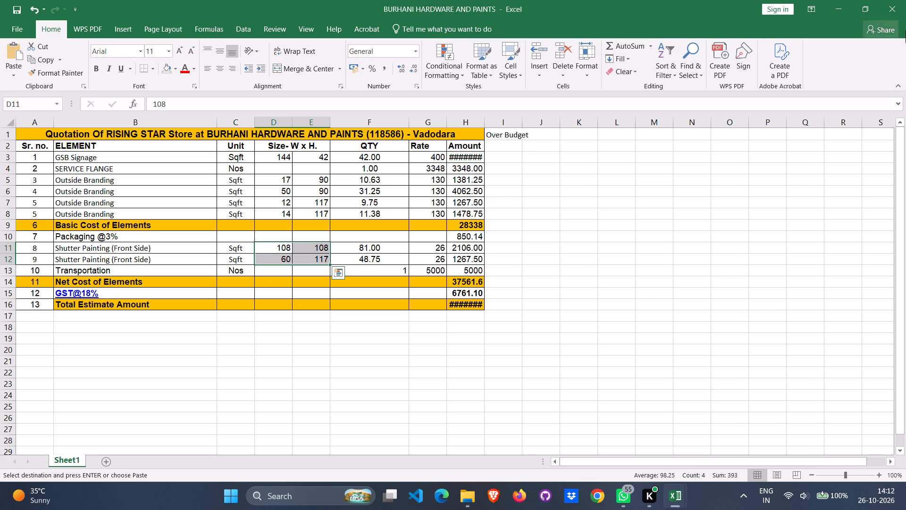
pyautogui.click(888, 6)
# Search the SEPARATAION ESTIMATE folder for KUTBI and open the KUTBI HARDWARE AND PAINTS quotation.
pyautogui.hotkey('alt', 'Tab')
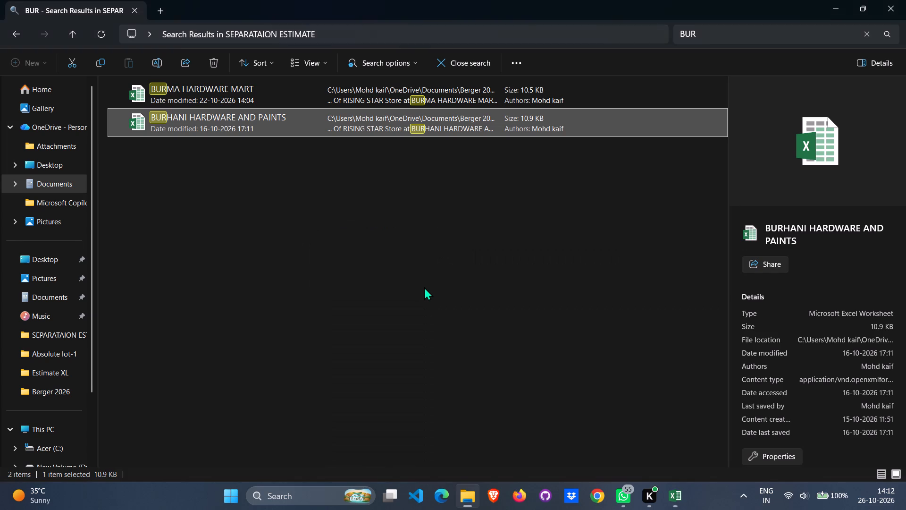
pyautogui.hotkey('alt', 'Tab')
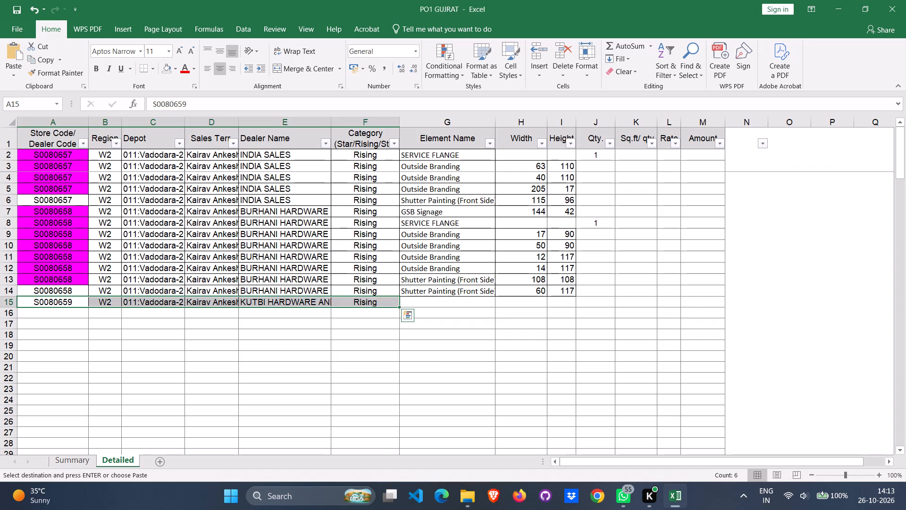
pyautogui.hotkey('alt', 'Tab')
pyautogui.click(863, 34)
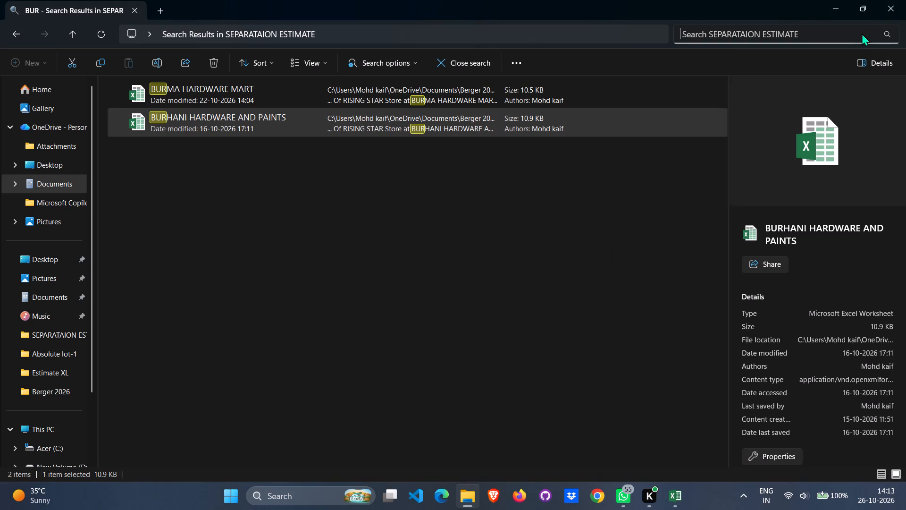
pyautogui.write('KUTBI')
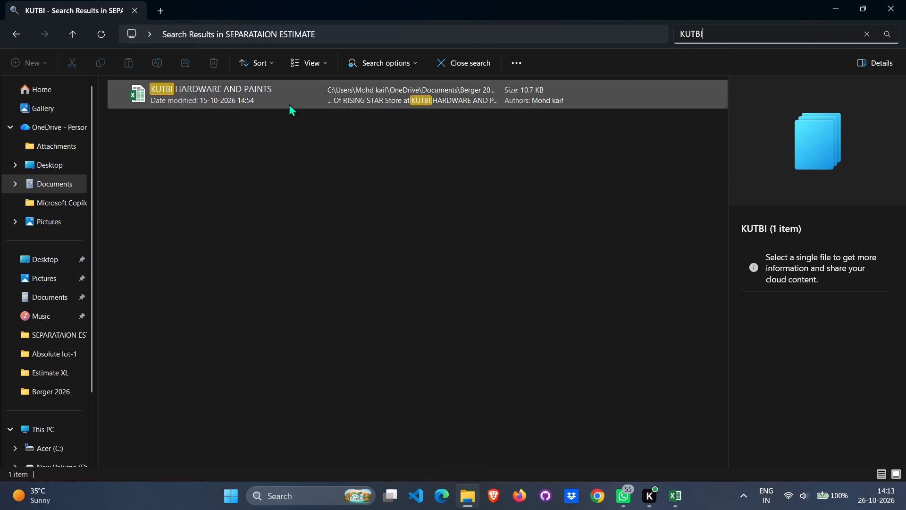
pyautogui.doubleClick(293, 89)
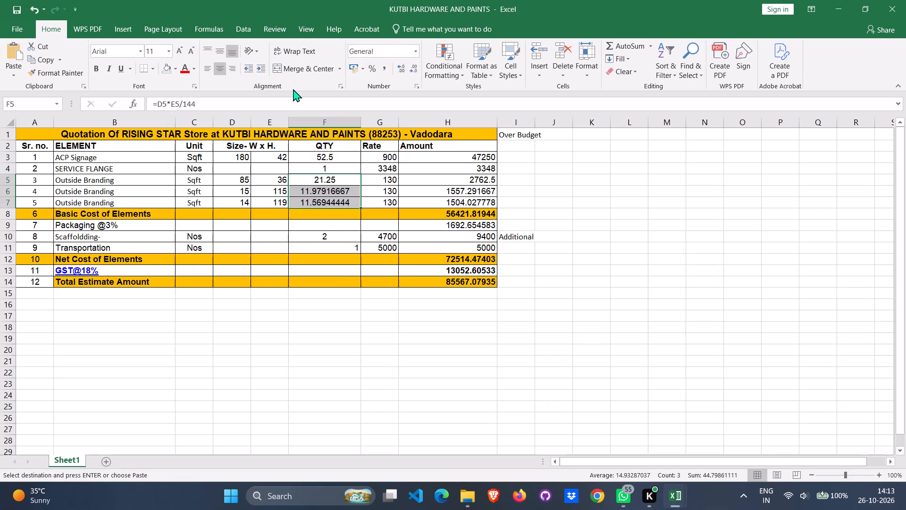
# Copy the ACP Signage element name from the KUTBI quotation into G15 of the Detailed sheet.
pyautogui.click(93, 160)
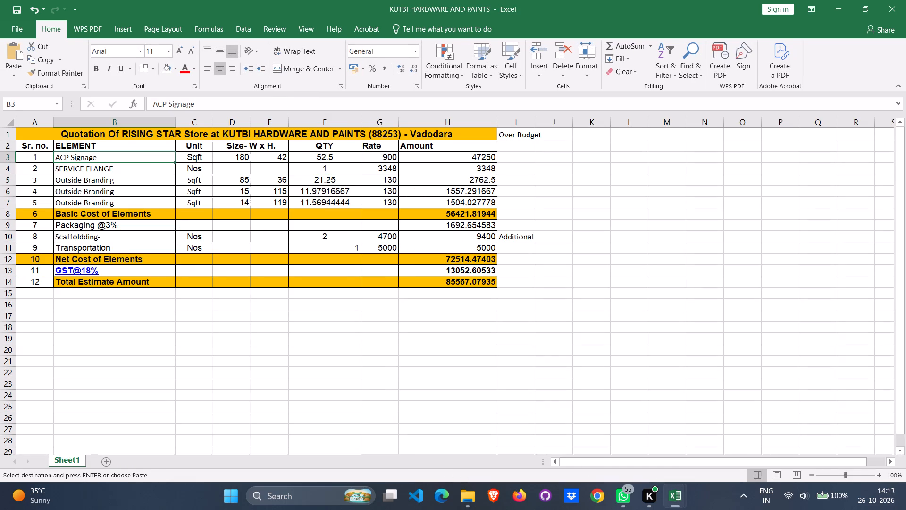
pyautogui.hotkey('ctrl', 'c')
pyautogui.hotkey('alt', 'Tab')
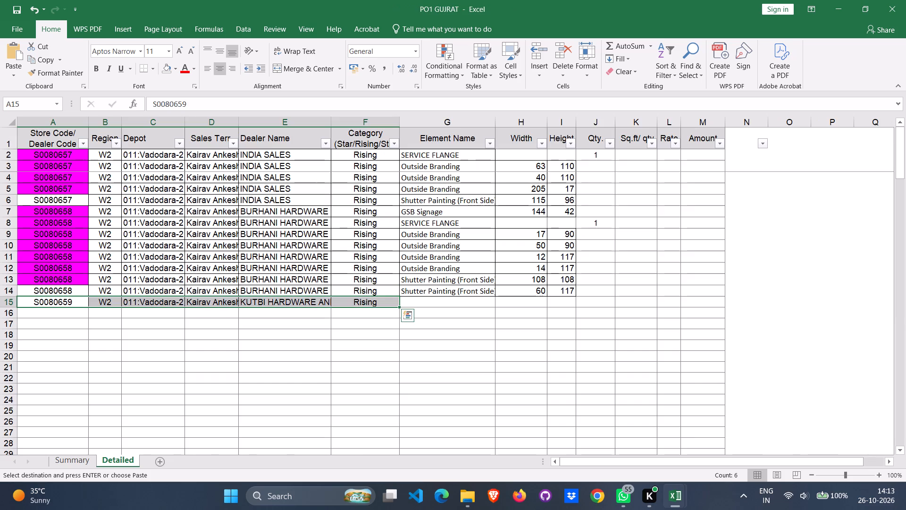
pyautogui.click(437, 303)
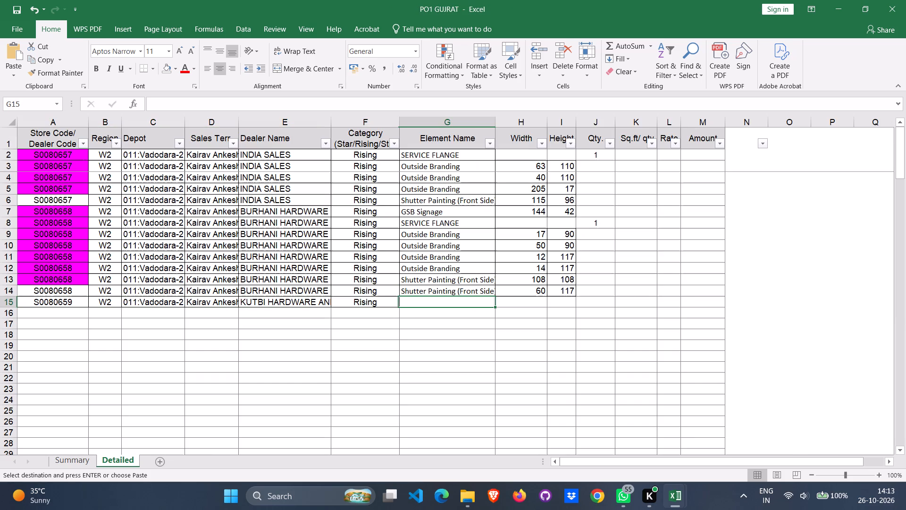
pyautogui.hotkey('ctrl', 'v')
# Copy the ACP Signage size, 180 x 42, from the KUTBI quotation into H15:I15 of the Detailed sheet and save the workbook.
pyautogui.hotkey('alt', 'Tab')
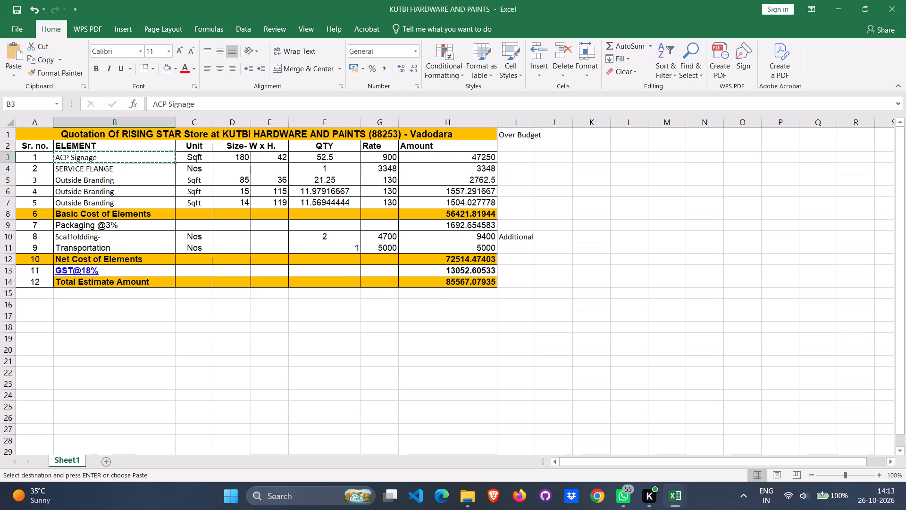
pyautogui.click(225, 158)
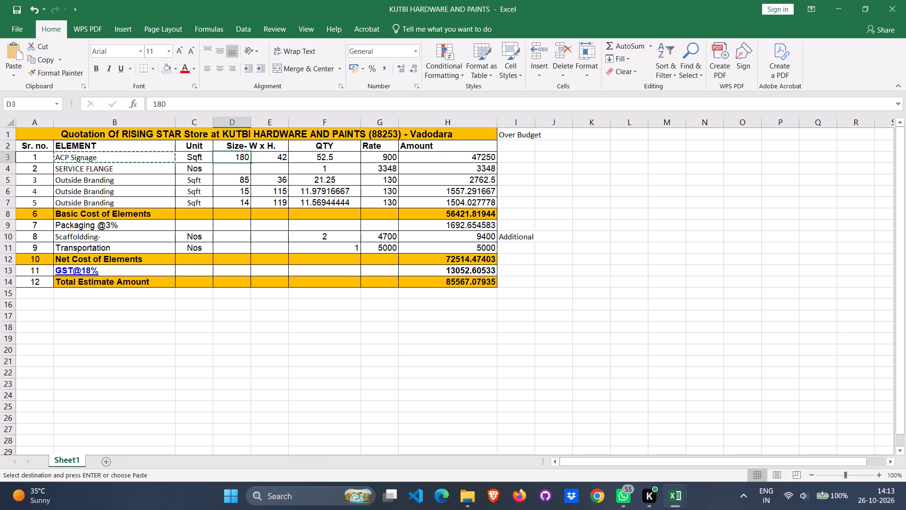
pyautogui.hotkey('shift', 'Right')
pyautogui.hotkey('ctrl', 'c')
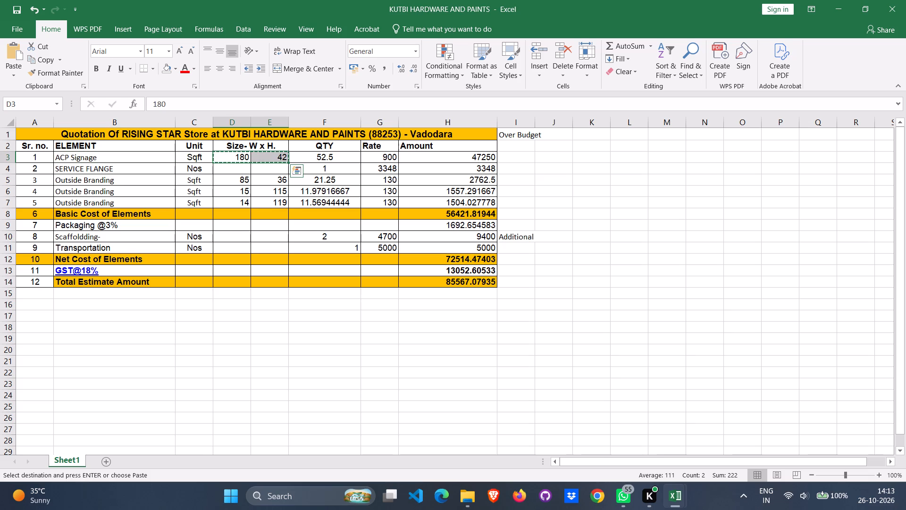
pyautogui.hotkey('alt', 'Tab')
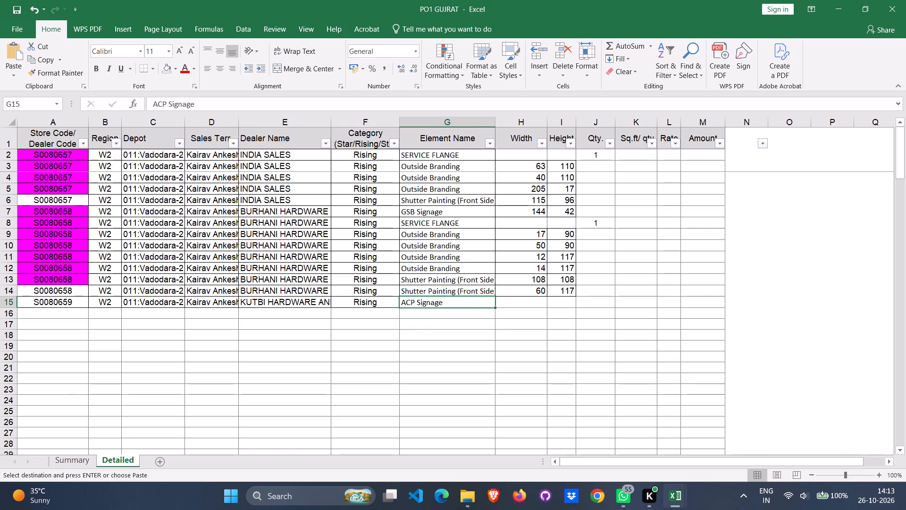
pyautogui.click(523, 301)
pyautogui.hotkey('ctrl', 'v')
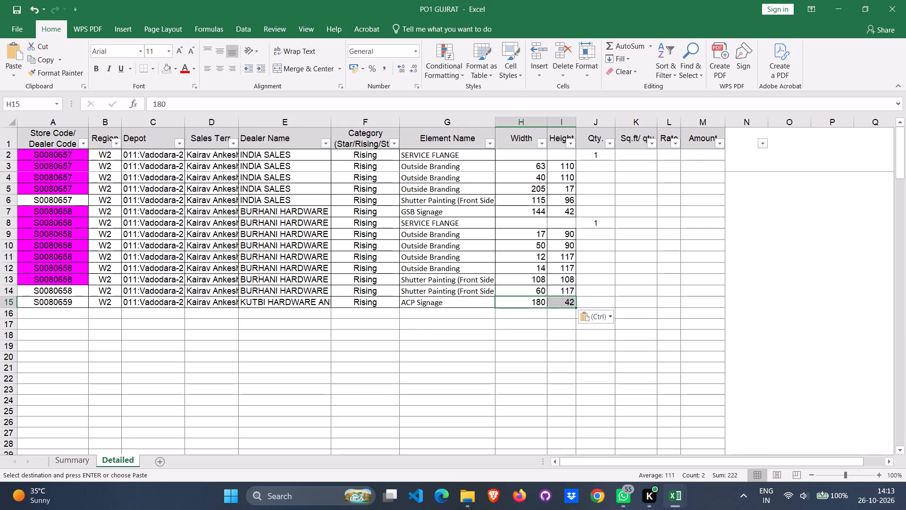
pyautogui.hotkey('ctrl', 's')
# Copy the SERVICE FLANGE and three Outside Branding element names from the KUTBI quotation into G16:G19 of the Detailed sheet.
pyautogui.hotkey('alt', 'Tab')
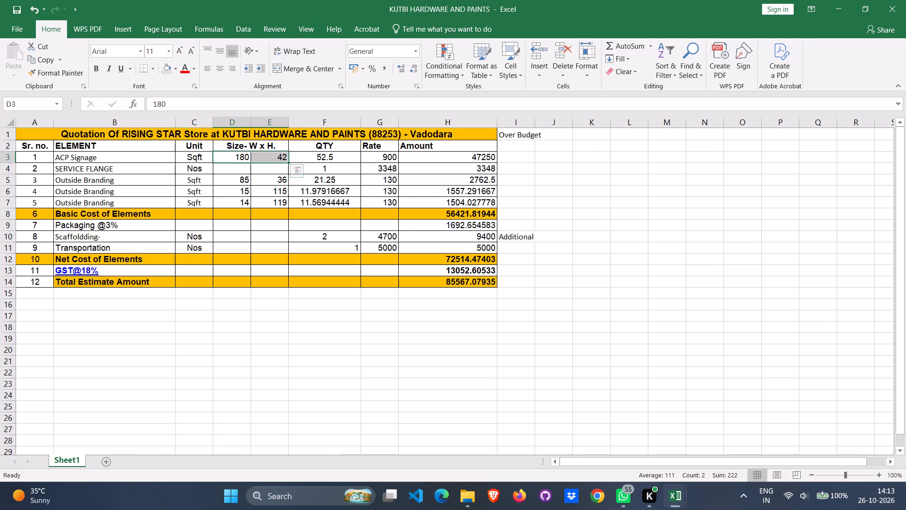
pyautogui.click(89, 169)
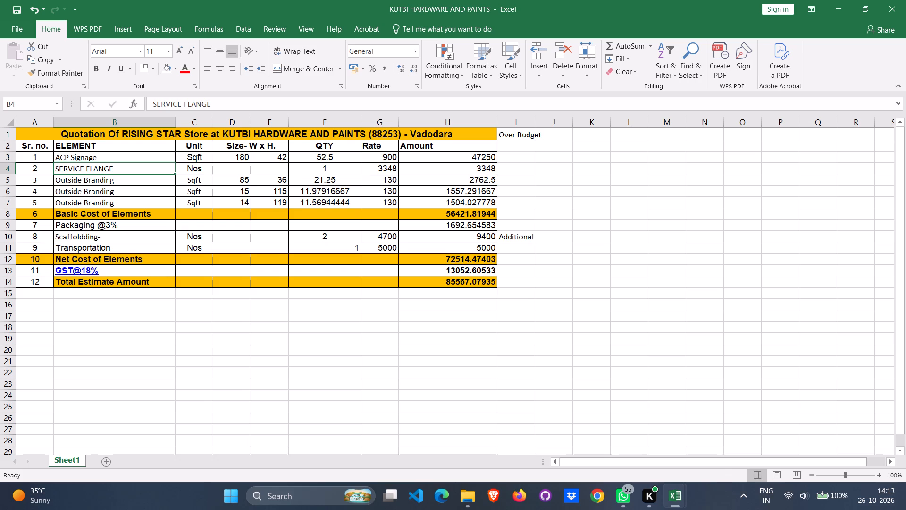
pyautogui.hotkey('shift', 'Down')
pyautogui.hotkey('shift', 'Down')
pyautogui.hotkey('shift', 'Down')
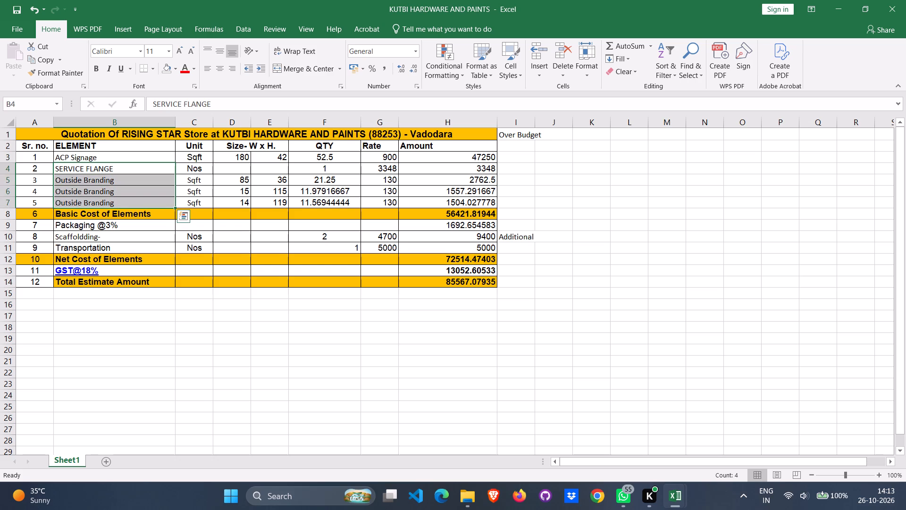
pyautogui.hotkey('ctrl', 'c')
pyautogui.hotkey('alt', 'Tab')
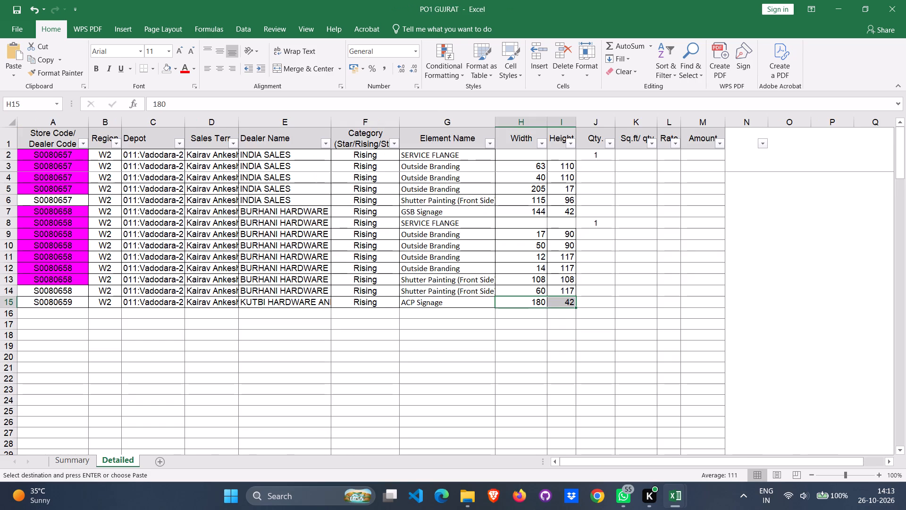
pyautogui.click(436, 309)
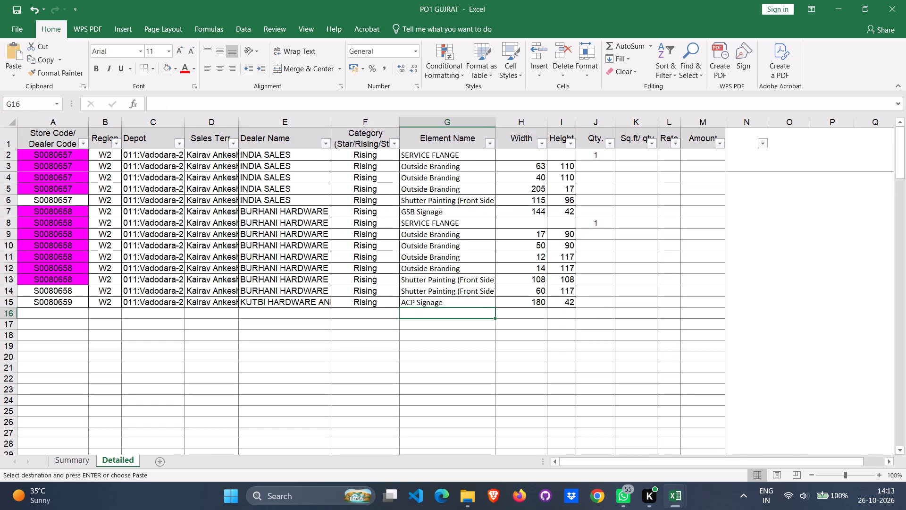
pyautogui.hotkey('ctrl', 'v')
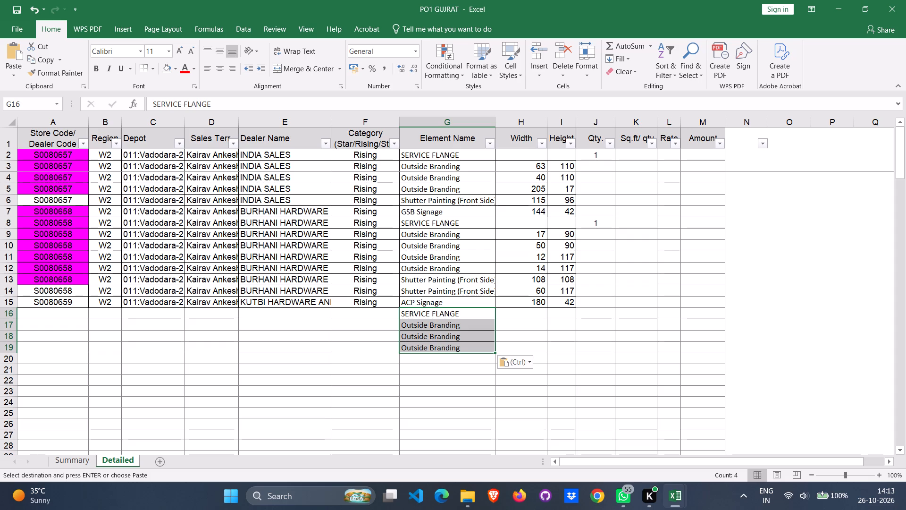
# Copy the Service Flange and Outside Branding size cells (blank, 85 x 36, 15 x 115, 14 x 119) from the KUTBI quotation into H16:I19 of Detailed.
pyautogui.hotkey('alt', 'Tab')
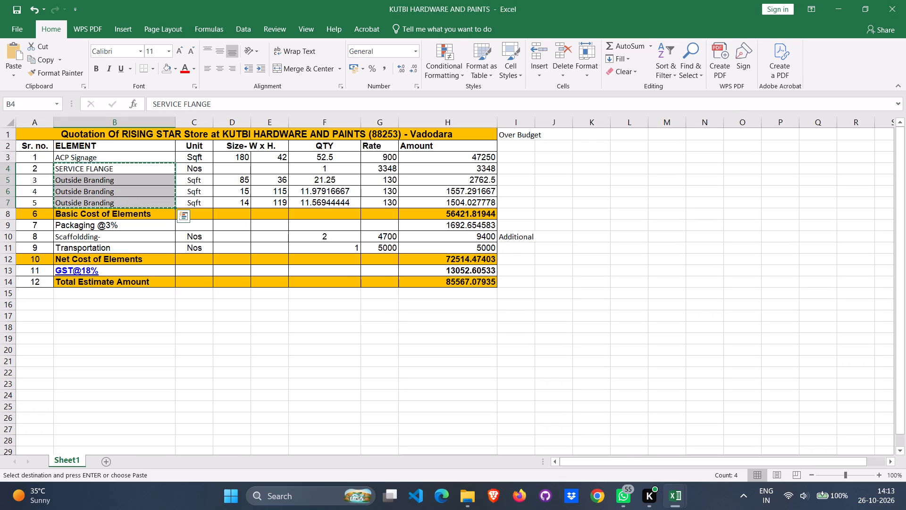
pyautogui.click(270, 168)
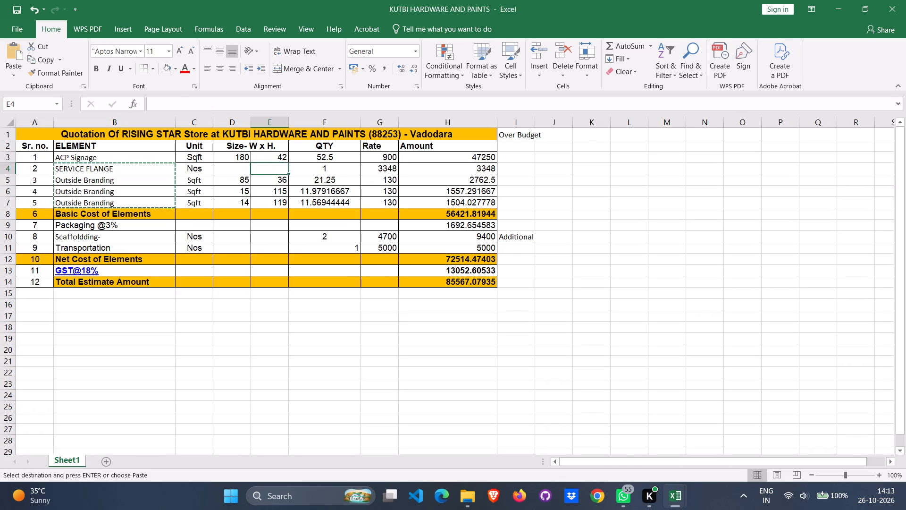
pyautogui.hotkey('shift', 'Right')
pyautogui.hotkey('shift', 'Down')
pyautogui.hotkey('shift', 'Down')
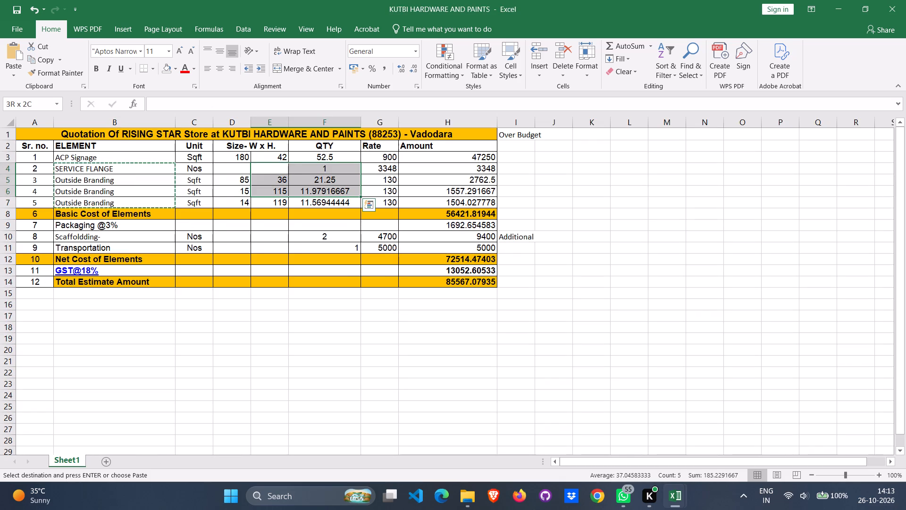
pyautogui.press('Left')
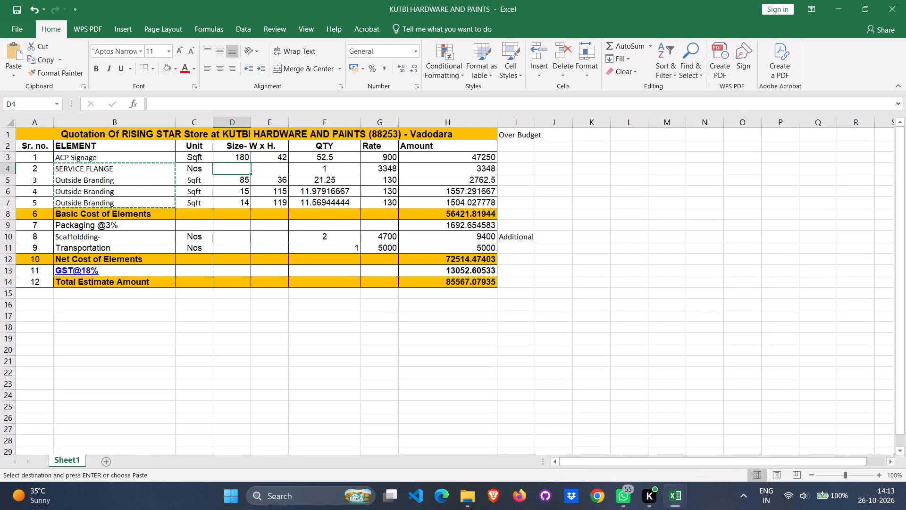
pyautogui.hotkey('shift', 'Right')
pyautogui.hotkey('shift', 'Down')
pyautogui.hotkey('shift', 'Down')
pyautogui.hotkey('shift', 'Down')
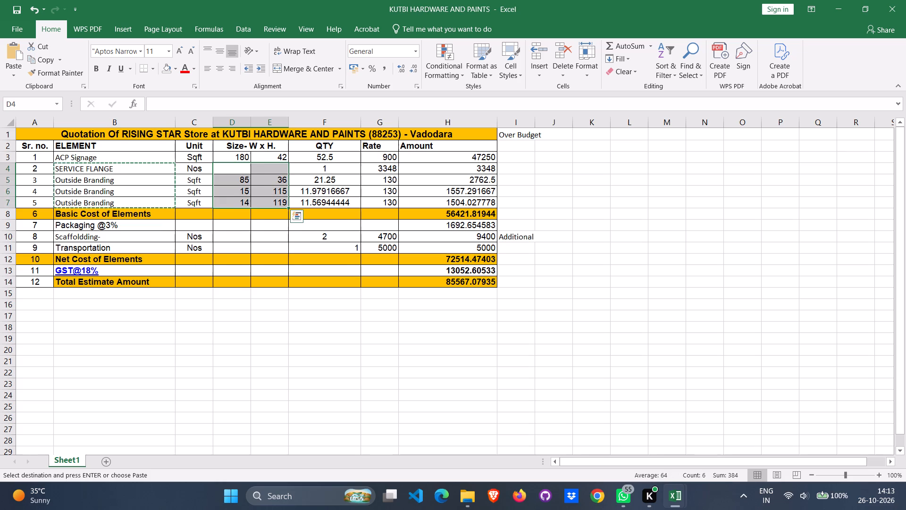
pyautogui.hotkey('ctrl', 'c')
pyautogui.hotkey('alt', 'Tab')
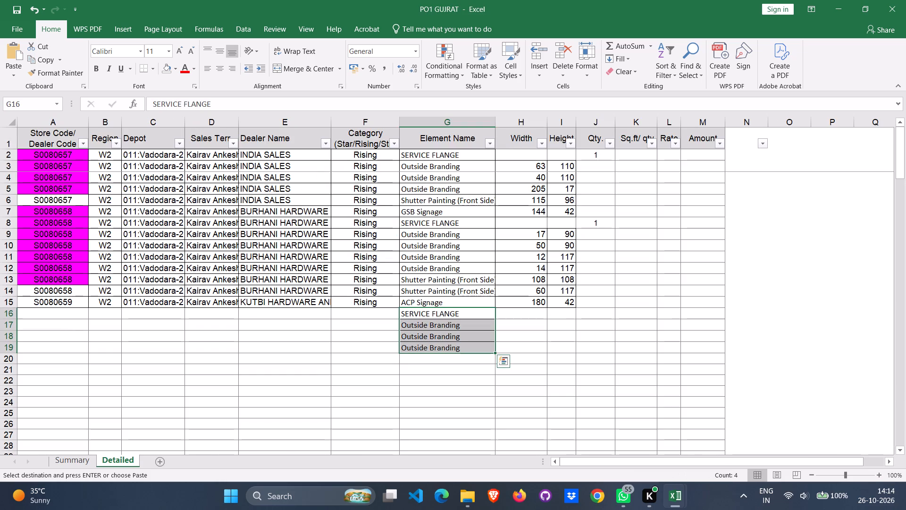
pyautogui.press('Right')
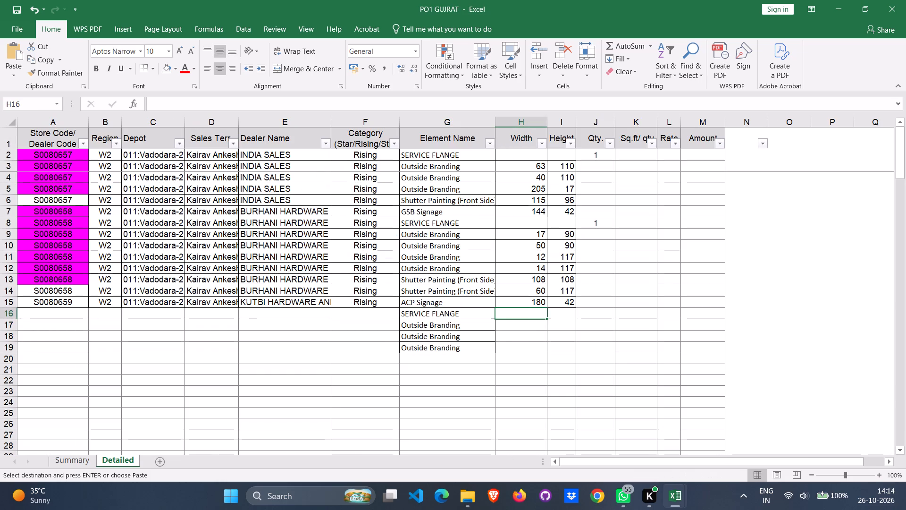
pyautogui.hotkey('ctrl', 'v')
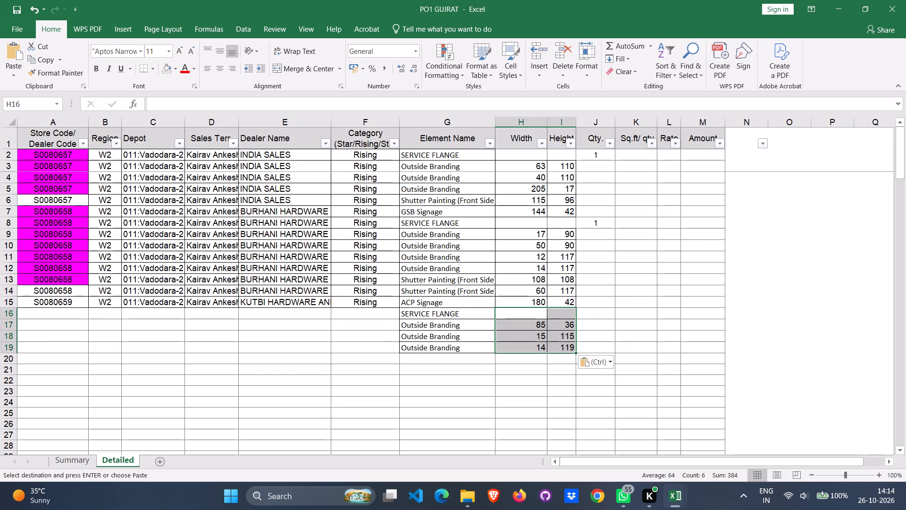
# Enter quantity 1 for the KUTBI SERVICE FLANGE in J16 and save the workbook.
pyautogui.click(597, 315)
pyautogui.press('1')
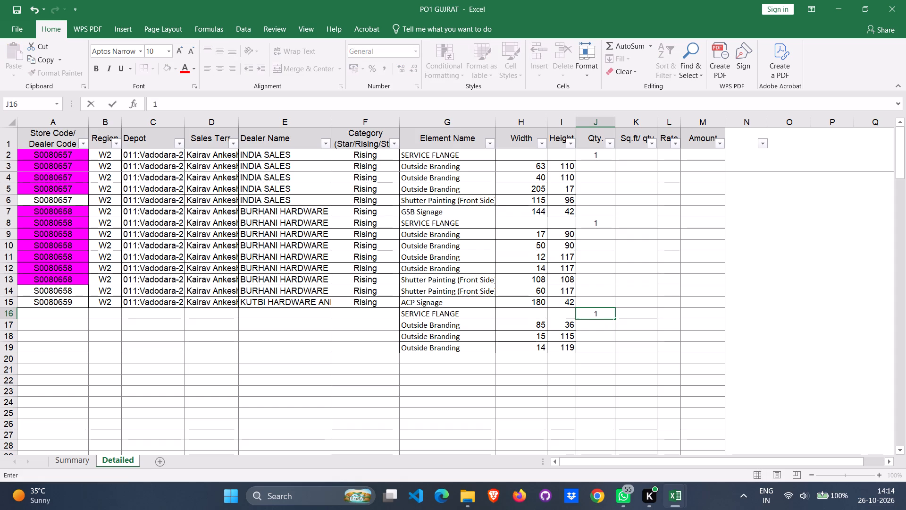
pyautogui.hotkey('ctrl', 's')
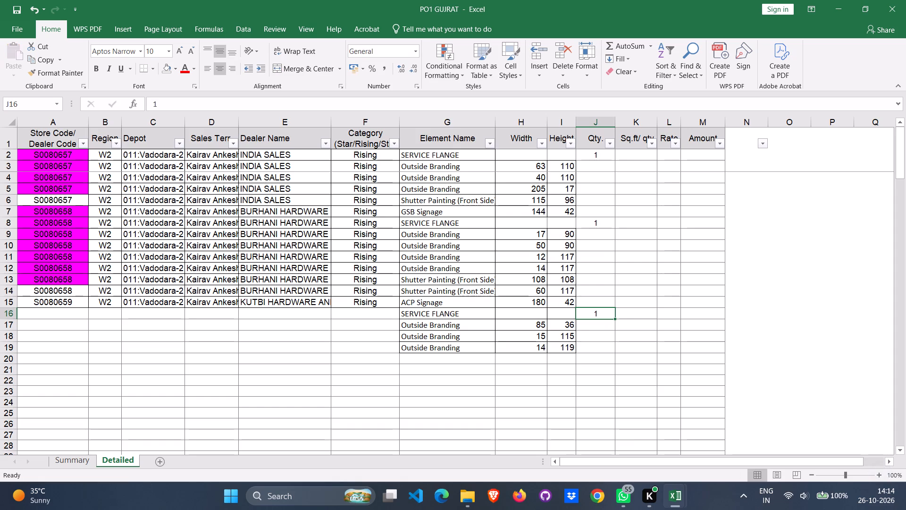
# Copy the Scaffoldding- element name from the KUTBI quotation into G20 of Detailed, enter quantity 2 in J20 and save.
pyautogui.scroll(-2, 545, 386)
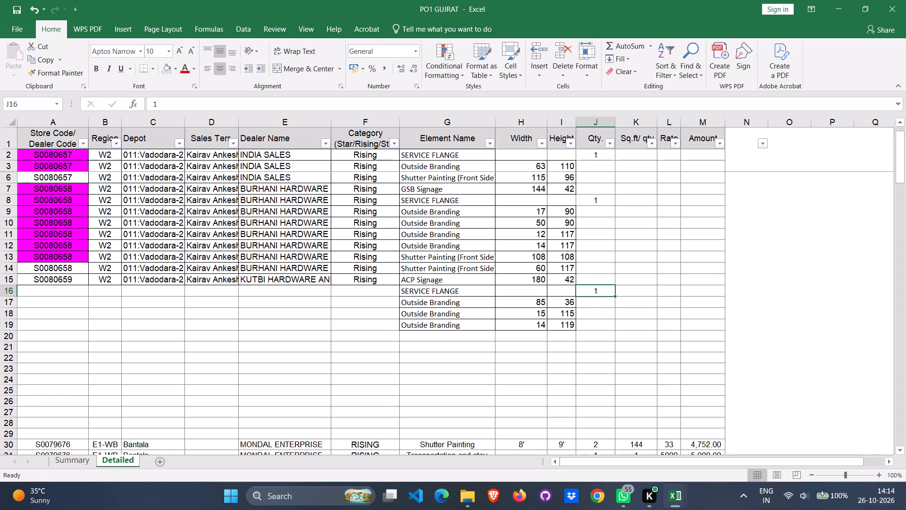
pyautogui.hotkey('alt', 'Tab')
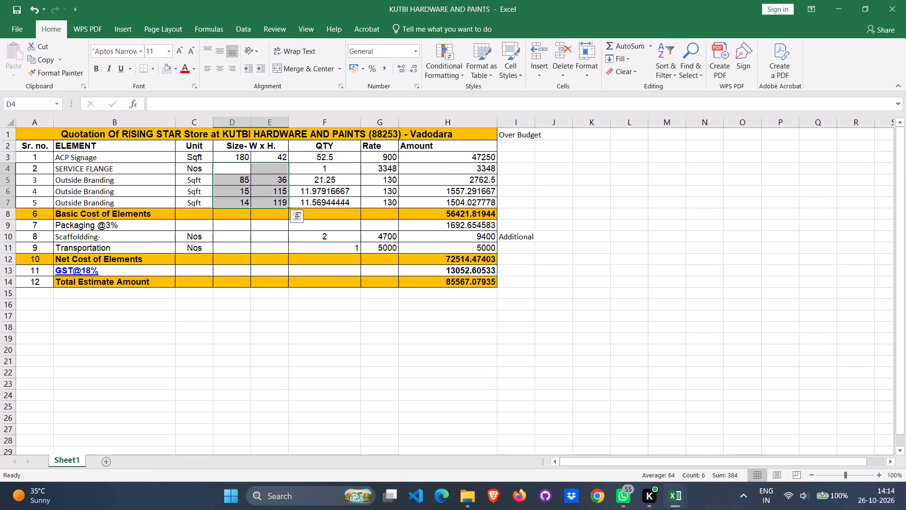
pyautogui.click(85, 238)
pyautogui.hotkey('ctrl', 'c')
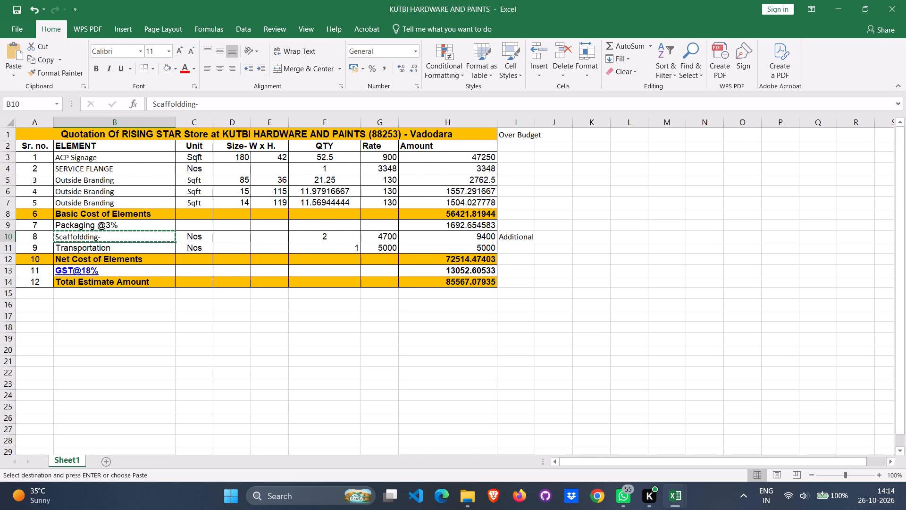
pyautogui.hotkey('alt', 'Tab')
pyautogui.click(426, 337)
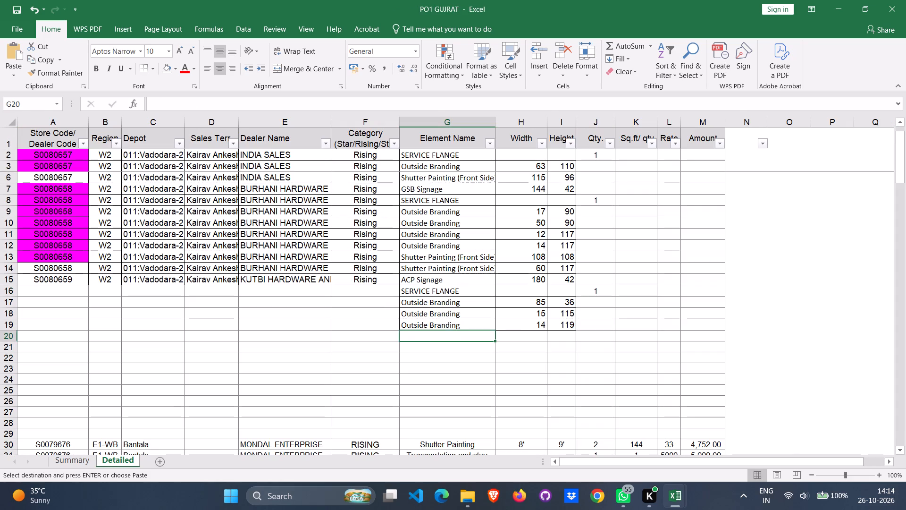
pyautogui.hotkey('ctrl', 'v')
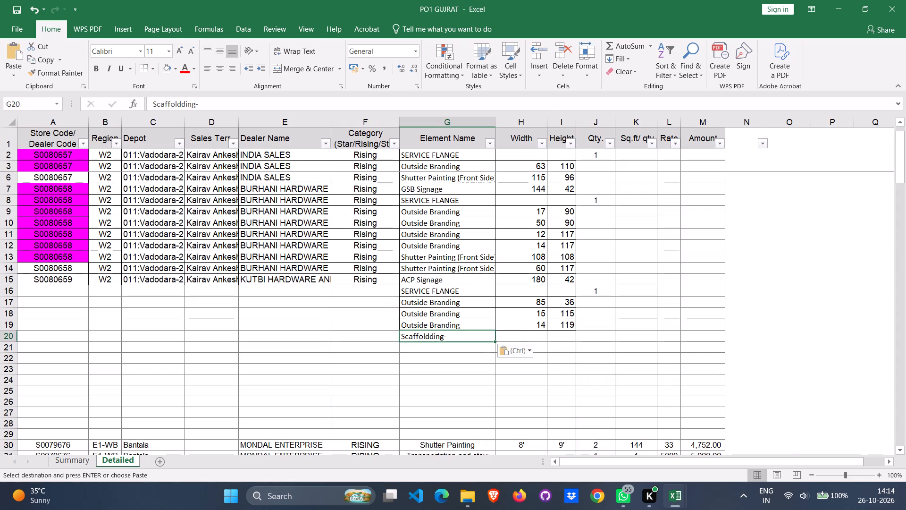
pyautogui.click(605, 336)
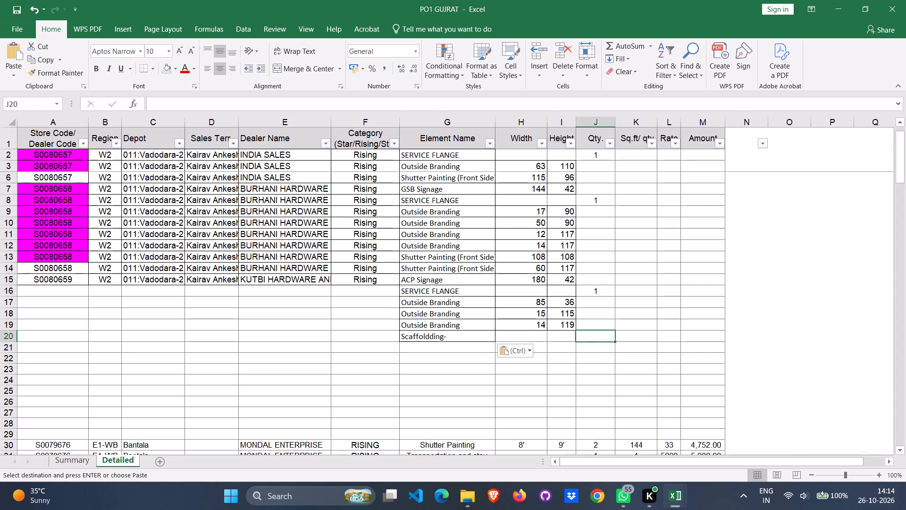
pyautogui.press('2')
pyautogui.hotkey('ctrl', 's')
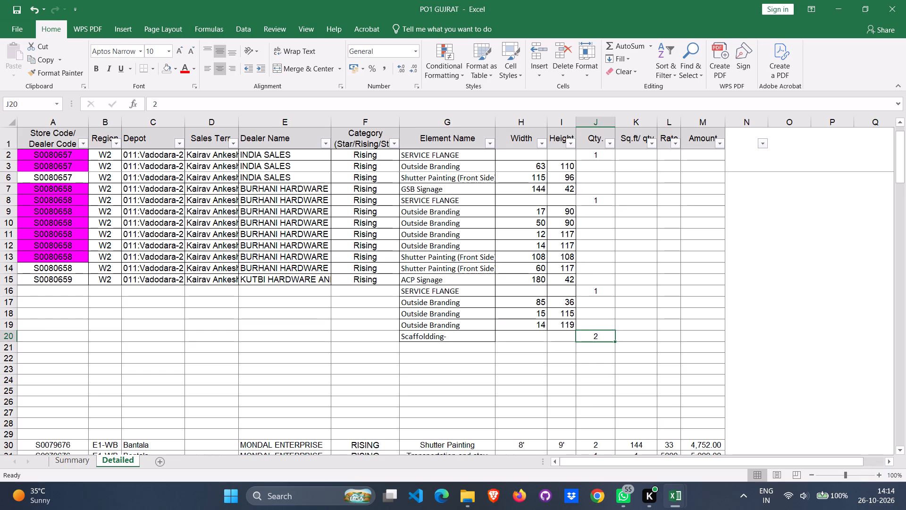
pyautogui.hotkey('alt', 'Tab')
pyautogui.hotkey('alt', 'Tab')
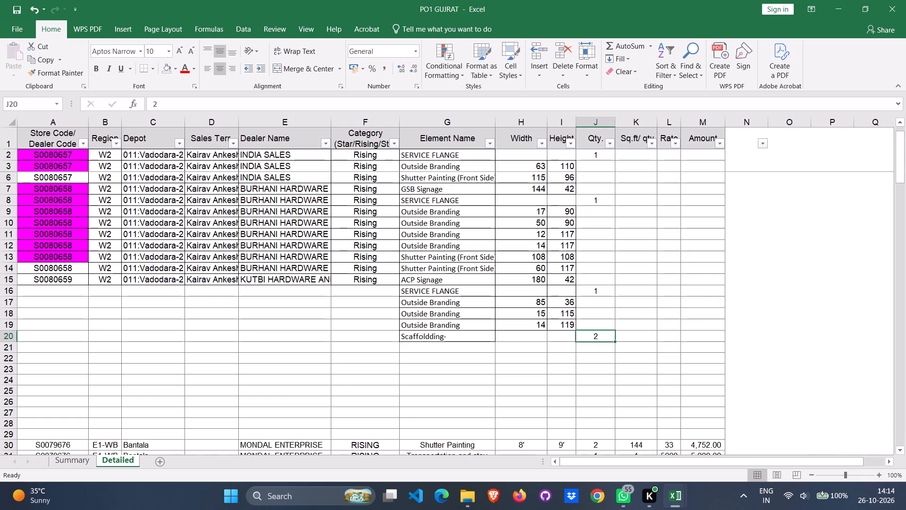
# Copy the KUTBI dealer details in A15:F15 down through row 20 of the Detailed sheet and save the workbook.
pyautogui.click(46, 281)
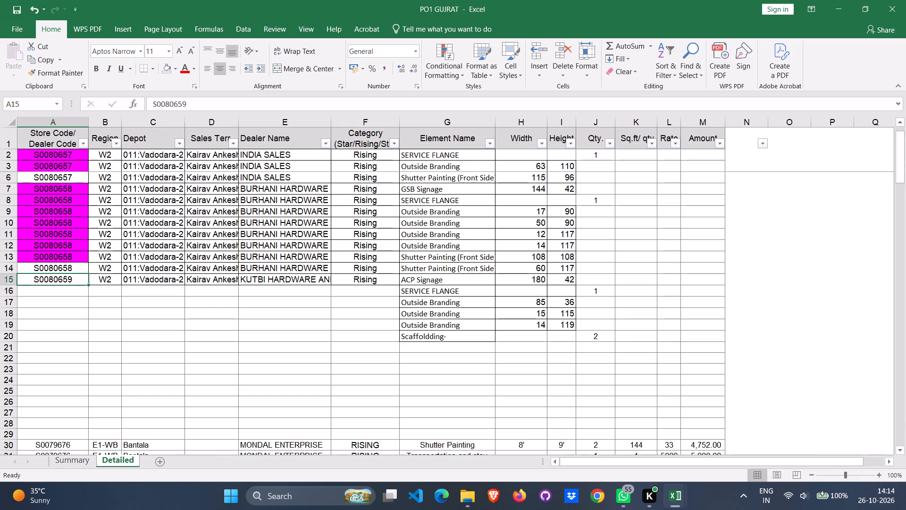
pyautogui.hotkey('shift', 'Right')
pyautogui.hotkey('shift', 'Right')
pyautogui.hotkey('shift', 'Right')
pyautogui.hotkey('shift', 'Right')
pyautogui.hotkey('shift', 'Right')
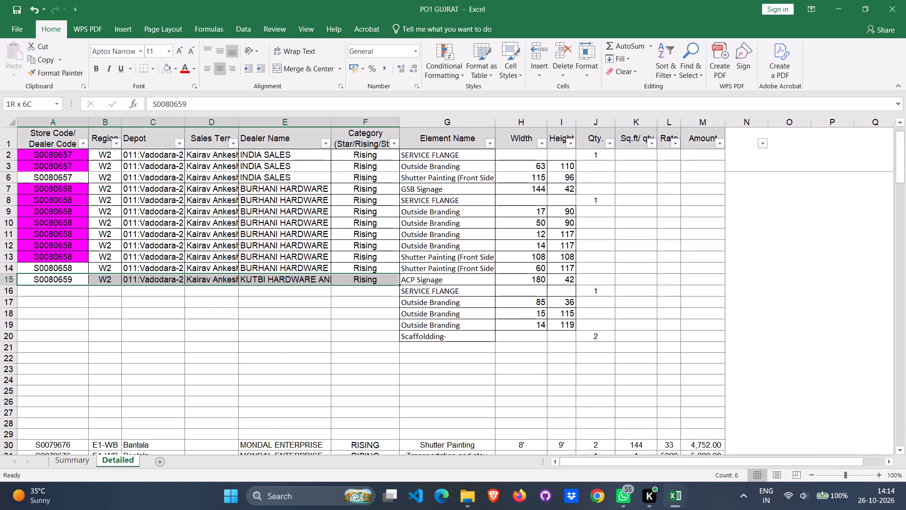
pyautogui.hotkey('ctrl', 'c')
pyautogui.hotkey('shift', 'Down')
pyautogui.hotkey('shift', 'Down')
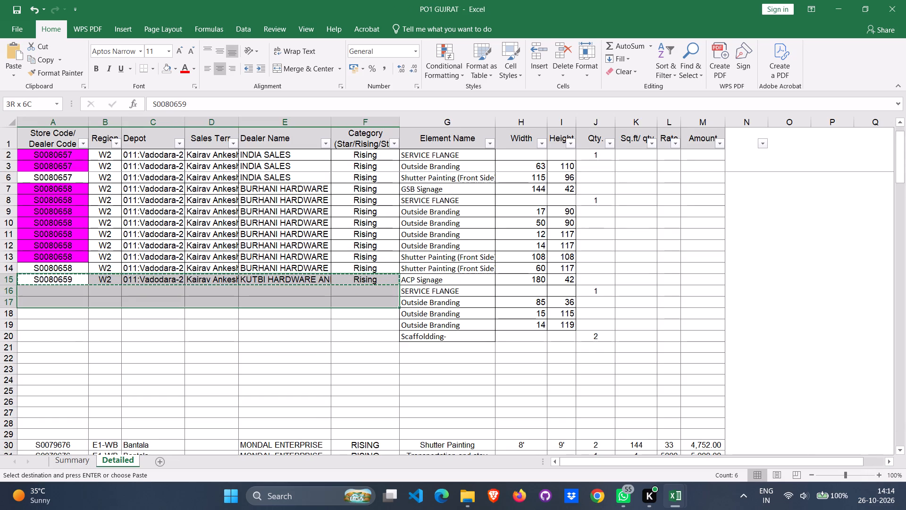
pyautogui.hotkey('shift', 'Down')
pyautogui.hotkey('shift', 'Down')
pyautogui.hotkey('shift', 'Down')
pyautogui.hotkey('ctrl', 'v')
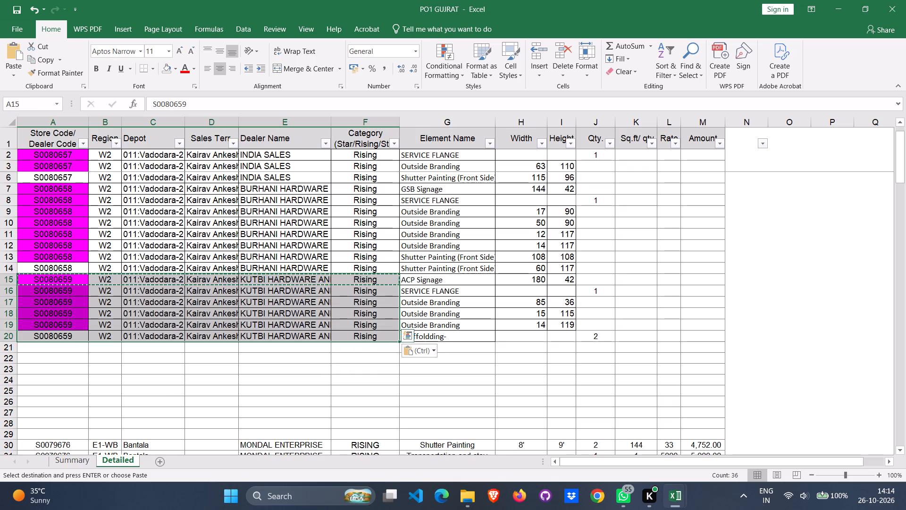
pyautogui.hotkey('ctrl', 's')
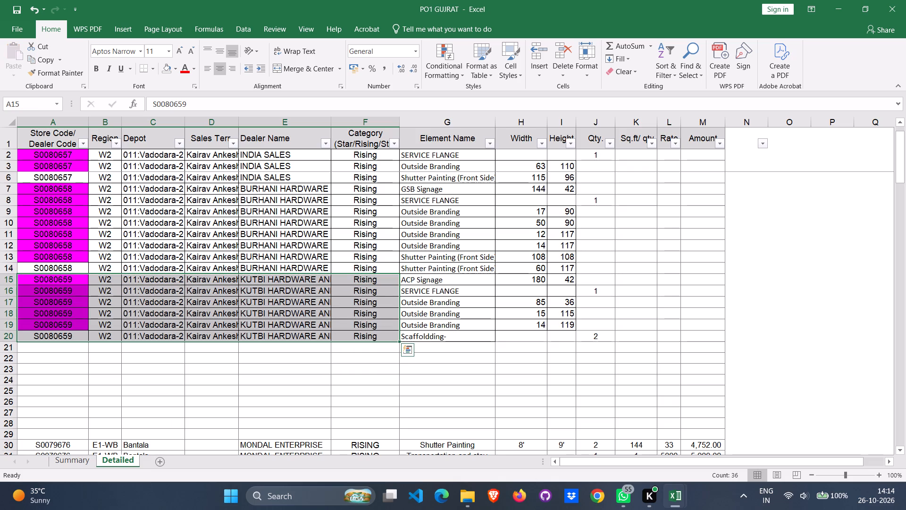
# Close the KUTBI HARDWARE AND PAINTS quotation workbook.
pyautogui.click(43, 348)
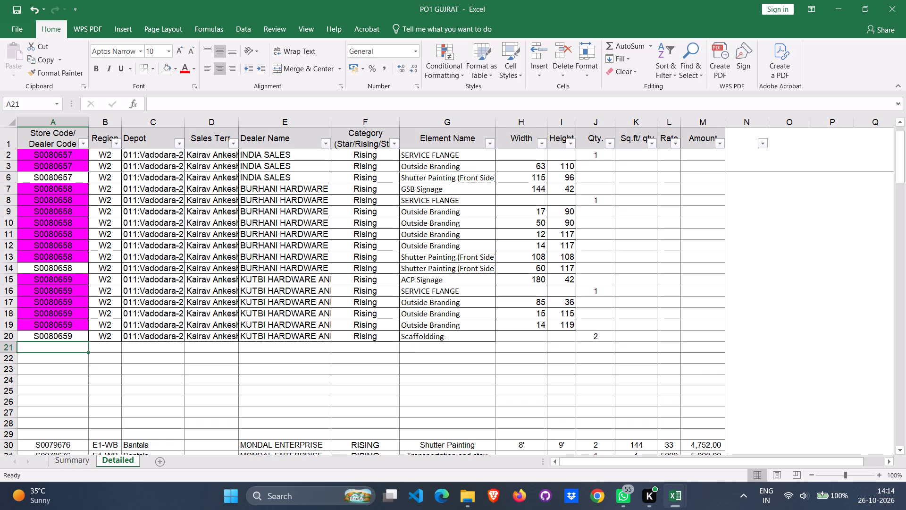
pyautogui.hotkey('alt', 'Tab')
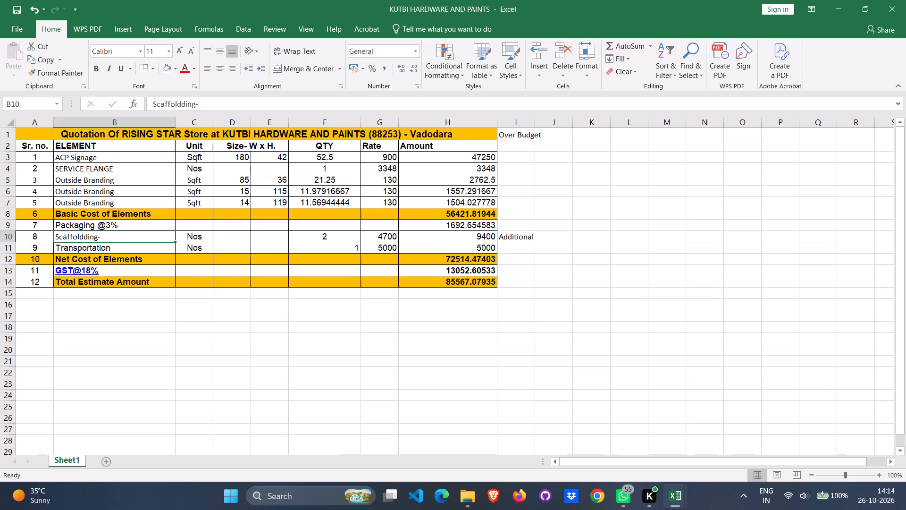
pyautogui.click(885, 5)
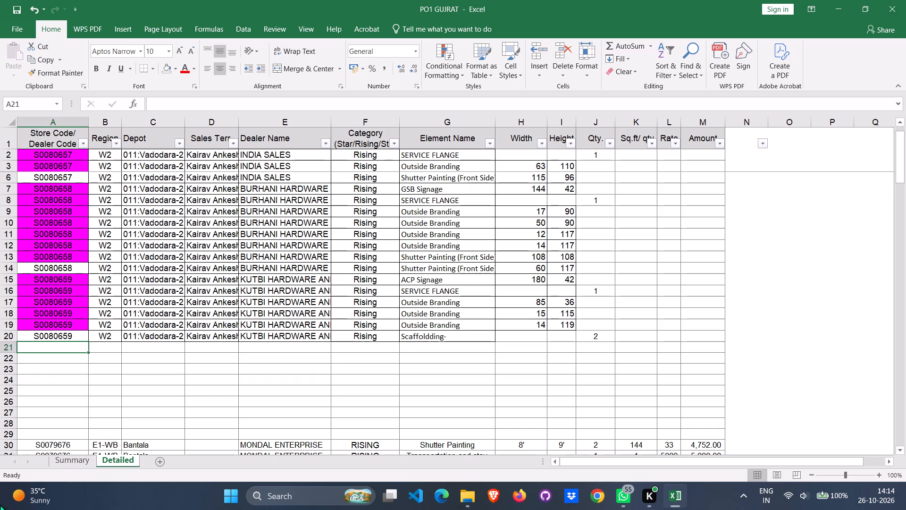
# Copy the YOGESHWAR HARDWARE dealer details, store code through category, from row 11 of Summary into A21:F21 of Detailed.
pyautogui.click(75, 457)
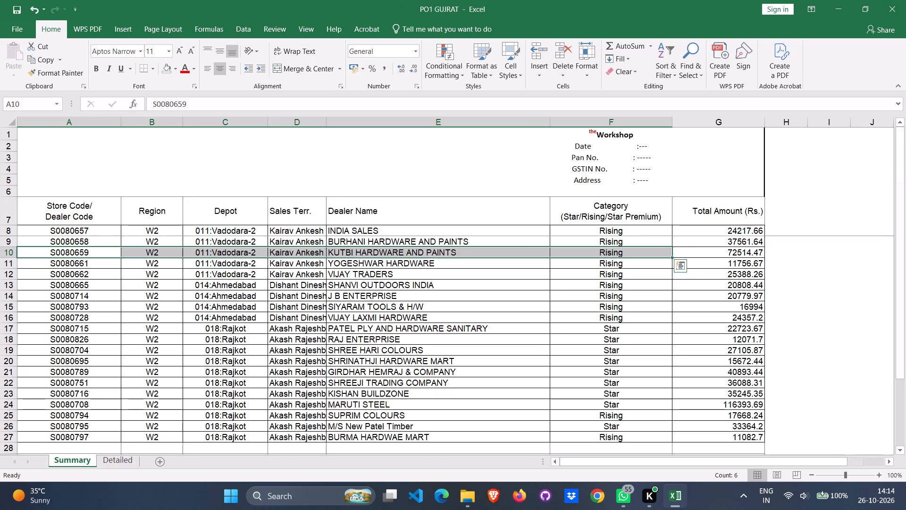
pyautogui.scroll(-3, 228, 340)
pyautogui.scroll(6, 227, 342)
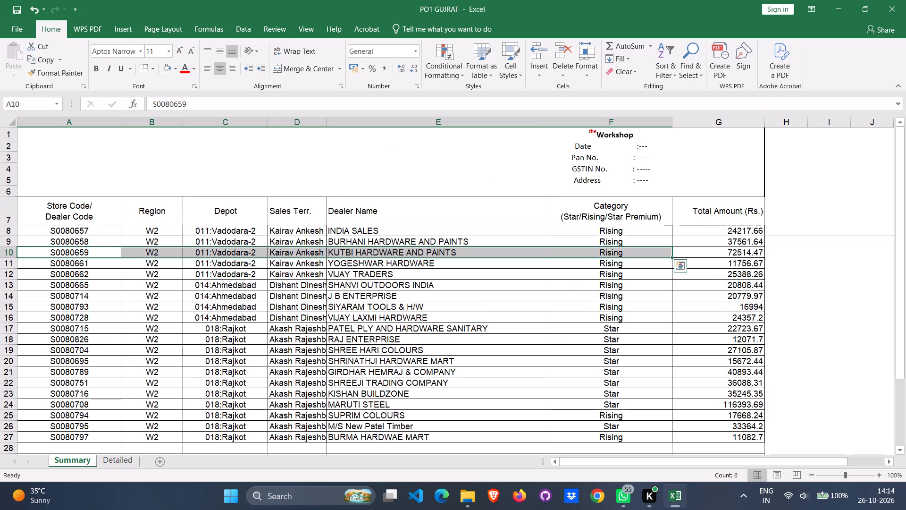
pyautogui.click(11, 266)
pyautogui.click(43, 264)
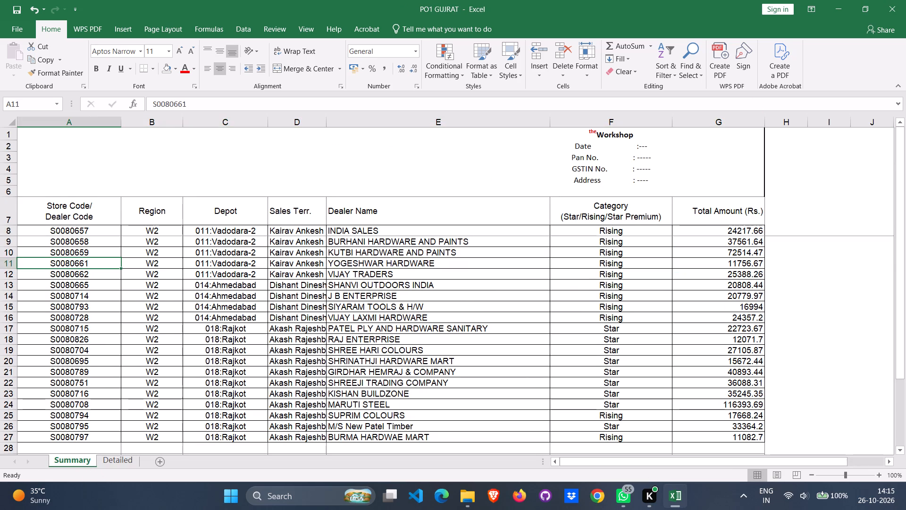
pyautogui.hotkey('shift', 'Right')
pyautogui.hotkey('shift', 'Right')
pyautogui.hotkey('shift', 'Right')
pyautogui.hotkey('shift', 'Right')
pyautogui.hotkey('shift', 'Right')
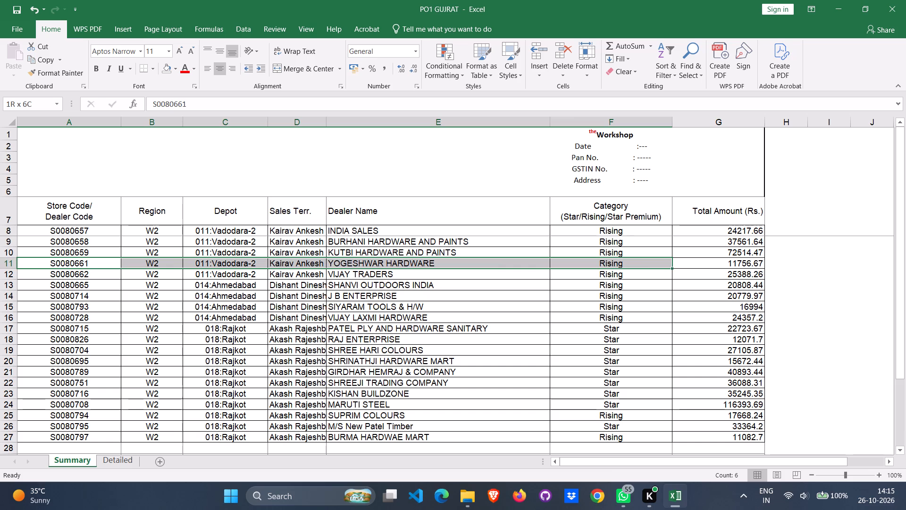
pyautogui.hotkey('ctrl', 'c')
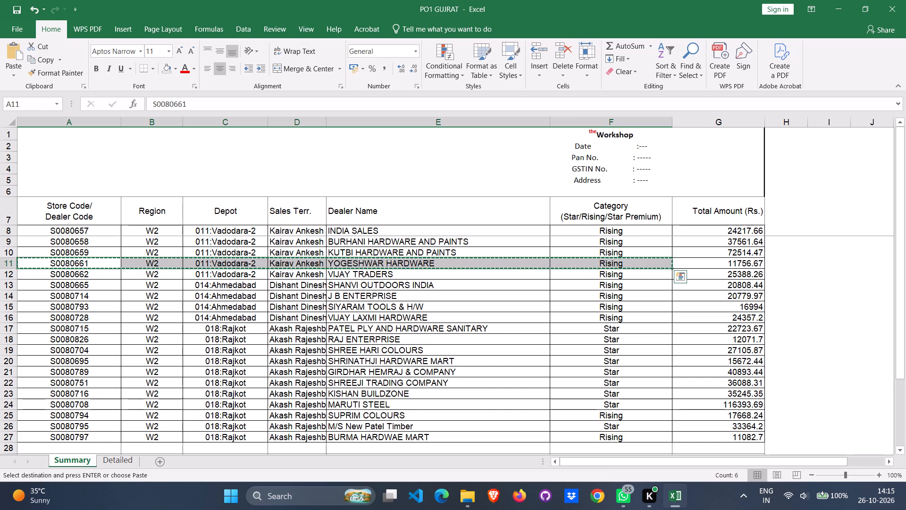
pyautogui.click(112, 458)
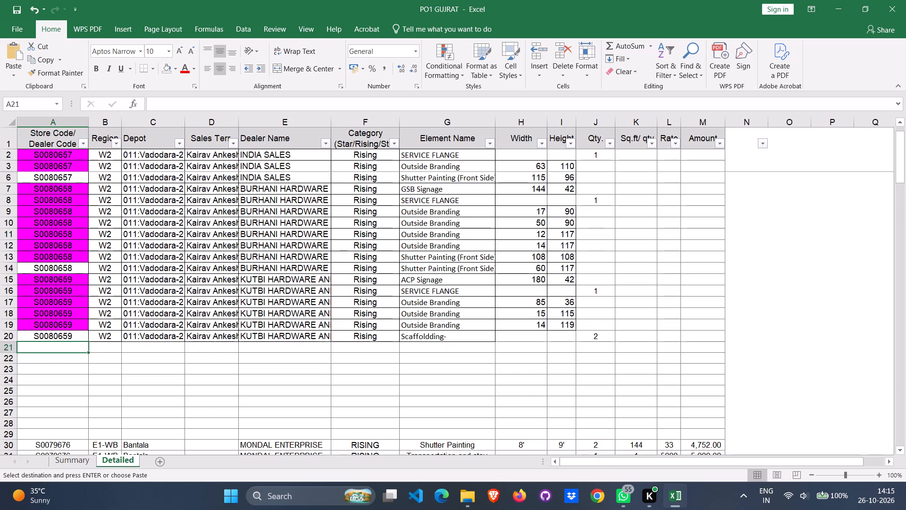
pyautogui.hotkey('ctrl', 'v')
# Search the SEPARATAION ESTIMATE folder for YOGE and open the YOGESHWAR HARDWARE quotation workbook.
pyautogui.click(444, 349)
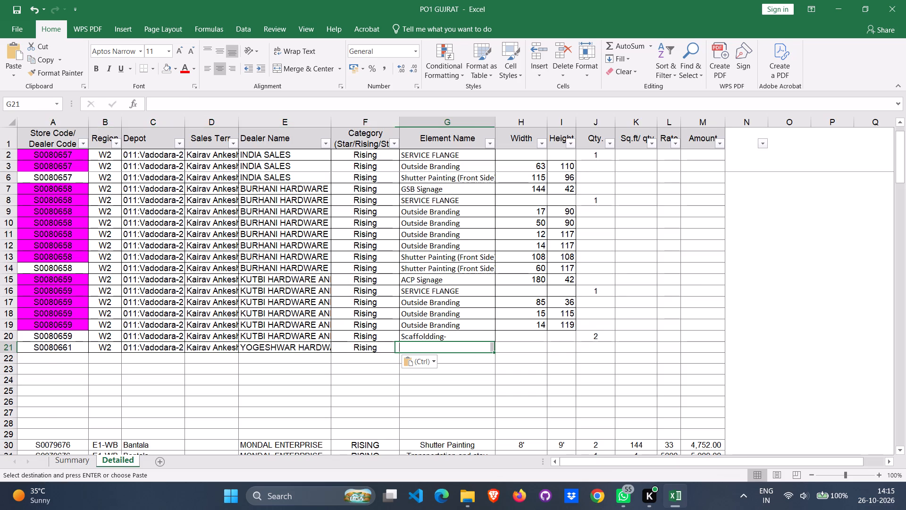
pyautogui.hotkey('alt', 'Tab')
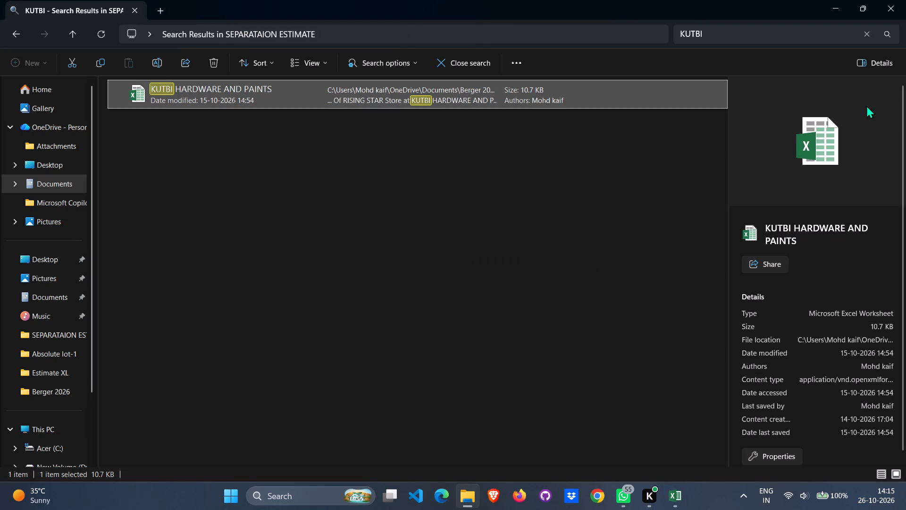
pyautogui.click(867, 33)
pyautogui.write('YOGE')
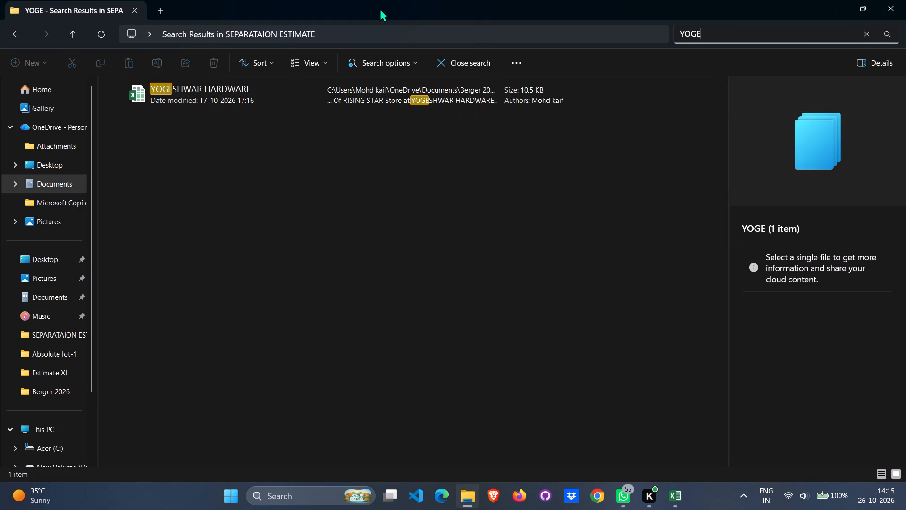
pyautogui.doubleClick(251, 84)
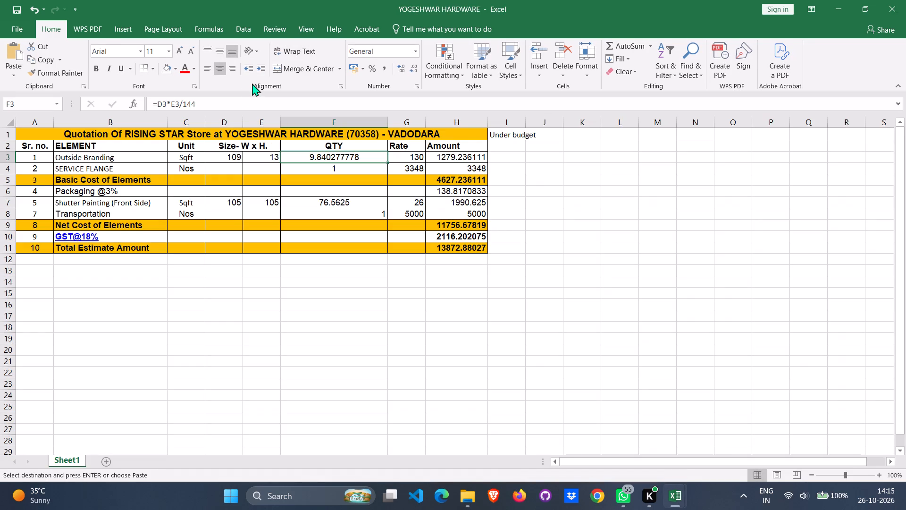
# Copy the SERVICE FLANGE element name from the YOGESHWAR HARDWARE quotation into G21 of the Detailed sheet.
pyautogui.click(107, 169)
pyautogui.hotkey('ctrl', 'c')
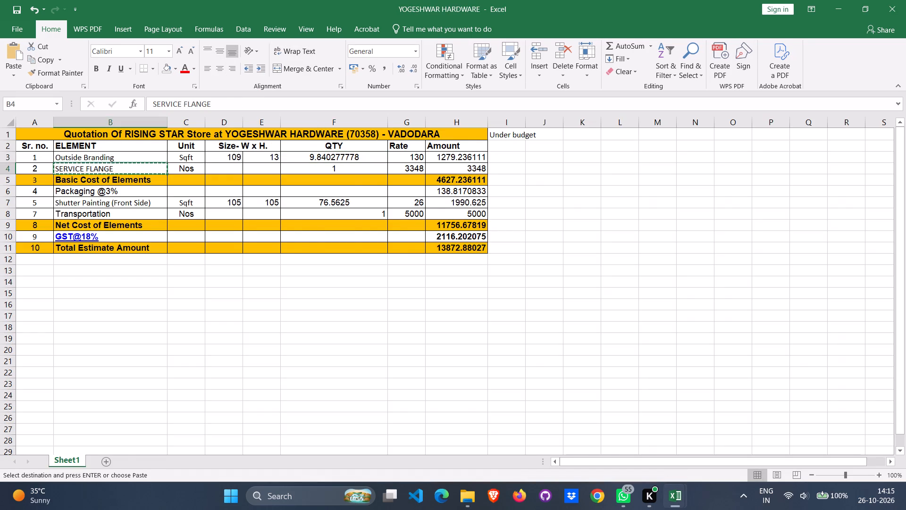
pyautogui.hotkey('alt', 'Tab')
pyautogui.hotkey('ctrl', 'v')
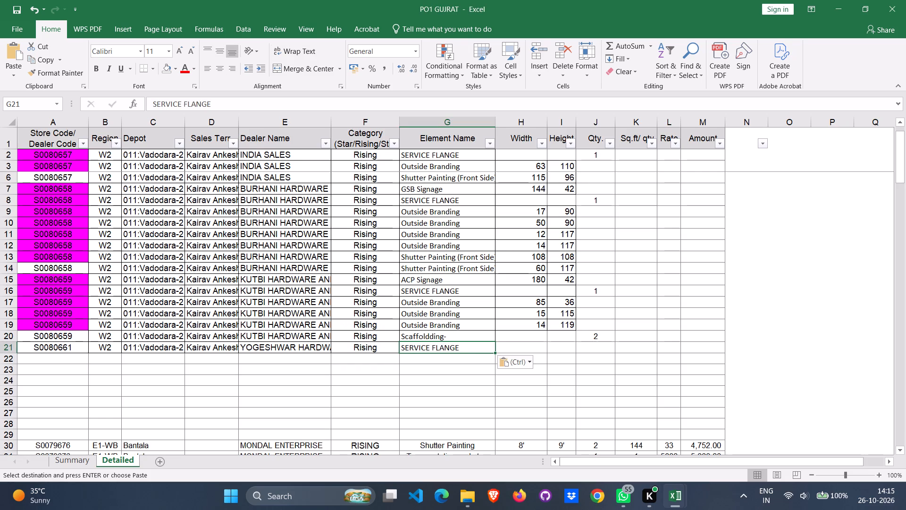
# Copy the Outside Branding name and its 109 by 13 size from the YOGESHWAR quotation into G22:I22 of Detailed.
pyautogui.hotkey('alt', 'Tab')
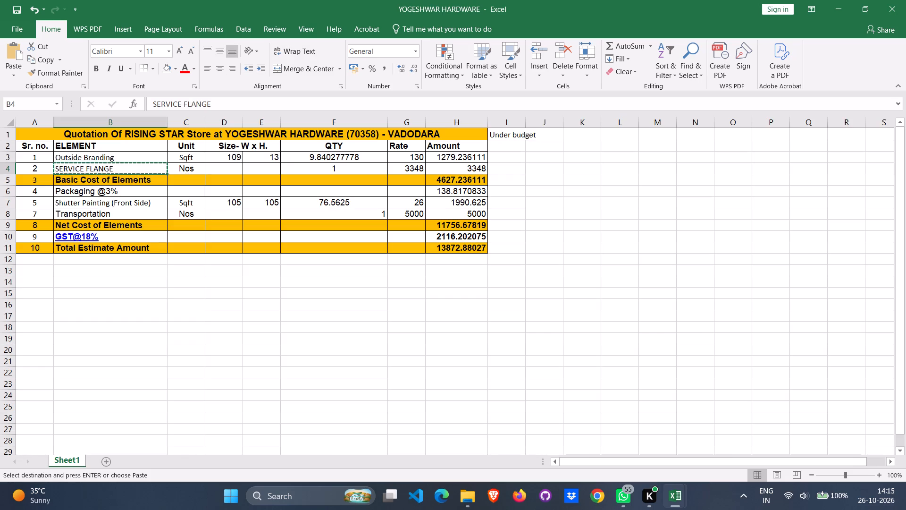
pyautogui.click(118, 158)
pyautogui.hotkey('ctrl', 'c')
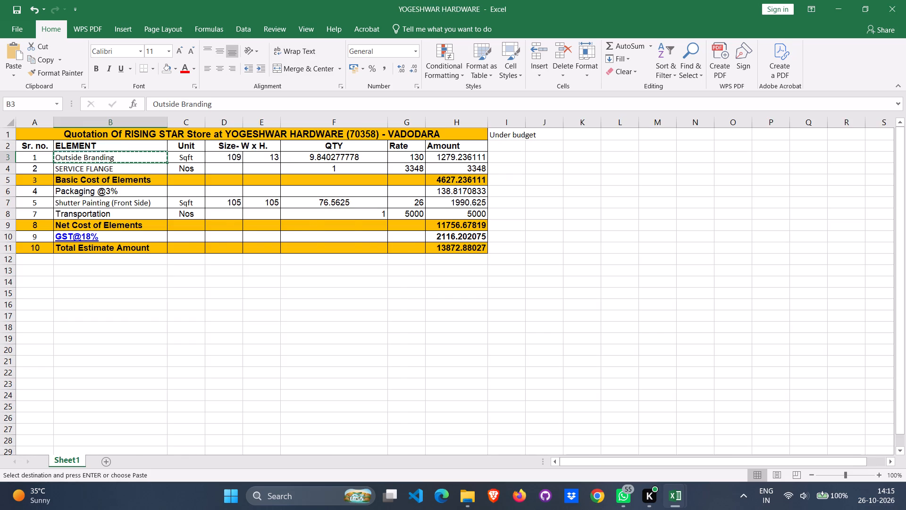
pyautogui.hotkey('alt', 'Tab')
pyautogui.click(431, 361)
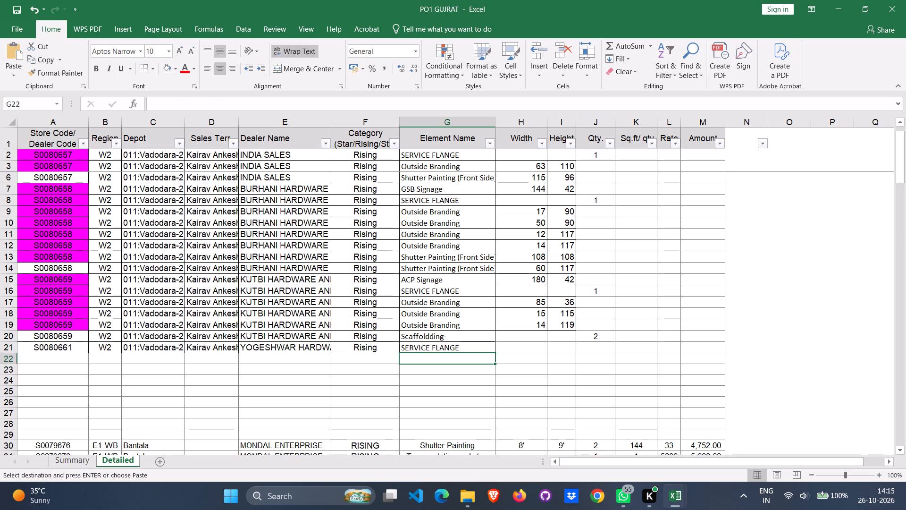
pyautogui.hotkey('ctrl', 'v')
pyautogui.hotkey('alt', 'Tab')
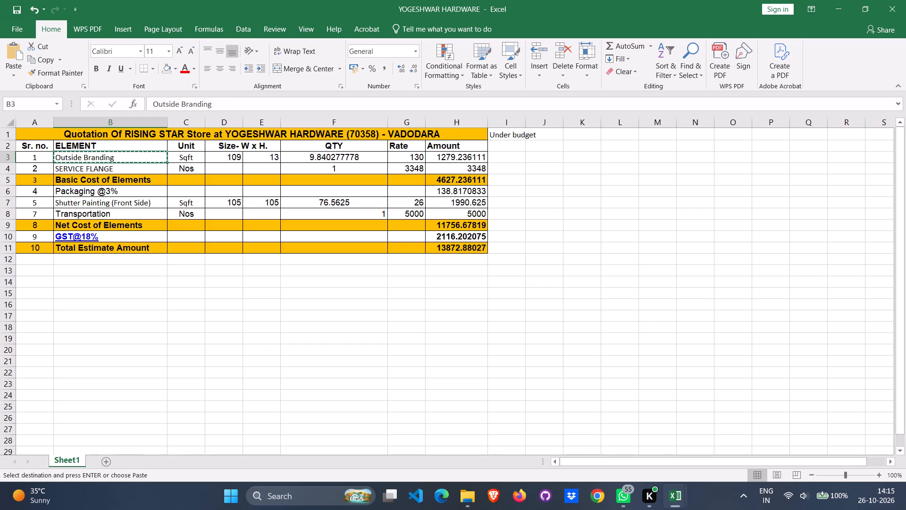
pyautogui.click(220, 158)
pyautogui.hotkey('shift', 'Right')
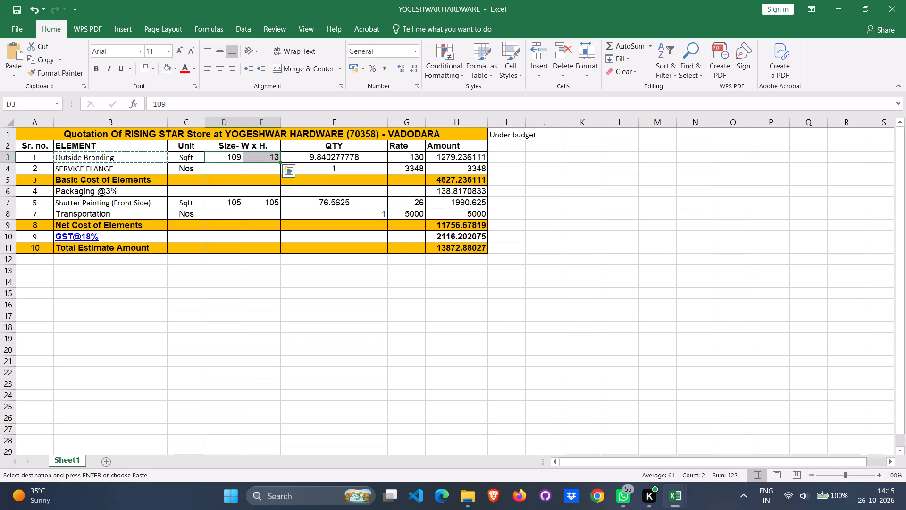
pyautogui.hotkey('ctrl', 'c')
pyautogui.hotkey('alt', 'Tab')
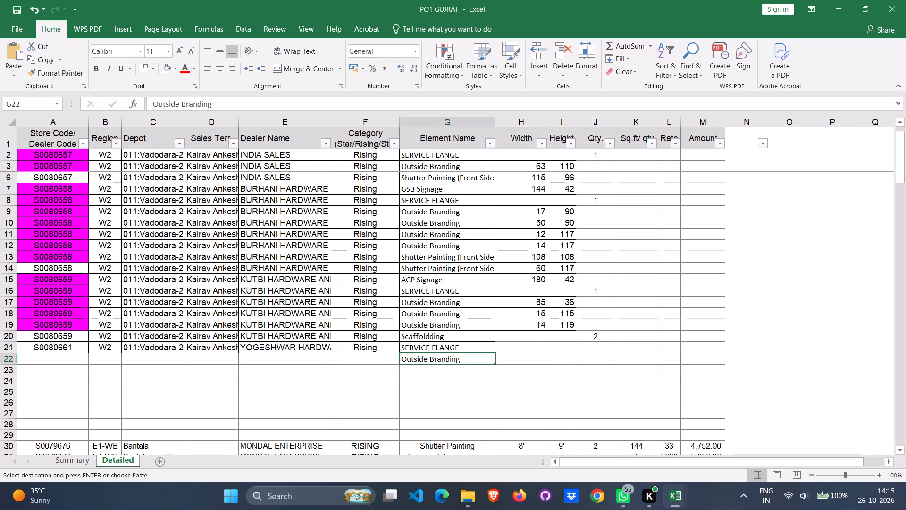
pyautogui.press('Right')
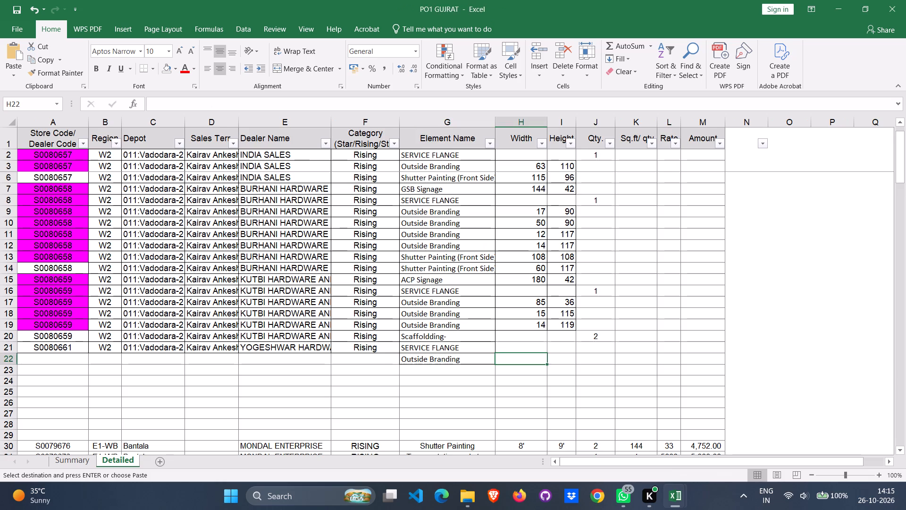
pyautogui.hotkey('ctrl', 'v')
# Copy the Shutter Painting (Front Side) name and its 105 by 105 size from the YOGESHWAR quotation into G23:I23 of Detailed.
pyautogui.hotkey('alt', 'Tab')
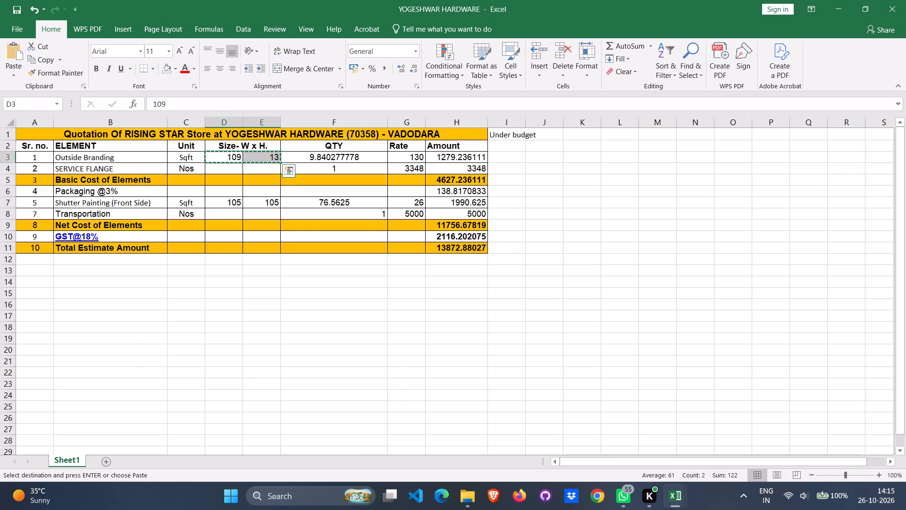
pyautogui.hotkey('alt', 'Tab')
pyautogui.hotkey('alt', 'Tab')
pyautogui.click(89, 205)
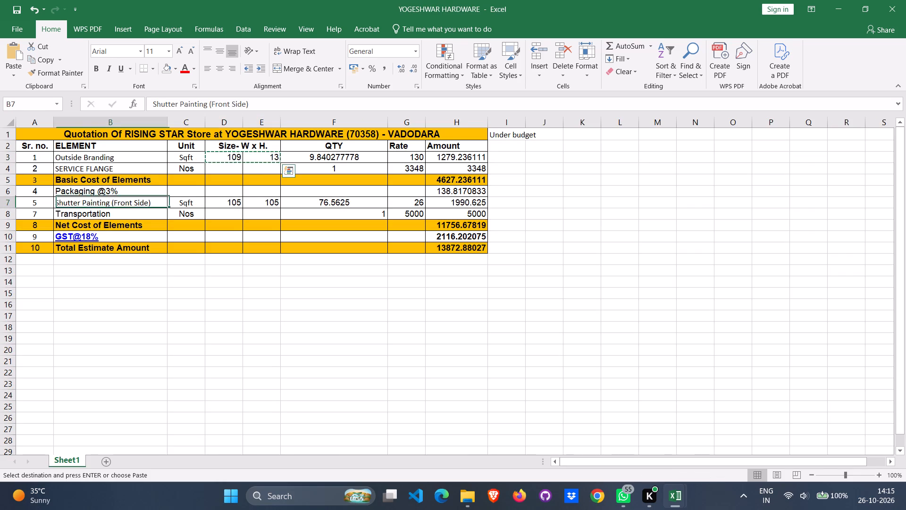
pyautogui.hotkey('ctrl', 'c')
pyautogui.hotkey('alt', 'Tab')
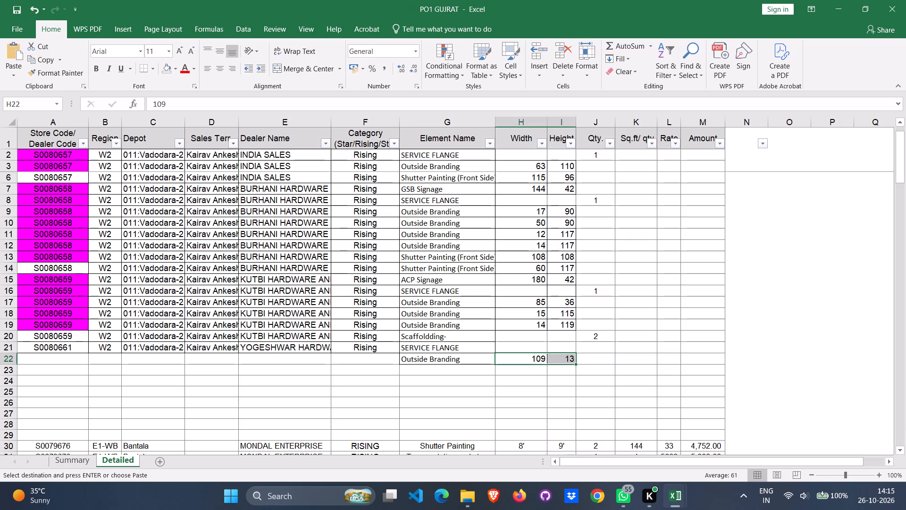
pyautogui.click(417, 370)
pyautogui.hotkey('ctrl', 'v')
pyautogui.hotkey('alt', 'Tab')
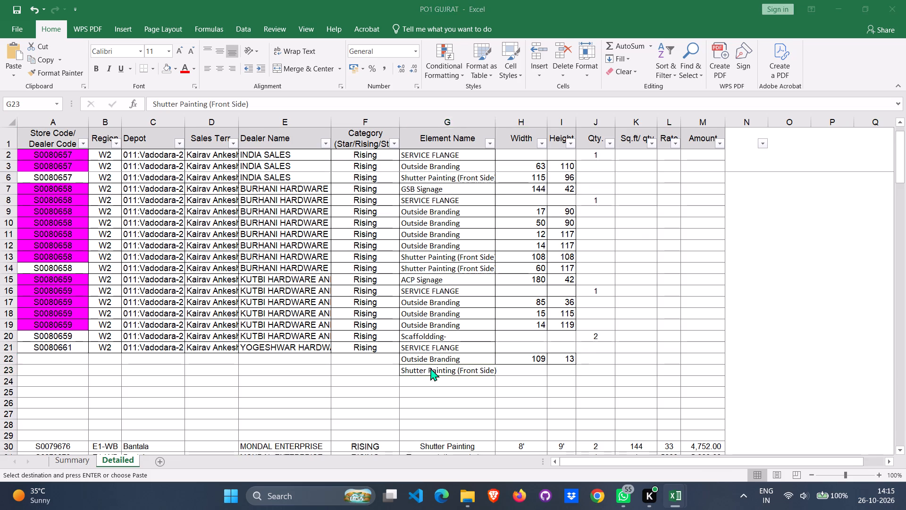
pyautogui.click(219, 201)
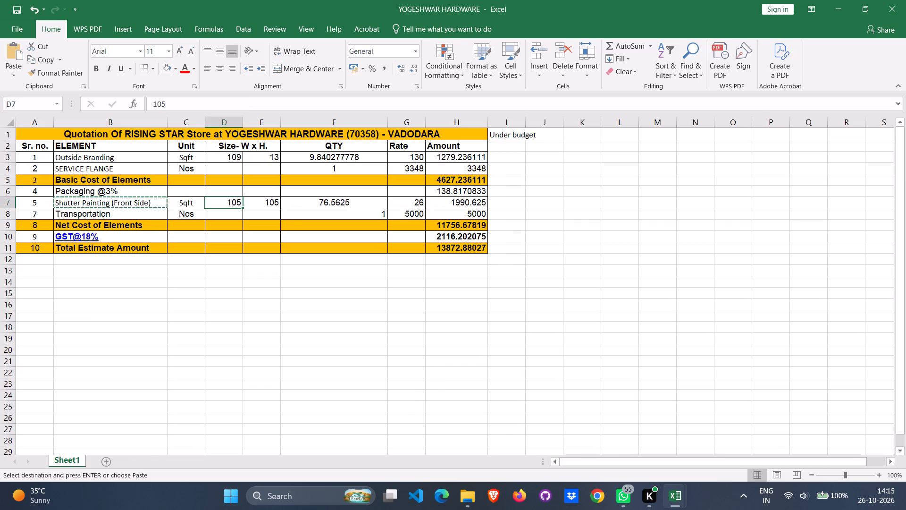
pyautogui.hotkey('shift', 'Right')
pyautogui.hotkey('ctrl', 'c')
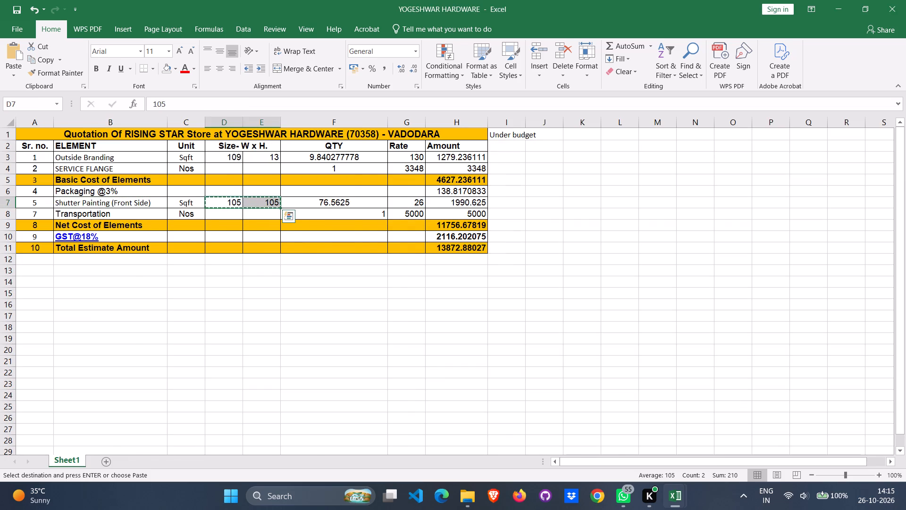
pyautogui.hotkey('alt', 'Tab')
pyautogui.press('Right')
pyautogui.hotkey('ctrl', 'v')
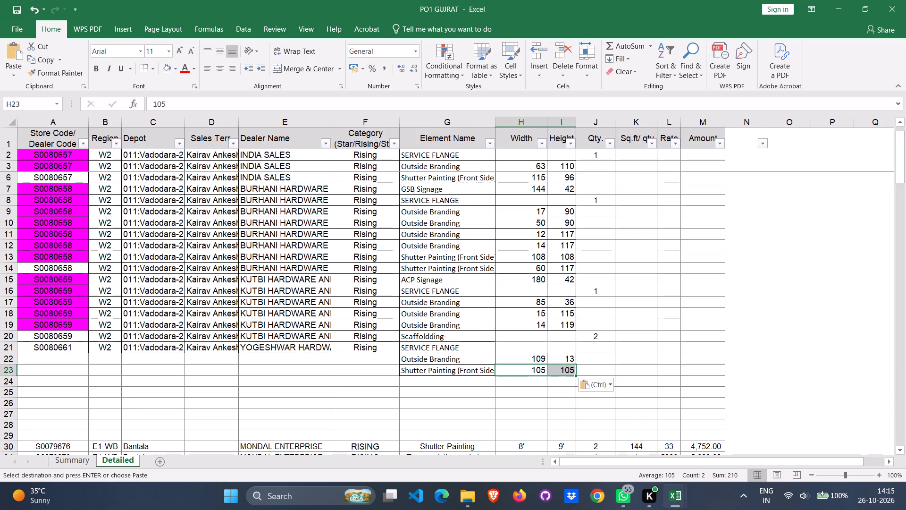
# Save the PO1 GUJRAT workbook with the YOGESHWAR elements added.
pyautogui.hotkey('alt', 'Tab')
pyautogui.hotkey('alt', 'Tab')
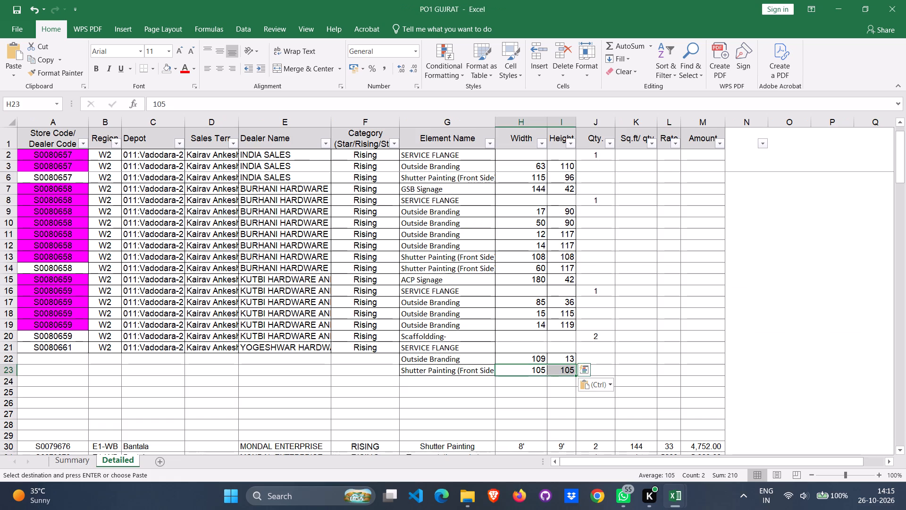
pyautogui.click(15, 25)
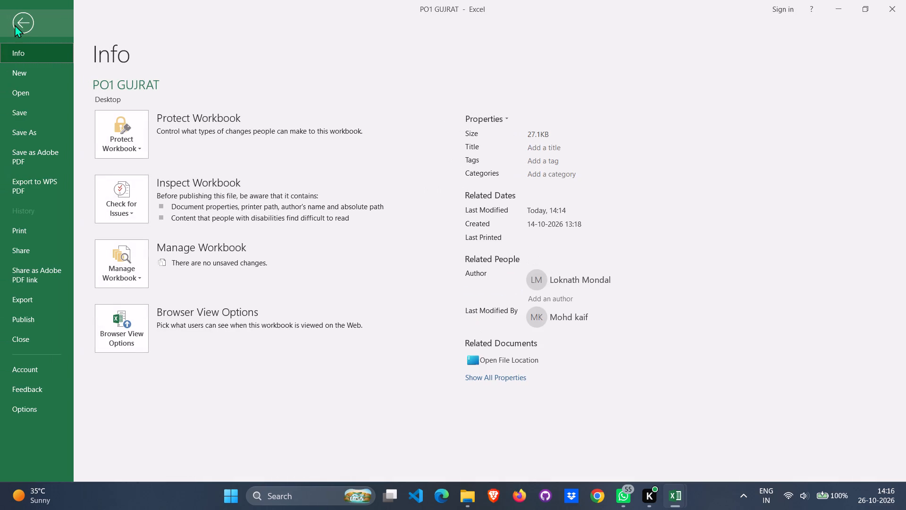
pyautogui.click(17, 23)
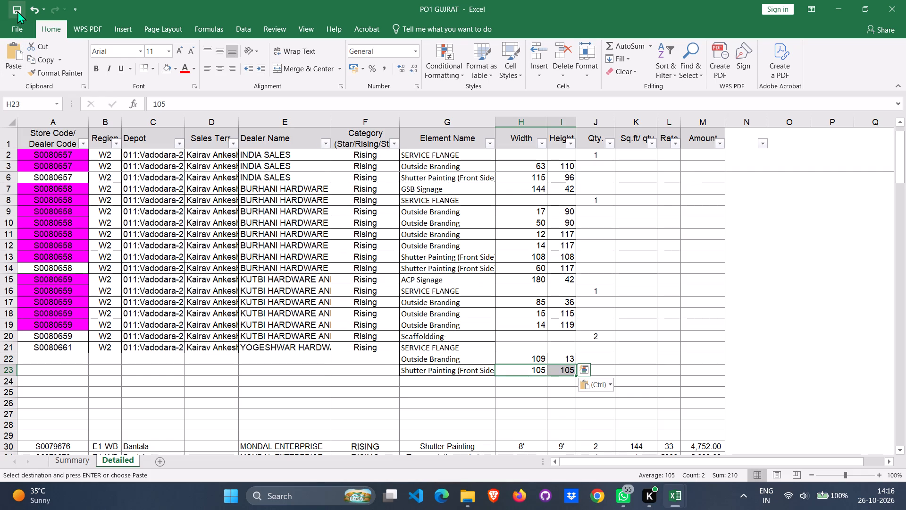
pyautogui.click(17, 11)
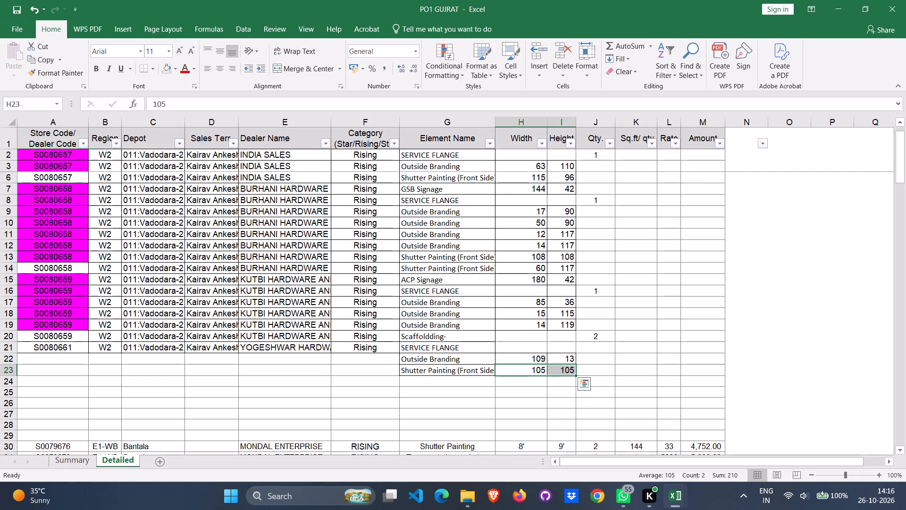
# Enter quantity 1 for the YOGESHWAR SERVICE FLANGE in J21 of Detailed and save the workbook.
pyautogui.click(596, 350)
pyautogui.press('1')
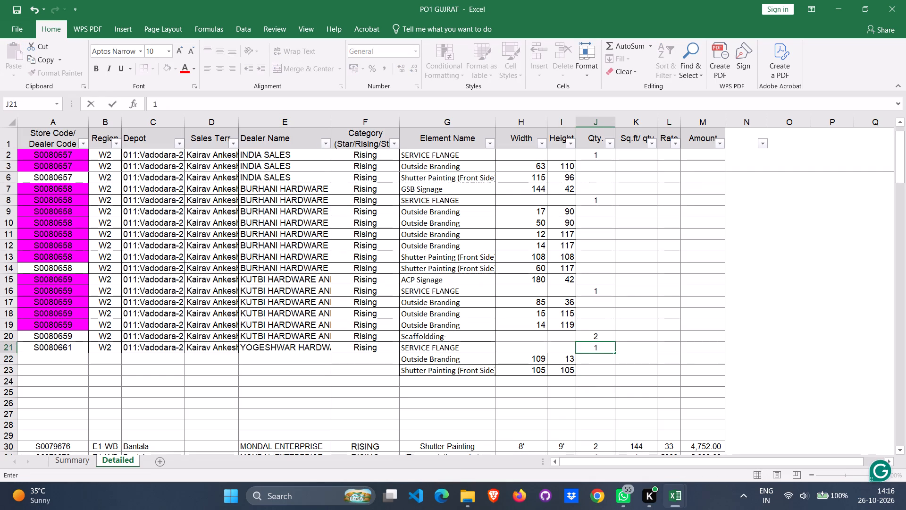
pyautogui.hotkey('ctrl', 's')
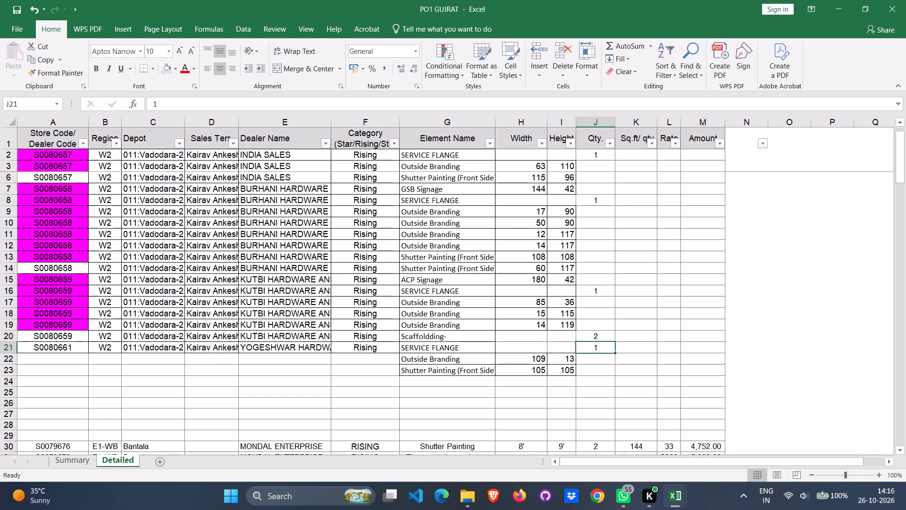
# Copy the YOGESHWAR dealer details in A21:F21 down through row 23 of the Detailed sheet and save the workbook.
pyautogui.scroll(-4, 376, 318)
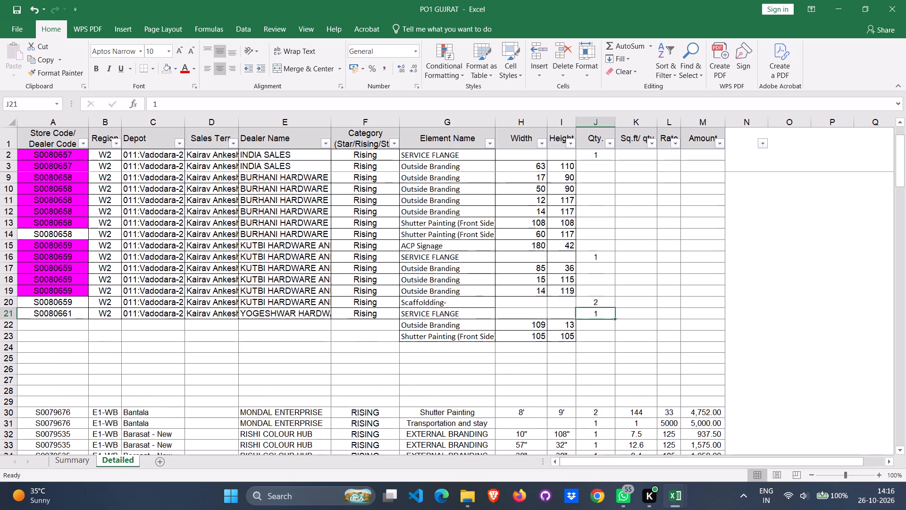
pyautogui.scroll(-2, 376, 318)
pyautogui.click(50, 280)
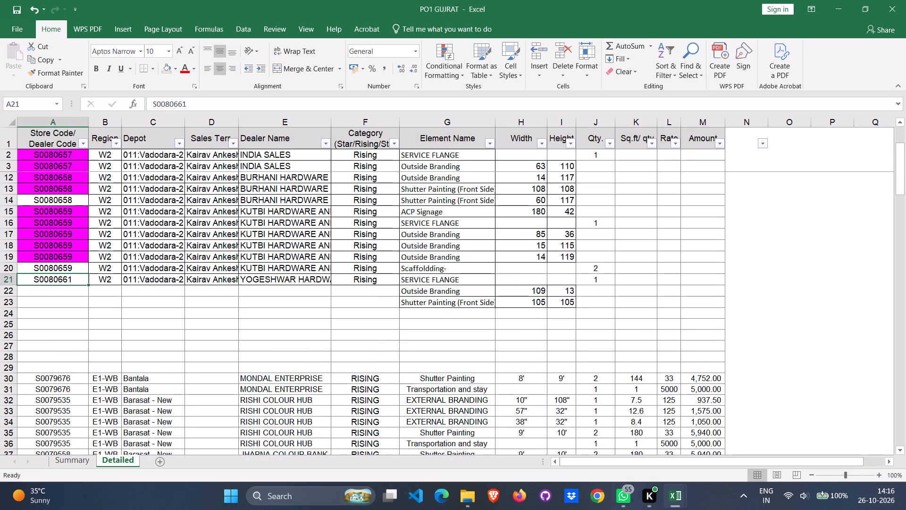
pyautogui.hotkey('shift', 'Right')
pyautogui.hotkey('shift', 'Right')
pyautogui.hotkey('shift', 'Right')
pyautogui.hotkey('shift', 'Right')
pyautogui.hotkey('shift', 'Right')
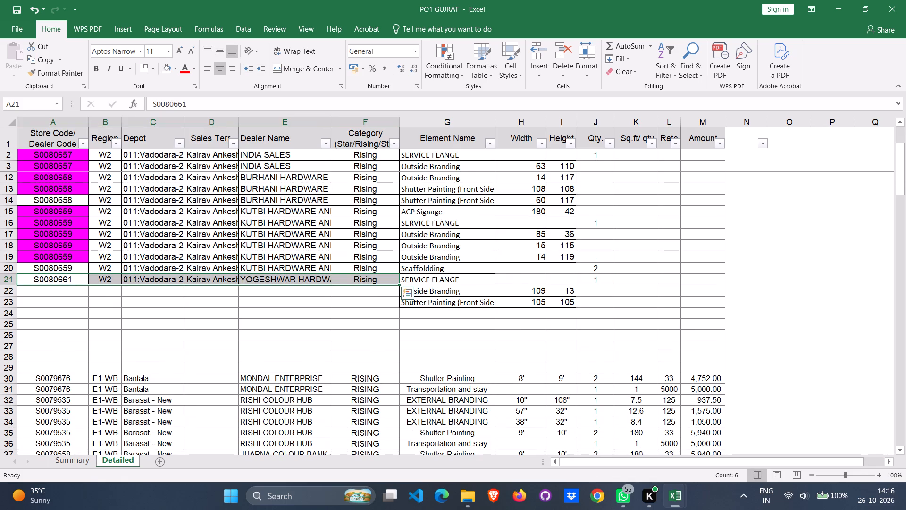
pyautogui.hotkey('ctrl', 'c')
pyautogui.hotkey('shift', 'Down')
pyautogui.hotkey('shift', 'Down')
pyautogui.hotkey('shift', 'Down')
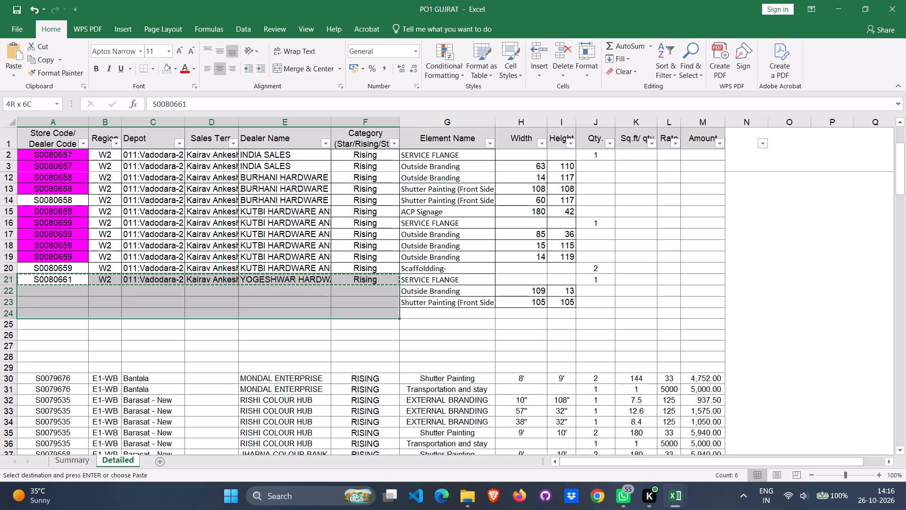
pyautogui.hotkey('shift', 'Up')
pyautogui.hotkey('ctrl', 'v')
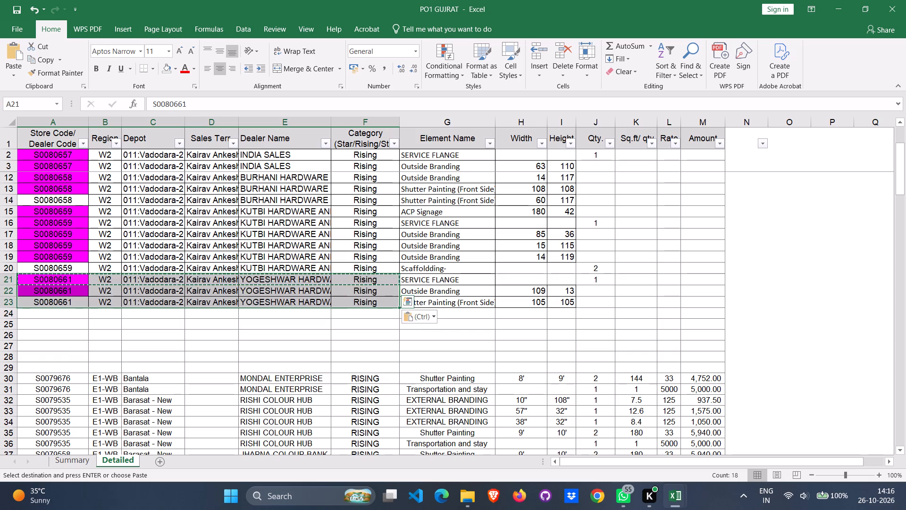
pyautogui.hotkey('ctrl', 's')
# Clear the old entries in A30:M54 of the Detailed sheet, starting at MONDAL ENTERPRISE, and save the workbook.
pyautogui.scroll(-11, 50, 280)
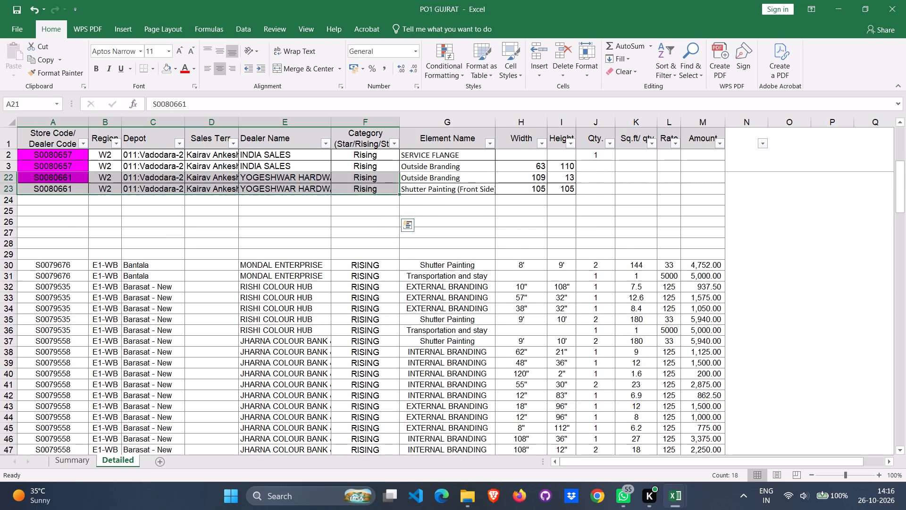
pyautogui.scroll(-2, 50, 280)
pyautogui.scroll(-3, 46, 238)
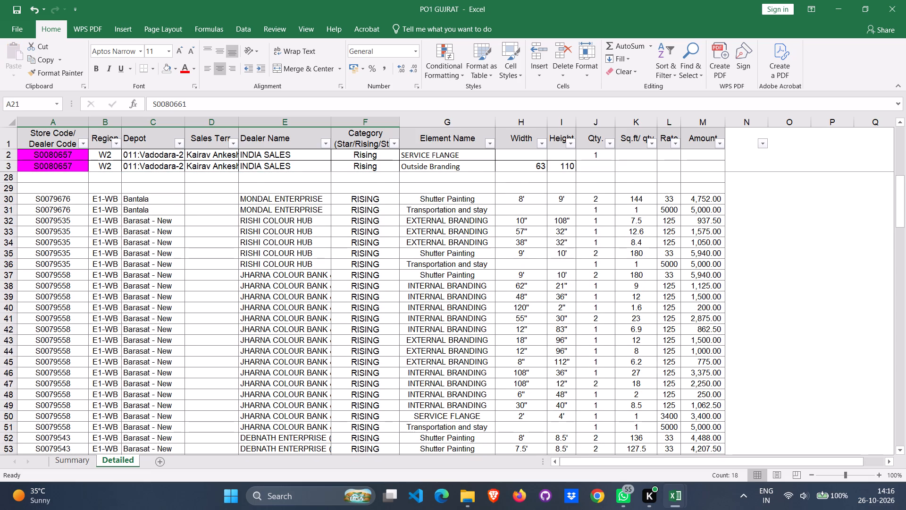
pyautogui.click(36, 200)
pyautogui.hotkey('shift', 'Right')
pyautogui.hotkey('shift', 'Right')
pyautogui.hotkey('shift', 'Right')
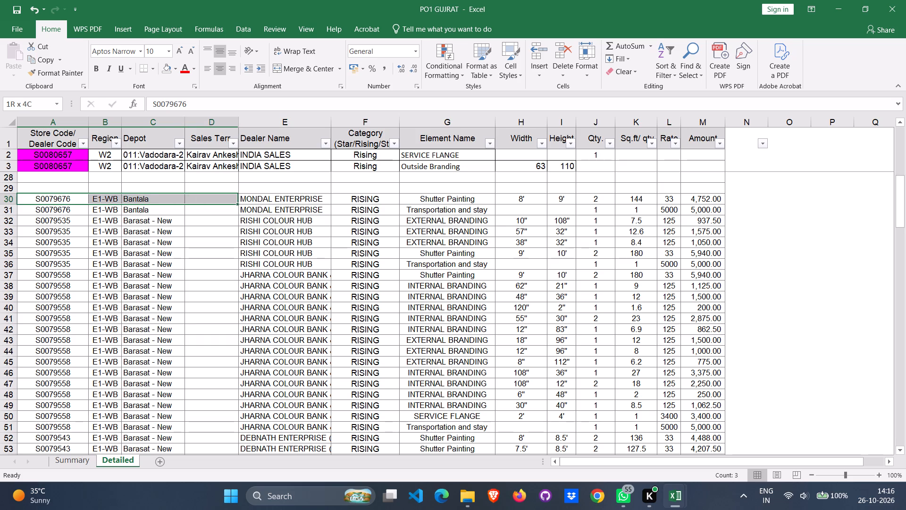
pyautogui.hotkey('shift', 'Right')
pyautogui.hotkey('shift', 'Right')
pyautogui.hotkey('shift', 'Right')
pyautogui.hotkey('shift', 'Right')
pyautogui.hotkey('shift', 'Right')
pyautogui.hotkey('shift', 'Right')
pyautogui.hotkey('shift', 'Right')
pyautogui.hotkey('shift', 'Right')
pyautogui.hotkey('shift', 'Right')
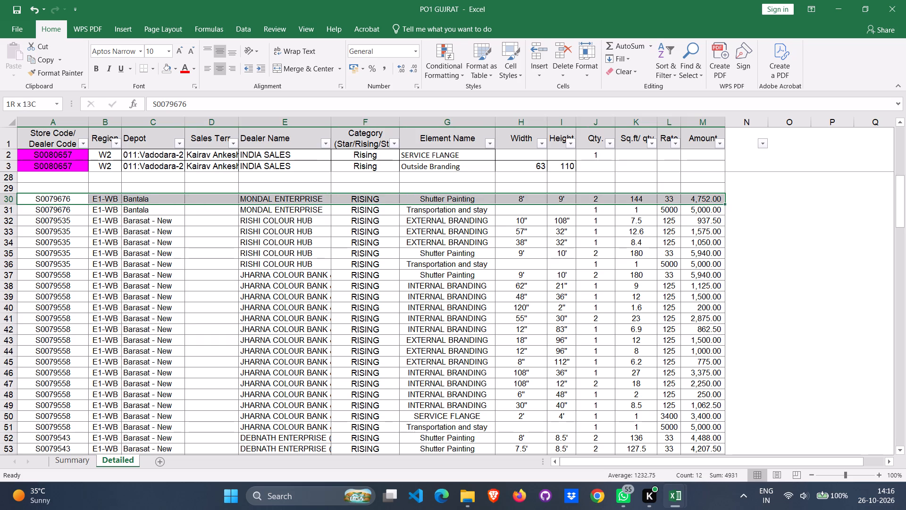
pyautogui.hotkey('shift', 'Down')
pyautogui.hotkey('shift', 'Down')
pyautogui.hotkey('shift', 'Down')
pyautogui.hotkey('shift', 'Down')
pyautogui.hotkey('shift', 'Down')
pyautogui.hotkey('shift', 'Down')
pyautogui.hotkey('shift', 'Down')
pyautogui.hotkey('shift', 'Down')
pyautogui.hotkey('shift', 'Down')
pyautogui.hotkey('shift', 'Down')
pyautogui.hotkey('shift', 'Down')
pyautogui.hotkey('shift', 'Down')
pyautogui.hotkey('shift', 'Down')
pyautogui.hotkey('shift', 'Down')
pyautogui.hotkey('shift', 'Down')
pyautogui.hotkey('shift', 'Down')
pyautogui.hotkey('shift', 'Down')
pyautogui.hotkey('shift', 'Down')
pyautogui.hotkey('shift', 'Down')
pyautogui.hotkey('shift', 'Down')
pyautogui.hotkey('shift', 'Down')
pyautogui.hotkey('shift', 'Down')
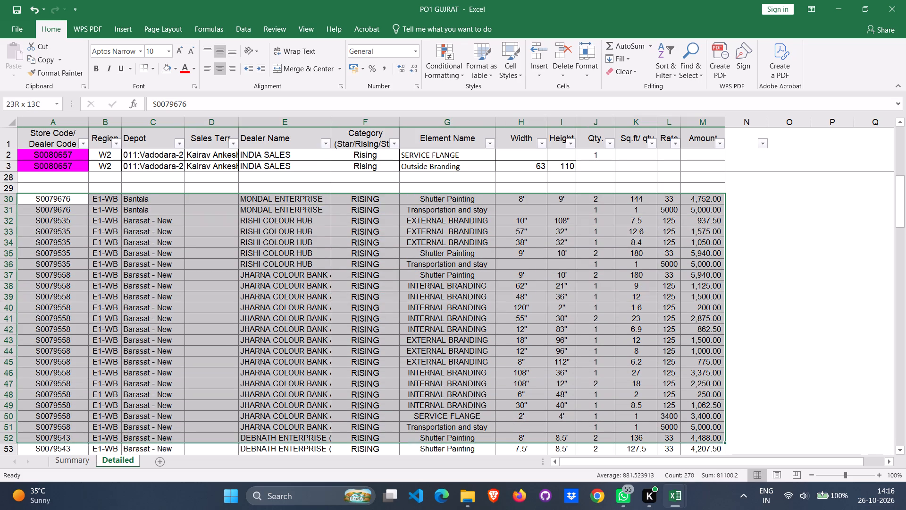
pyautogui.hotkey('shift', 'Down')
pyautogui.hotkey('shift', 'Down')
pyautogui.press('Delete')
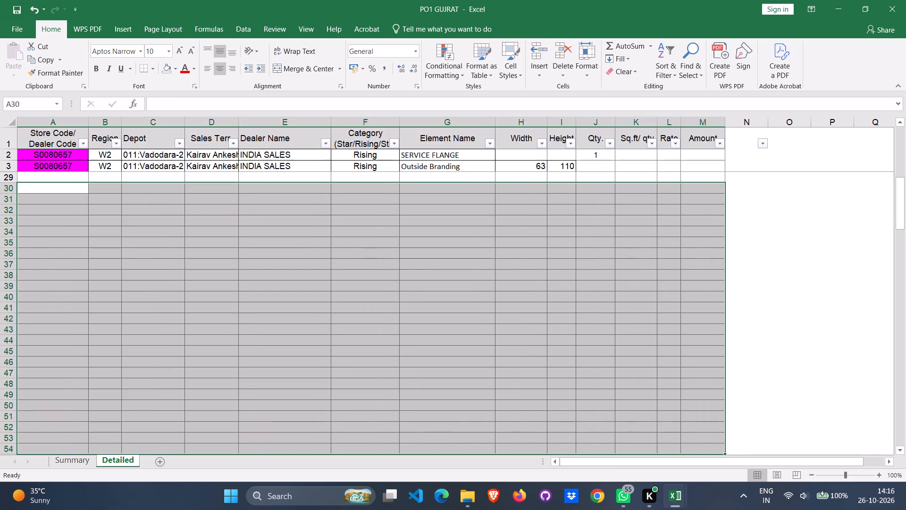
pyautogui.click(33, 176)
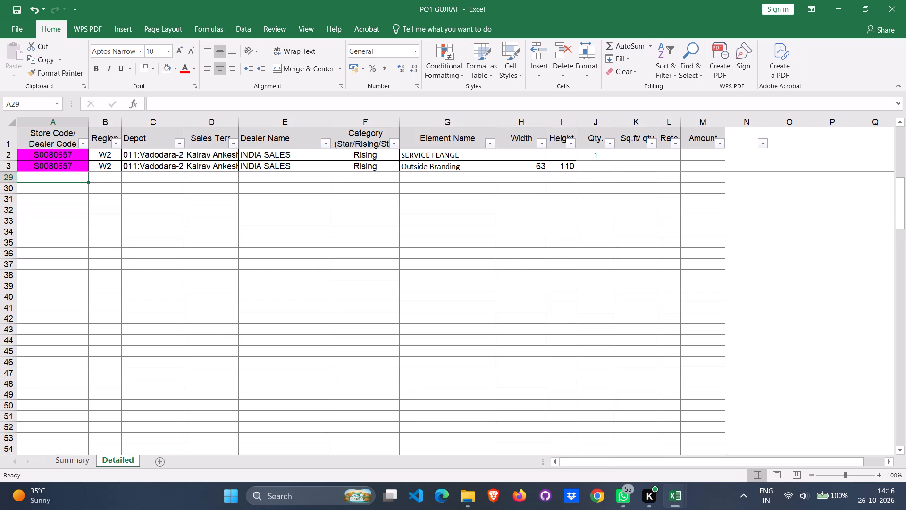
pyautogui.scroll(12, 97, 220)
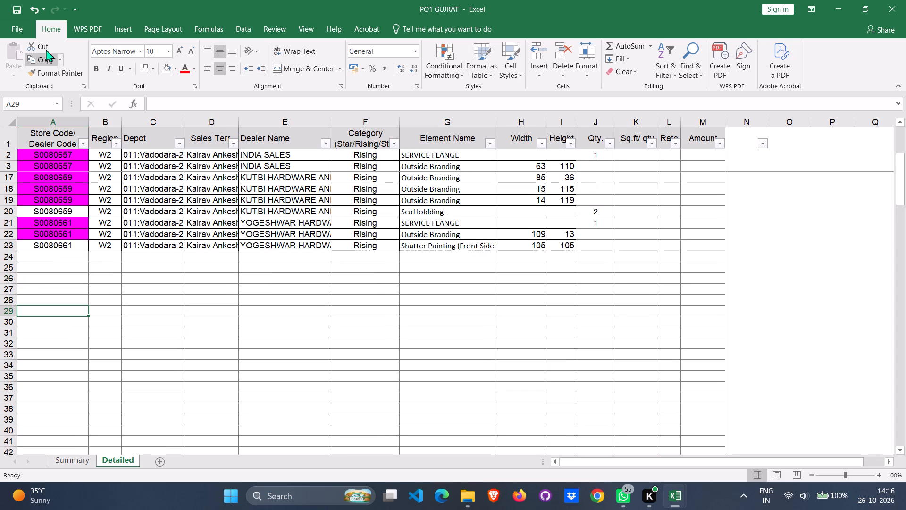
pyautogui.doubleClick(17, 9)
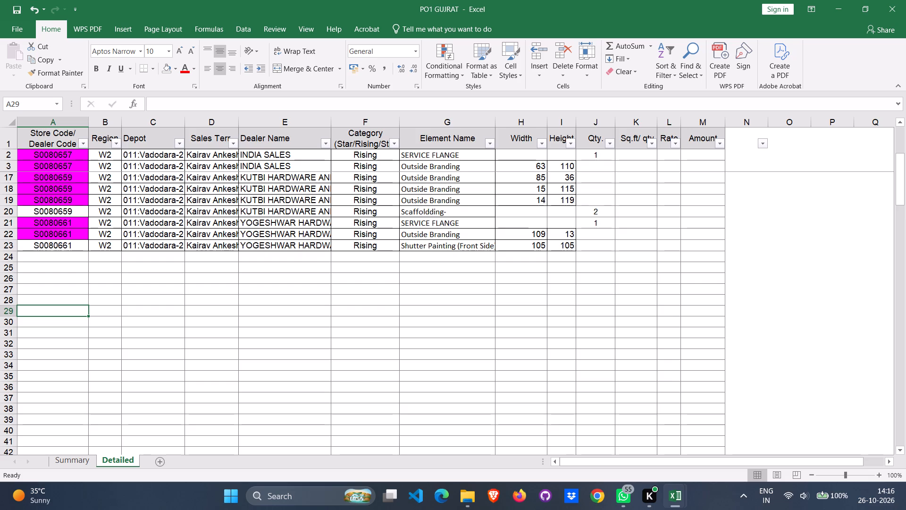
# Copy the VIJAY TRADERS dealer details from A12:F12 of the Summary sheet into A24:F24 of Detailed.
pyautogui.click(70, 459)
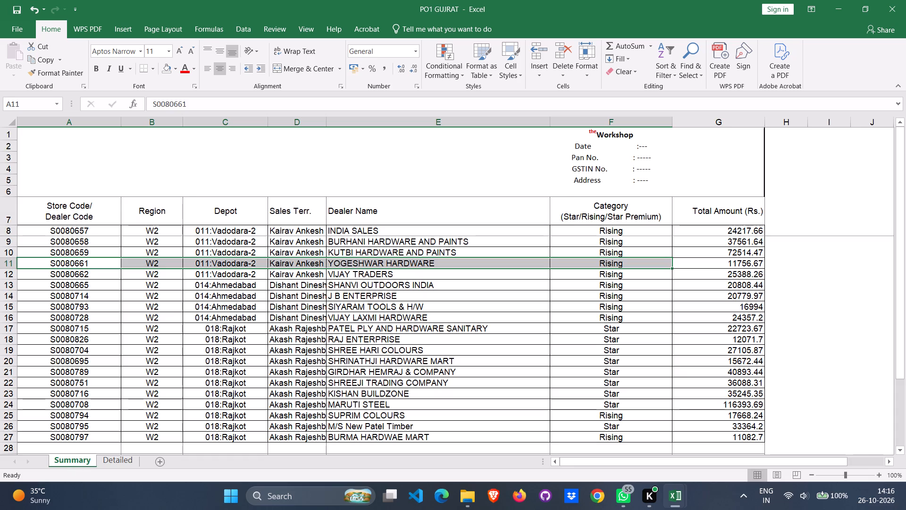
pyautogui.click(8, 276)
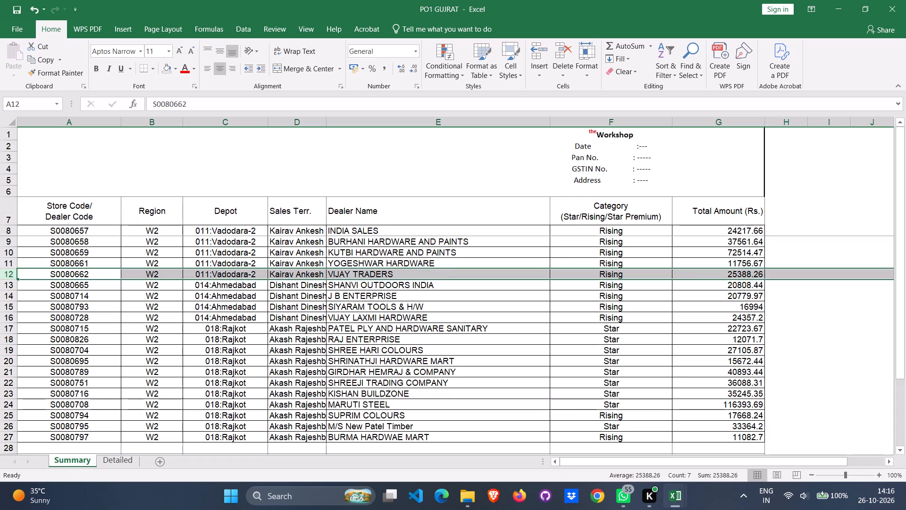
pyautogui.click(62, 276)
pyautogui.hotkey('shift', 'Right')
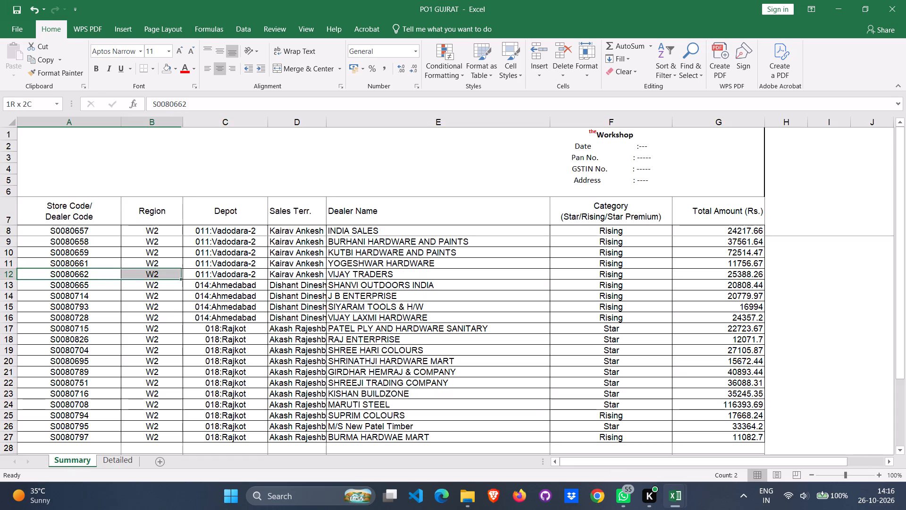
pyautogui.hotkey('shift', 'Right')
pyautogui.hotkey('shift', 'Right')
pyautogui.hotkey('shift', 'Right')
pyautogui.hotkey('shift', 'Right')
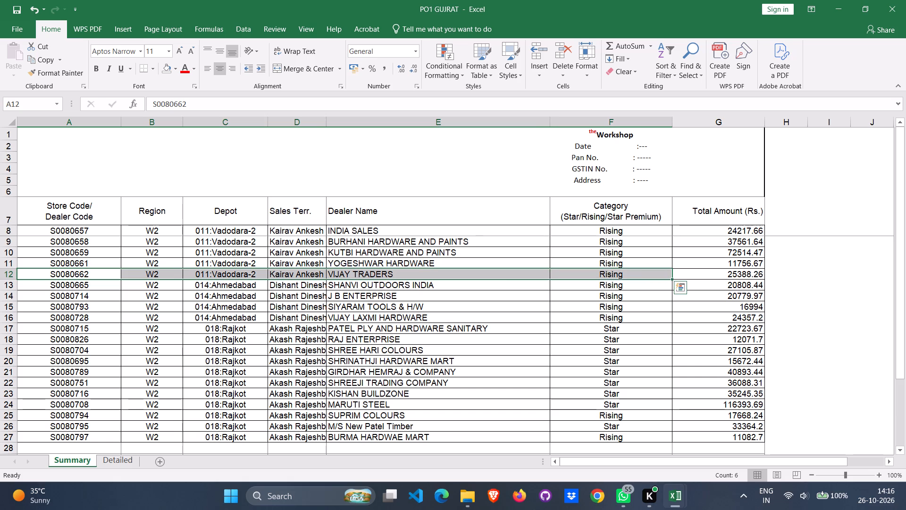
pyautogui.hotkey('ctrl', 'c')
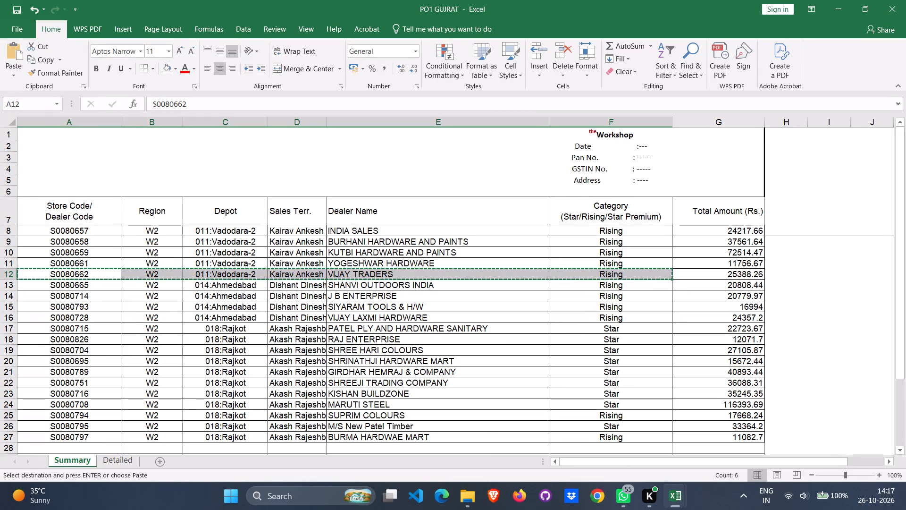
pyautogui.click(102, 455)
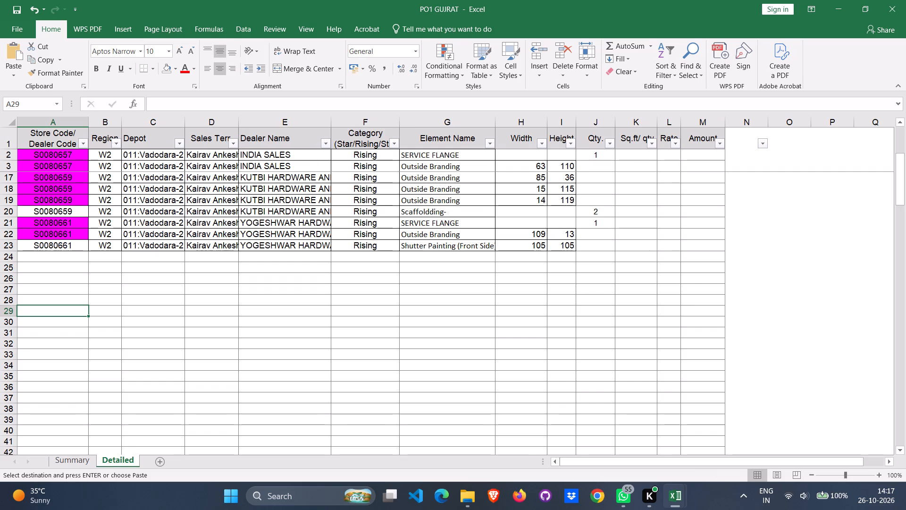
pyautogui.click(64, 255)
pyautogui.hotkey('ctrl', 'v')
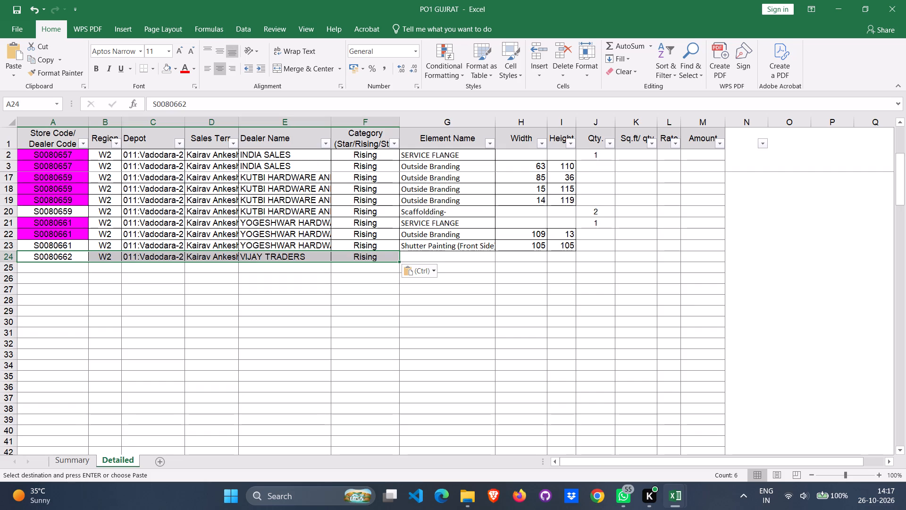
# Close the YOGESHWAR HARDWARE quotation and open the VIJAY TRADERS one by searching the SEPARATAION ESTIMATE folder for VIJAY.
pyautogui.click(460, 259)
pyautogui.hotkey('alt', 'Tab')
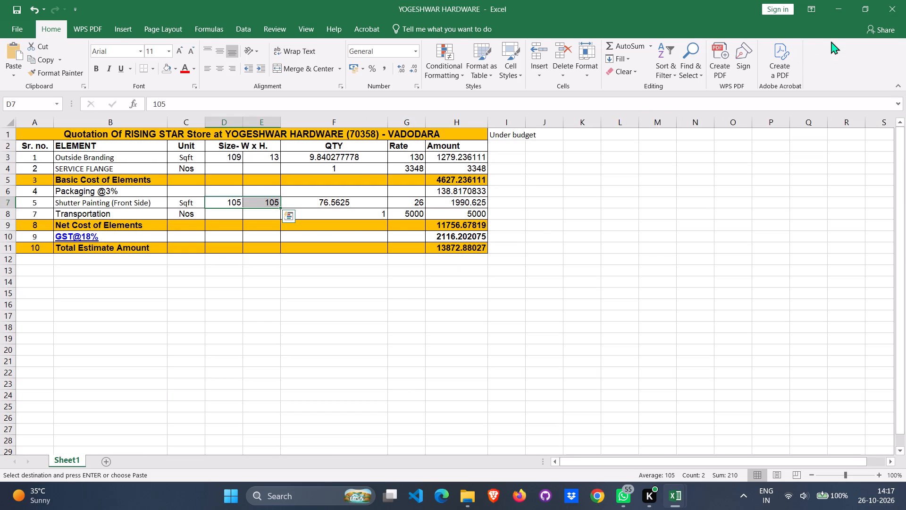
pyautogui.click(895, 8)
pyautogui.hotkey('alt', 'Tab')
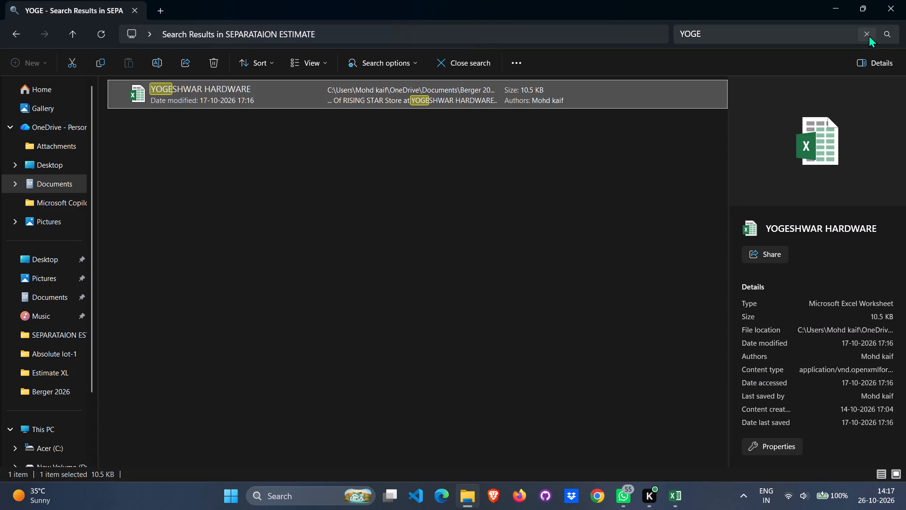
pyautogui.click(869, 35)
pyautogui.hotkey('alt', 'Tab')
pyautogui.hotkey('alt', 'Tab')
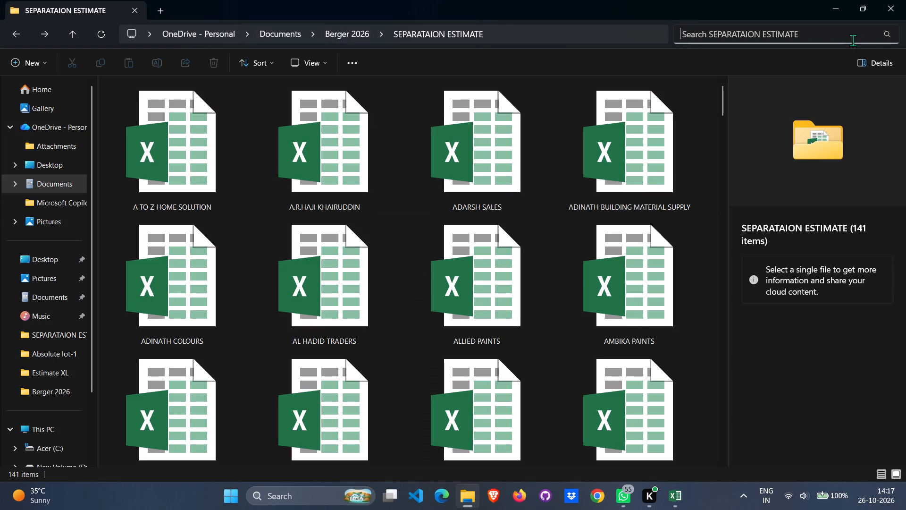
pyautogui.write('VIJAT')
pyautogui.press('BackSpace')
pyautogui.press('y')
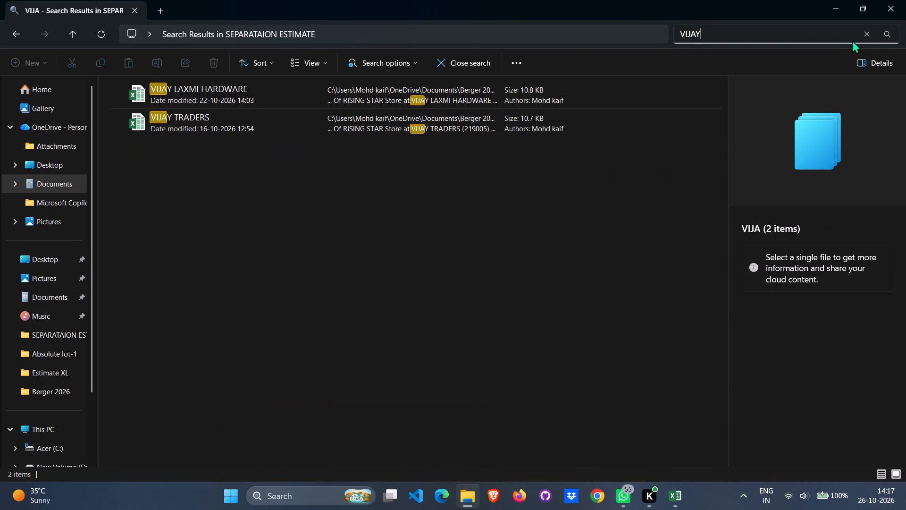
pyautogui.hotkey('alt', 'Tab')
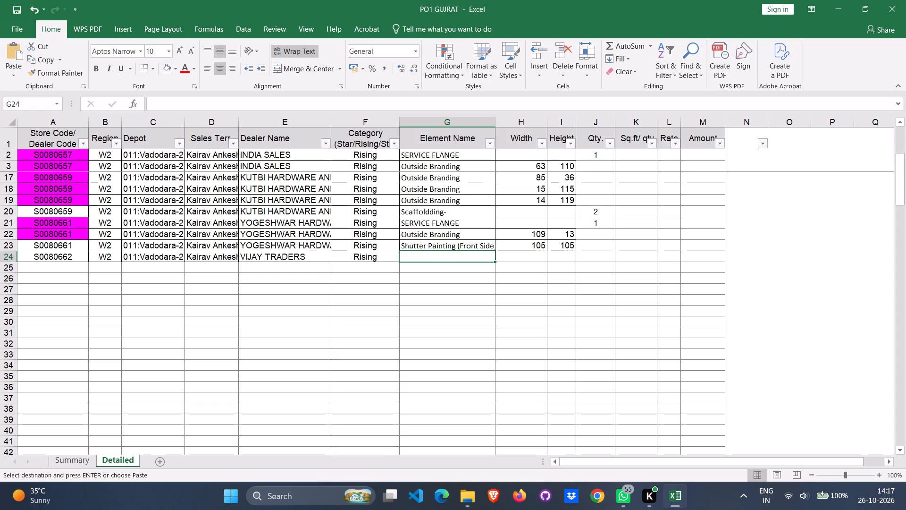
pyautogui.hotkey('alt', 'Tab')
pyautogui.doubleClick(252, 127)
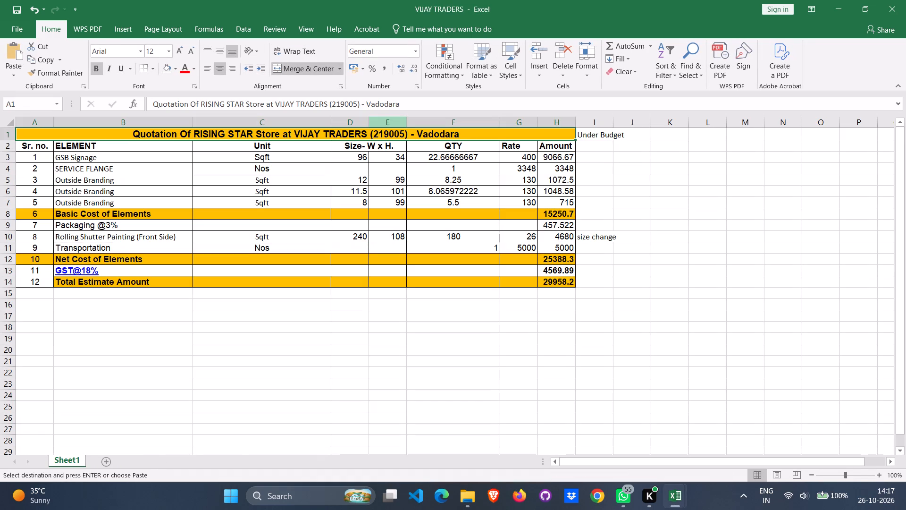
# Copy the five element names from GSB Signage to the last Outside Branding in the VIJAY TRADERS quotation into G24:G28 of Detailed.
pyautogui.click(76, 157)
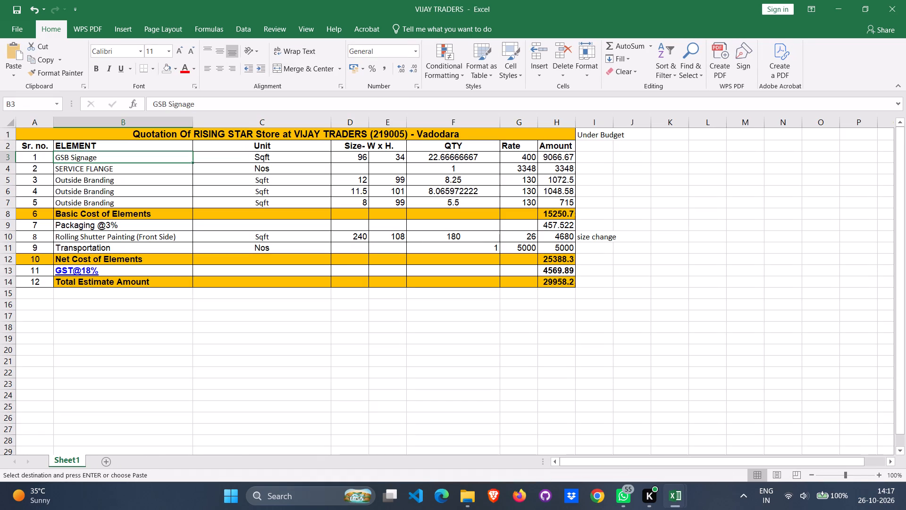
pyautogui.hotkey('shift', 'Down')
pyautogui.hotkey('shift', 'Down')
pyautogui.hotkey('shift', 'Down')
pyautogui.hotkey('shift', 'Down')
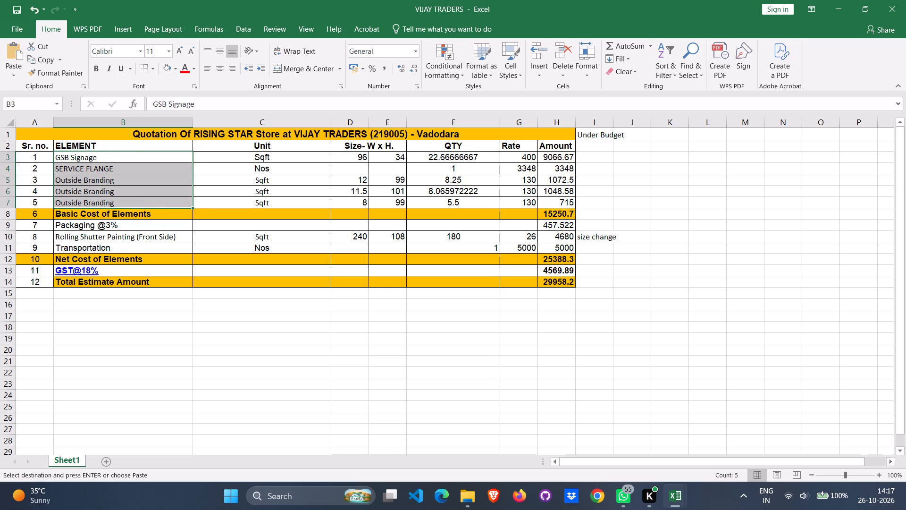
pyautogui.hotkey('ctrl', 'c')
pyautogui.hotkey('alt', 'Tab')
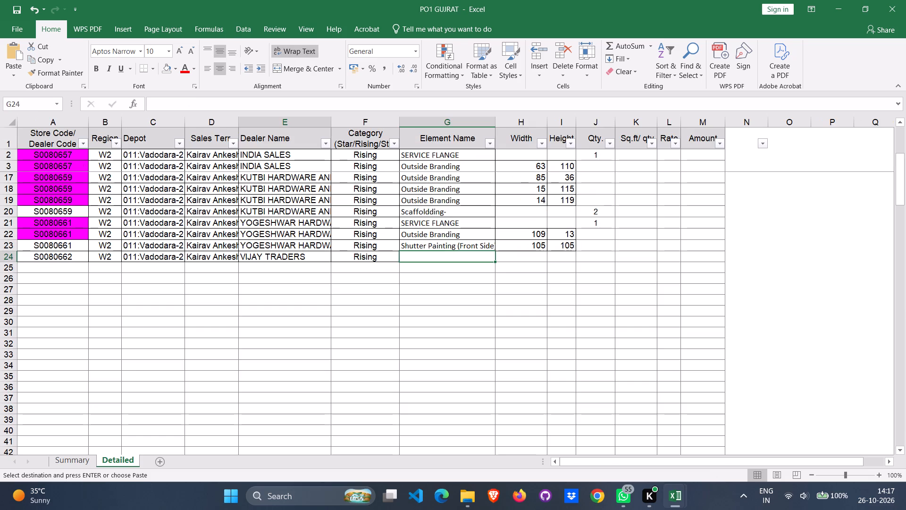
pyautogui.hotkey('ctrl', 'v')
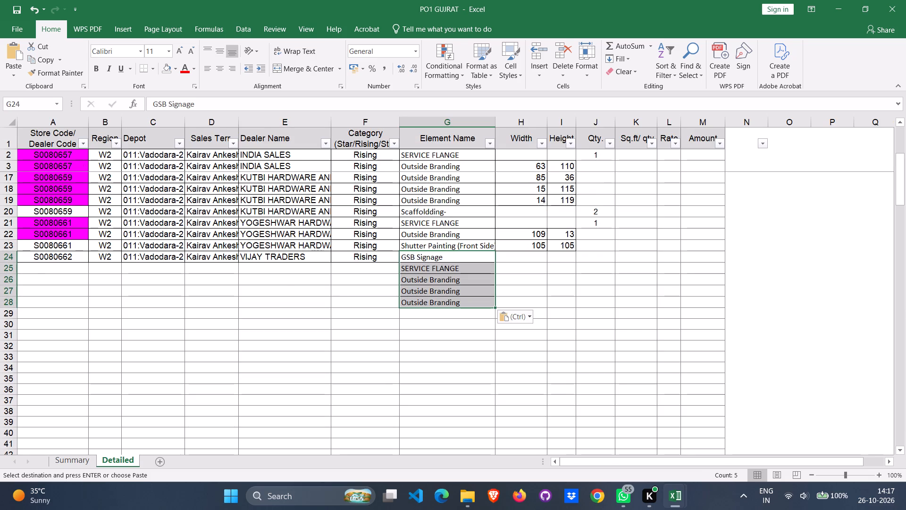
# Copy the widths and heights in D3:E7 of the VIJAY TRADERS quotation into H24:I28 of Detailed.
pyautogui.hotkey('alt', 'Tab')
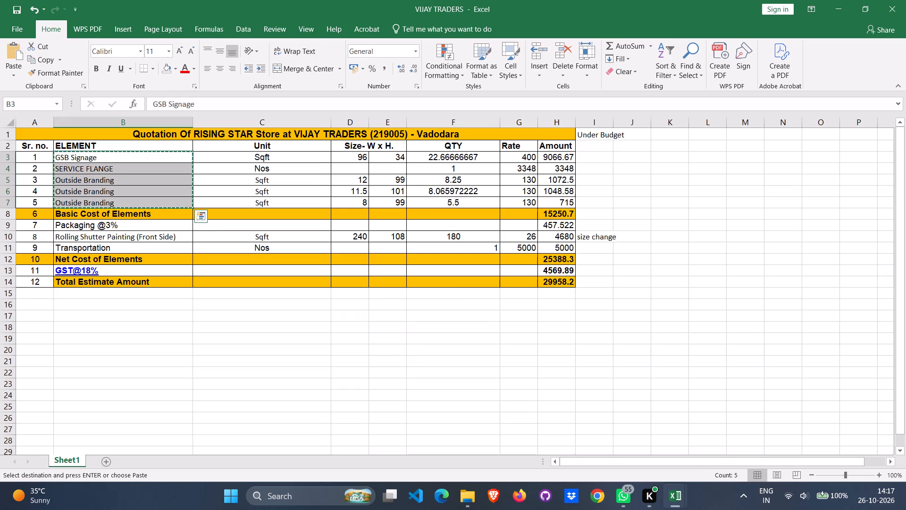
pyautogui.click(345, 160)
pyautogui.hotkey('shift', 'Right')
pyautogui.hotkey('shift', 'Right')
pyautogui.hotkey('shift', 'Down')
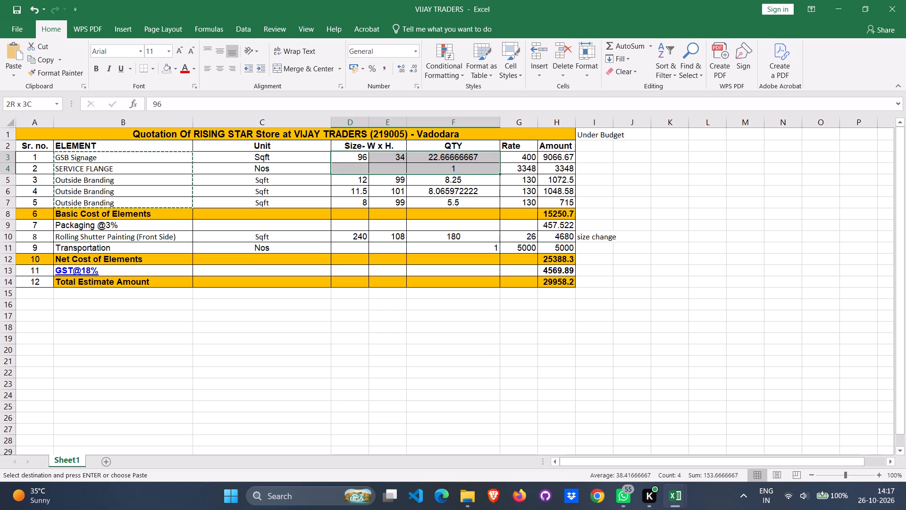
pyautogui.hotkey('shift', 'Left')
pyautogui.hotkey('shift', 'Down')
pyautogui.hotkey('shift', 'Down')
pyautogui.hotkey('shift', 'Down')
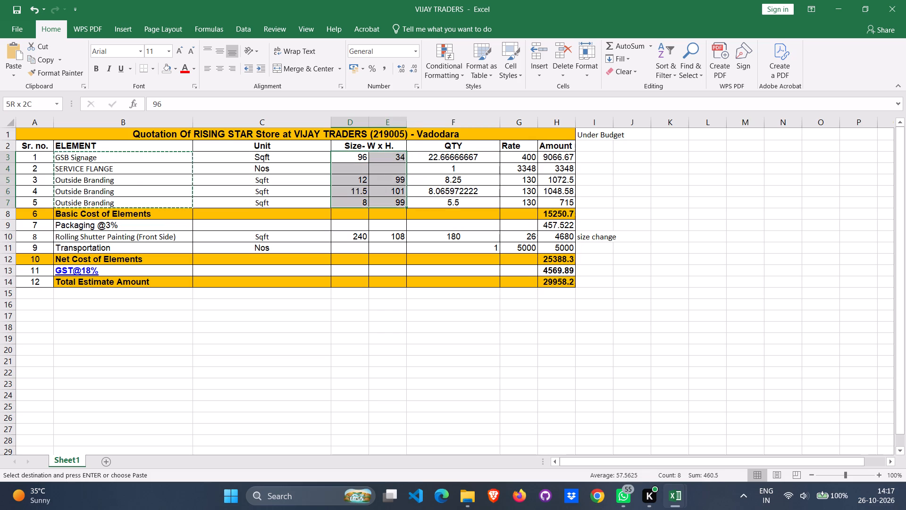
pyautogui.hotkey('ctrl', 'c')
pyautogui.hotkey('alt', 'Tab')
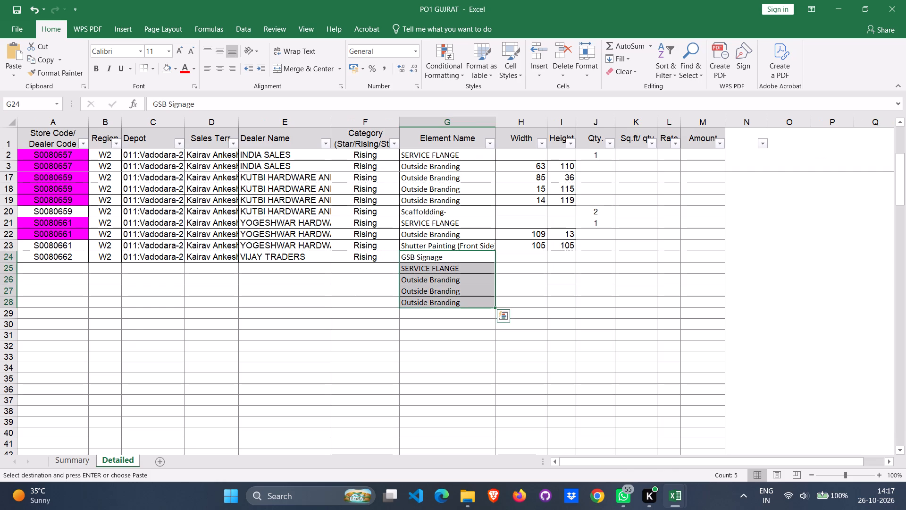
pyautogui.press('Right')
pyautogui.hotkey('ctrl', 'v')
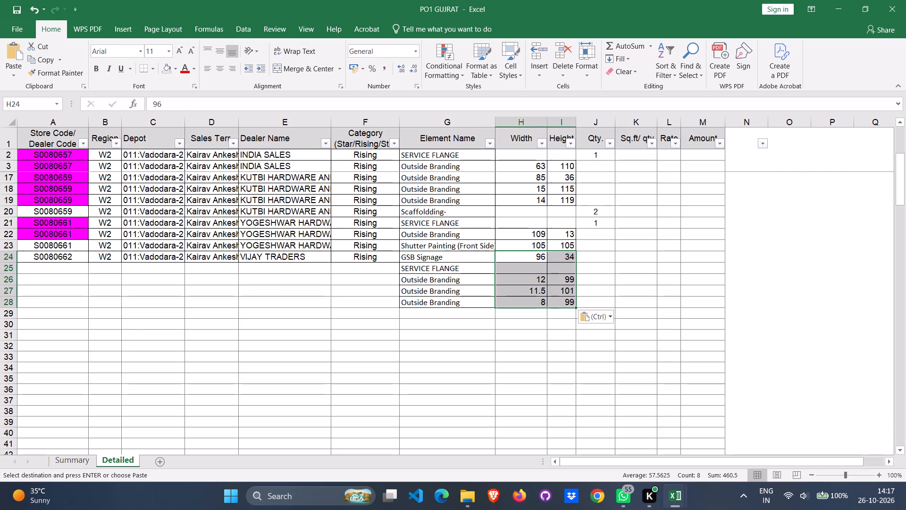
# Enter quantity 1 for the VIJAY TRADERS SERVICE FLANGE in J25 of Detailed and save the workbook.
pyautogui.click(593, 267)
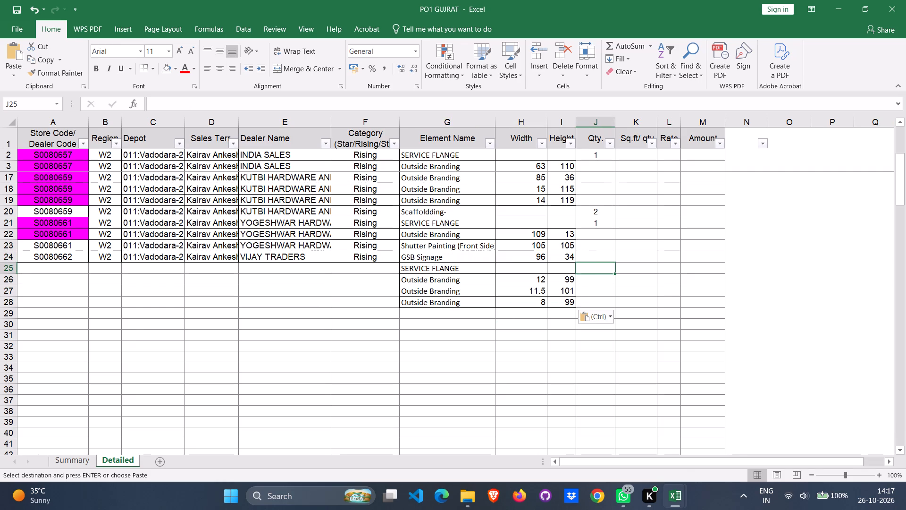
pyautogui.press('1')
pyautogui.hotkey('ctrl', 's')
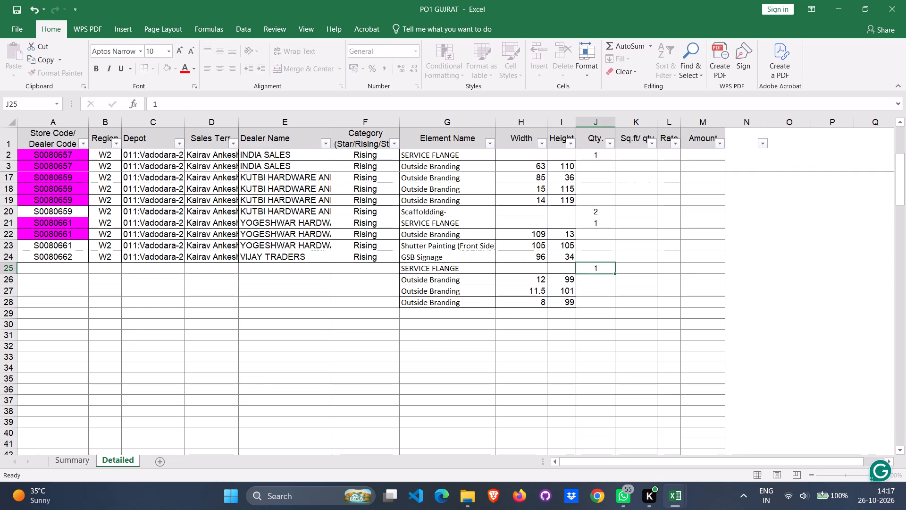
# Copy the Rolling Shutter Painting (Front Side) element name from the VIJAY TRADERS quotation into G29 of Detailed.
pyautogui.click(449, 314)
pyautogui.hotkey('alt', 'Tab')
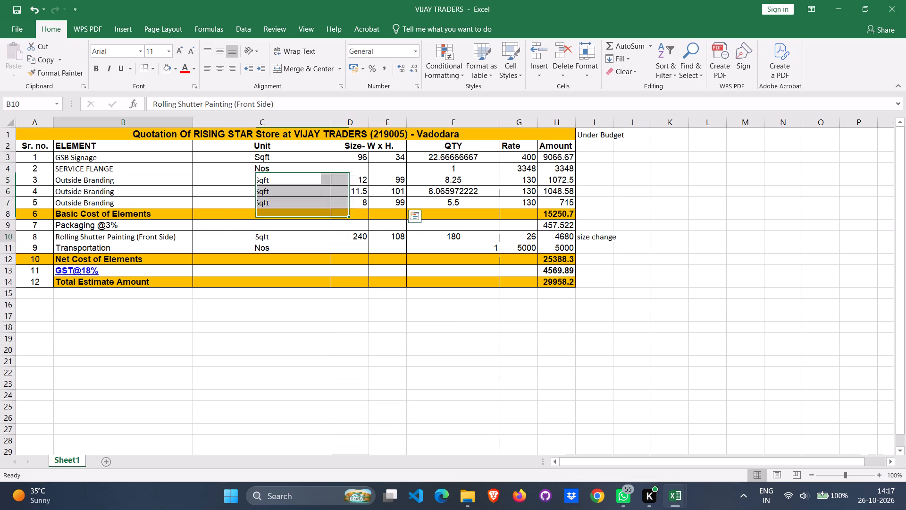
pyautogui.click(113, 236)
pyautogui.hotkey('ctrl', 'c')
pyautogui.hotkey('alt', 'Tab')
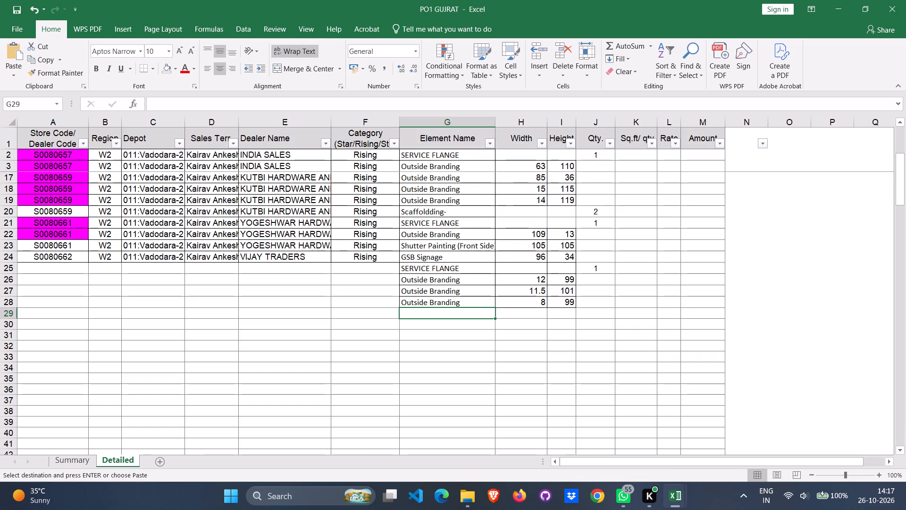
pyautogui.hotkey('ctrl', 'v')
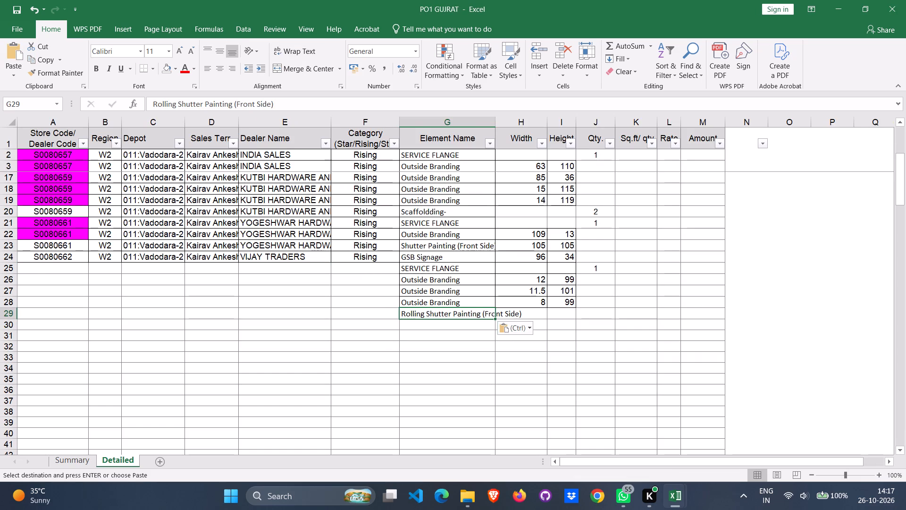
# Copy the shutter painting's width 240 and height 108 from the VIJAY TRADERS quotation into H29:I29 of Detailed and save the workbook.
pyautogui.click(533, 312)
pyautogui.hotkey('alt', 'Tab')
pyautogui.click(350, 236)
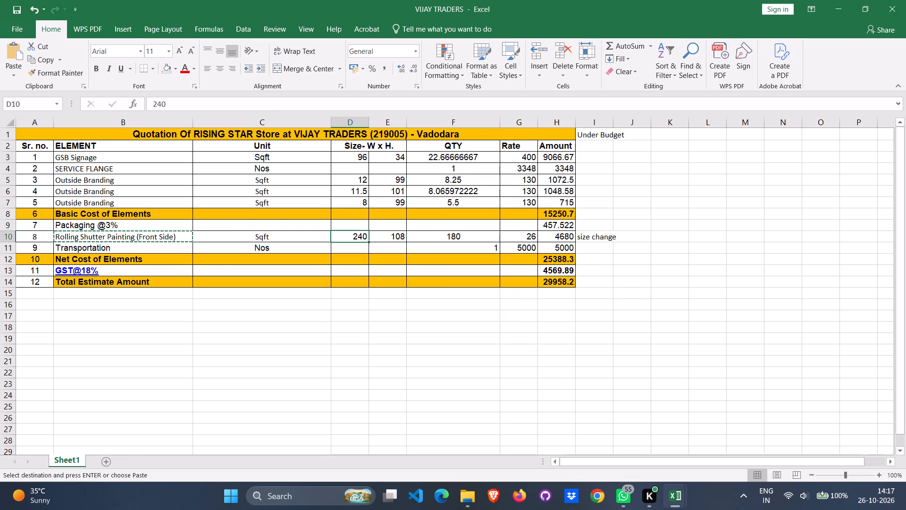
pyautogui.hotkey('shift', 'Right')
pyautogui.hotkey('ctrl', 'c')
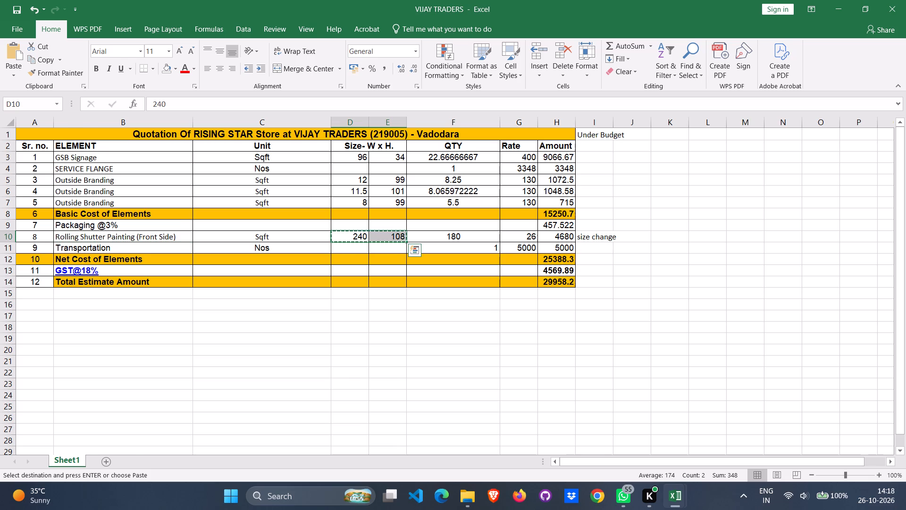
pyautogui.hotkey('alt', 'Tab')
pyautogui.hotkey('ctrl', 'v')
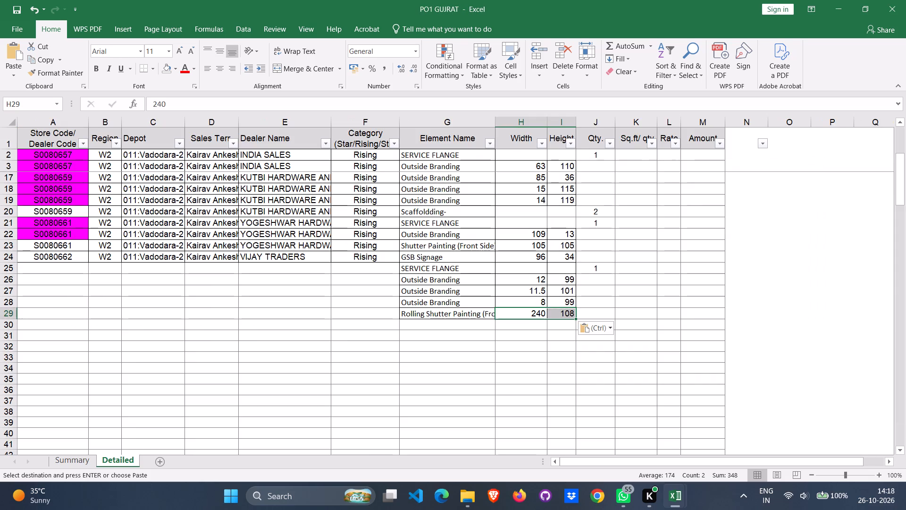
pyautogui.hotkey('ctrl', 's')
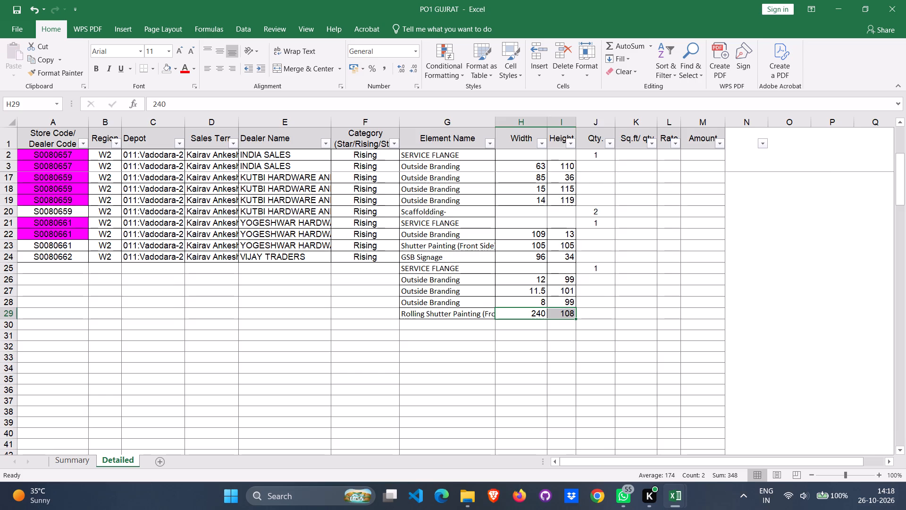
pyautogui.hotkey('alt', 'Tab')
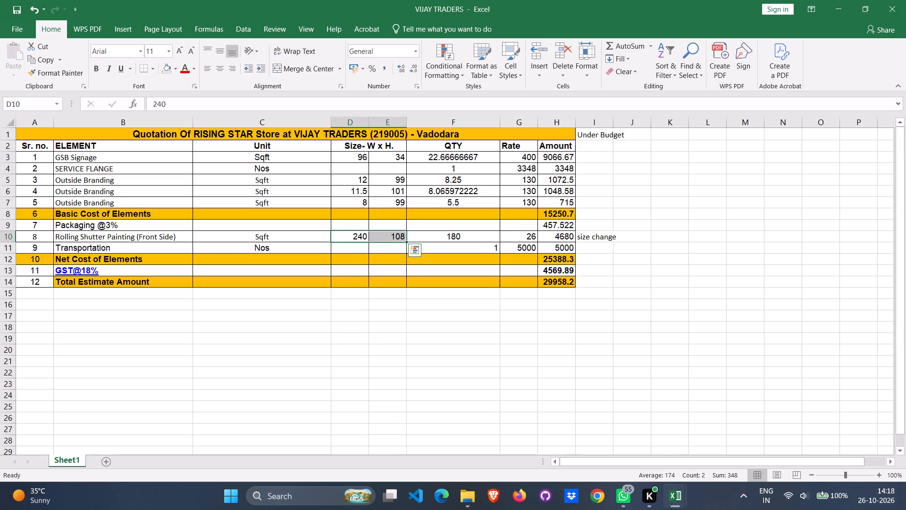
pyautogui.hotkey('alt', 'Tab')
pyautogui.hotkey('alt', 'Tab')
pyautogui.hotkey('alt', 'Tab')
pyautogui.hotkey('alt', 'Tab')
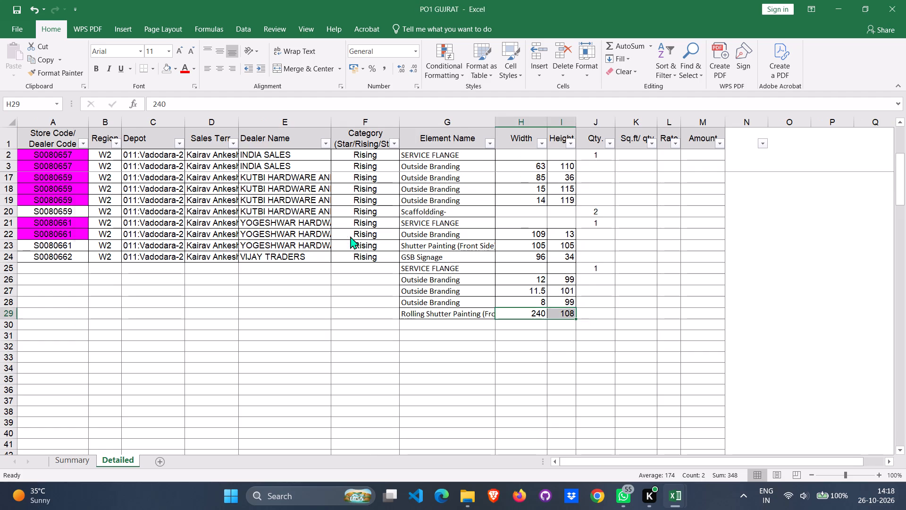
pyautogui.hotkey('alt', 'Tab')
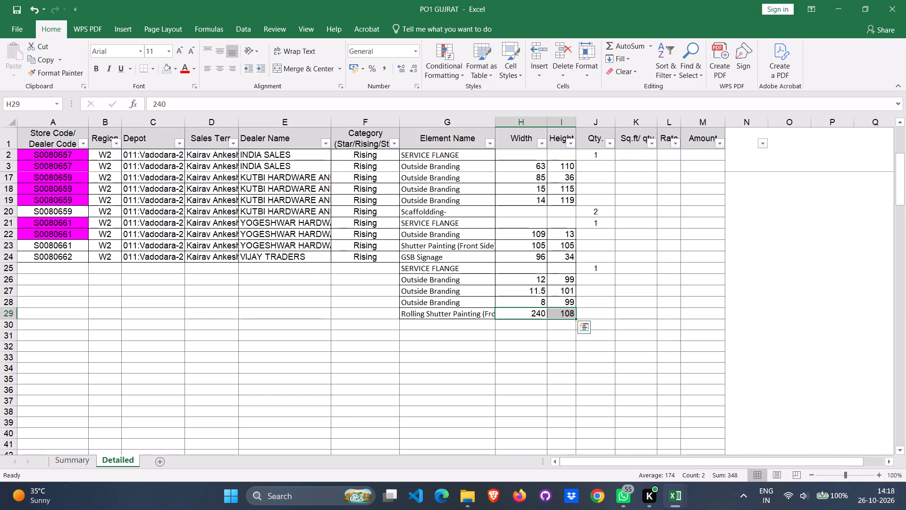
# Copy the VIJAY TRADERS dealer details in A24:F24 of Detailed down through row 29 and save the workbook.
pyautogui.hotkey('ctrl', 's')
pyautogui.moveTo(54, 251); pyautogui.dragTo(54, 259)
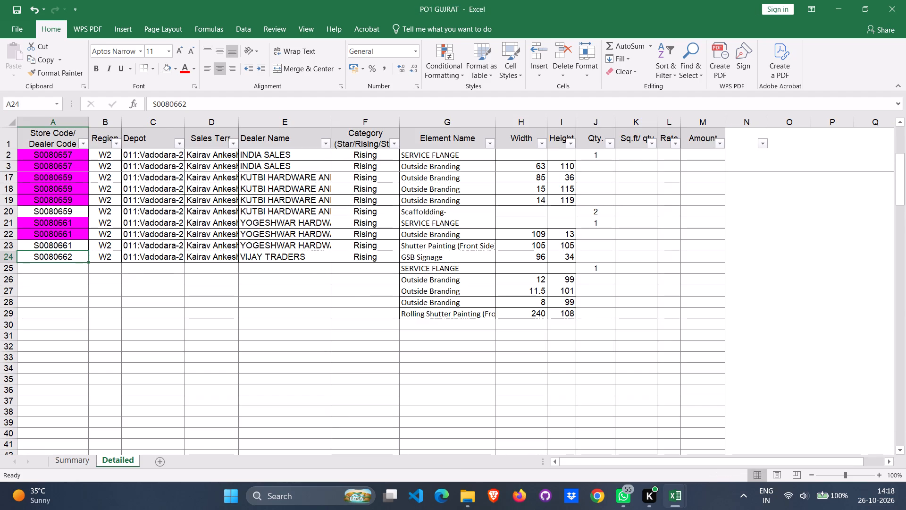
pyautogui.hotkey('shift', 'Right')
pyautogui.hotkey('shift', 'Right')
pyautogui.hotkey('shift', 'Right')
pyautogui.hotkey('shift', 'Right')
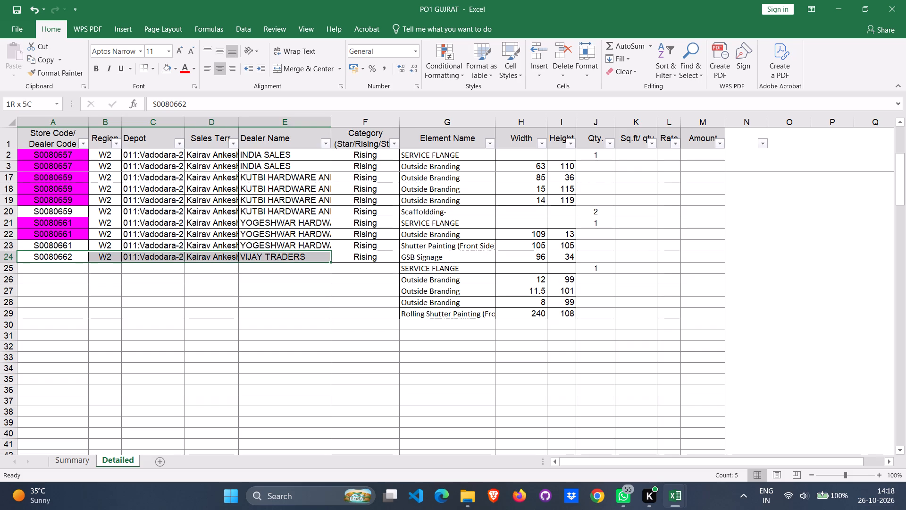
pyautogui.hotkey('shift', 'Right')
pyautogui.hotkey('ctrl', 'c')
pyautogui.hotkey('shift', 'Down')
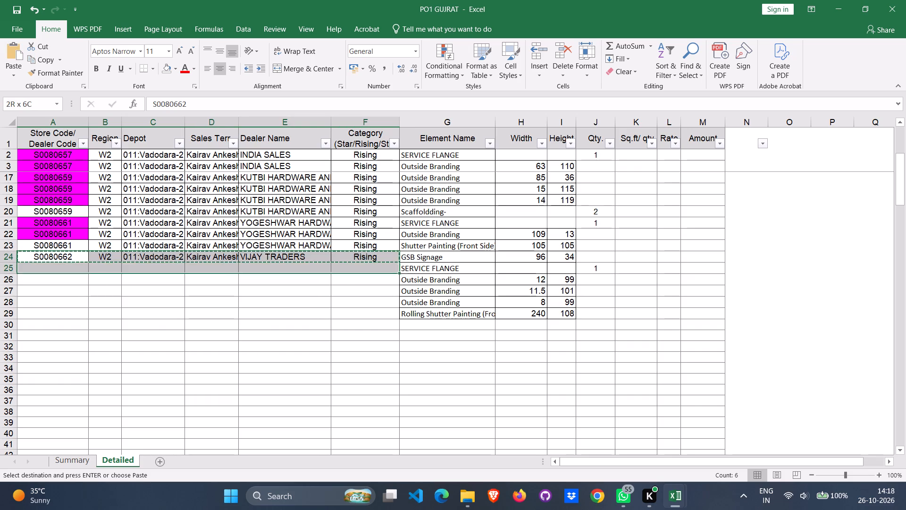
pyautogui.hotkey('shift', 'Down')
pyautogui.hotkey('shift', 'Down')
pyautogui.hotkey('shift', 'Down')
pyautogui.hotkey('shift', 'Down')
pyautogui.hotkey('ctrl', 'v')
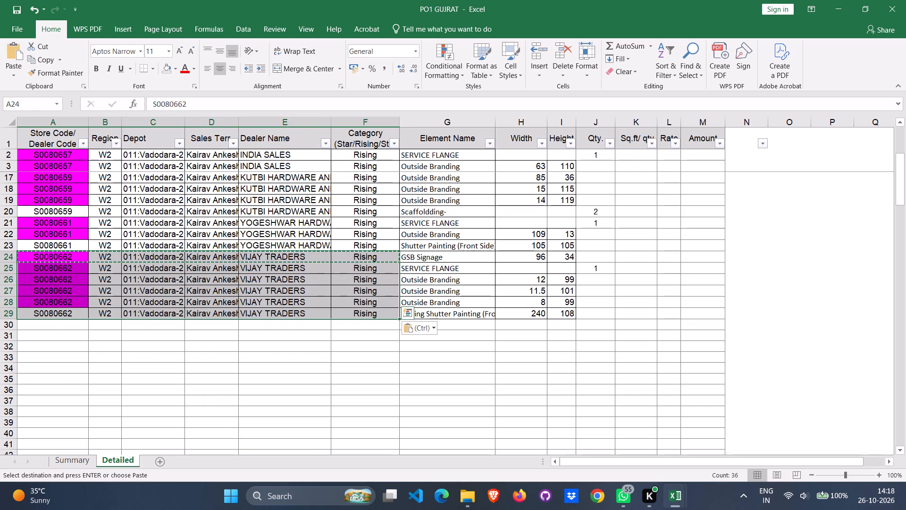
pyautogui.hotkey('ctrl', 's')
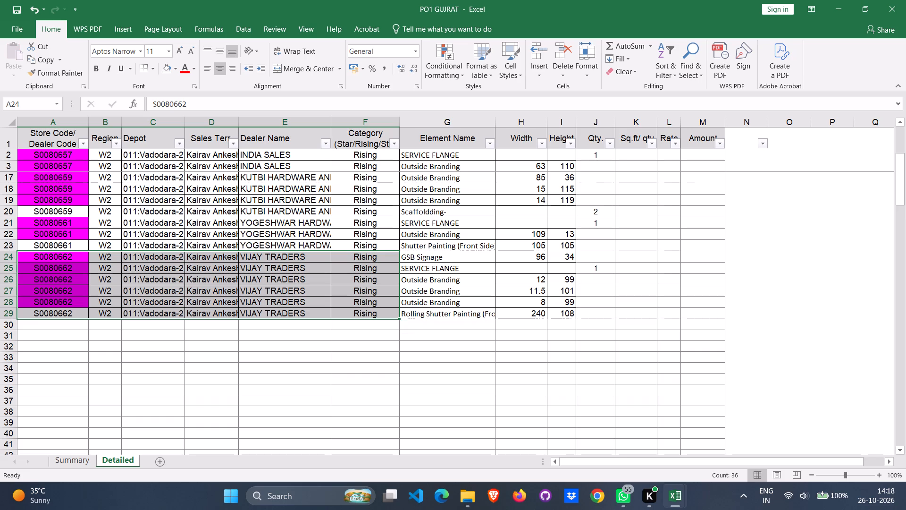
# Copy the SHANVI OUTDOORS INDIA dealer details, store code through category, from row 13 of Summary into A30:F30 of Detailed.
pyautogui.click(60, 325)
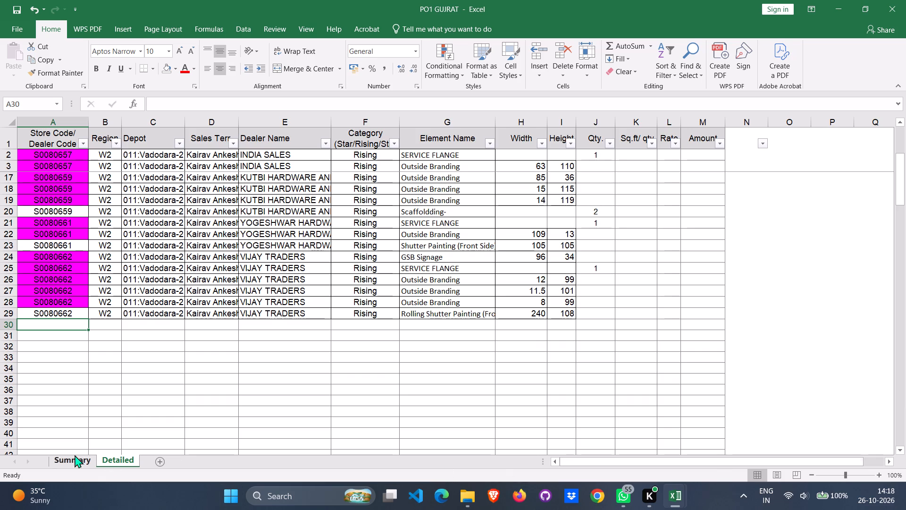
pyautogui.click(63, 464)
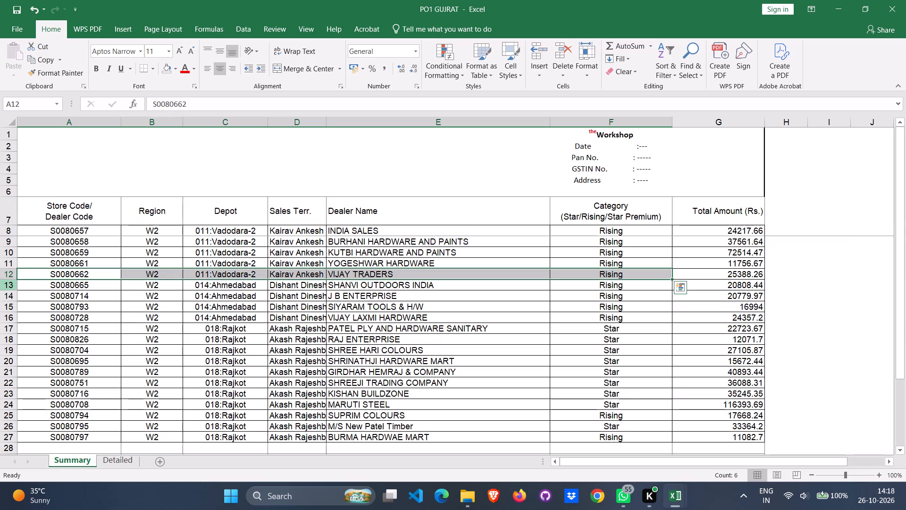
pyautogui.click(15, 285)
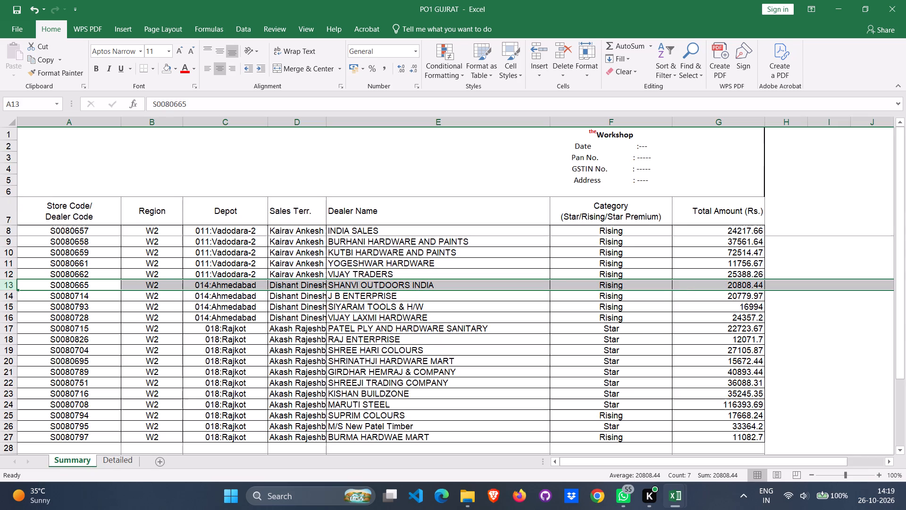
pyautogui.click(45, 288)
pyautogui.click(46, 284)
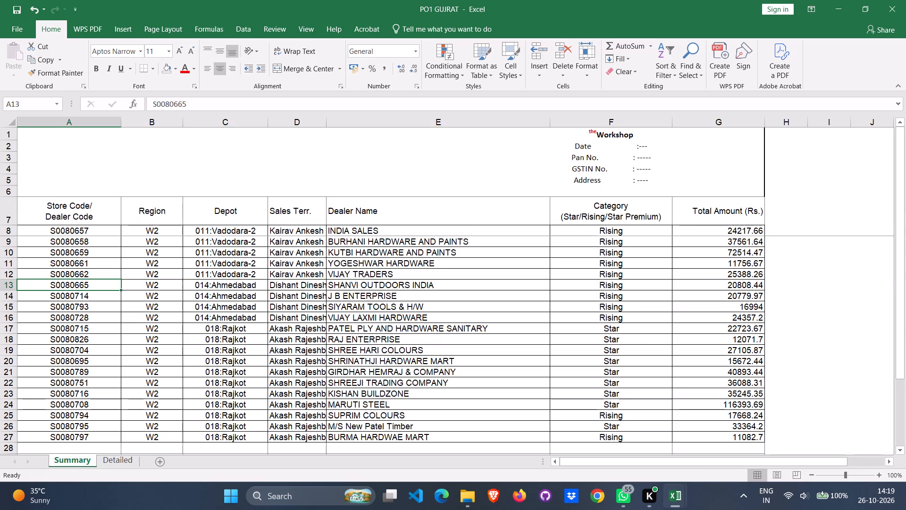
pyautogui.hotkey('shift', 'Right')
pyautogui.hotkey('shift', 'Right')
pyautogui.hotkey('shift', 'Right')
pyautogui.hotkey('shift', 'Right')
pyautogui.hotkey('shift', 'Right')
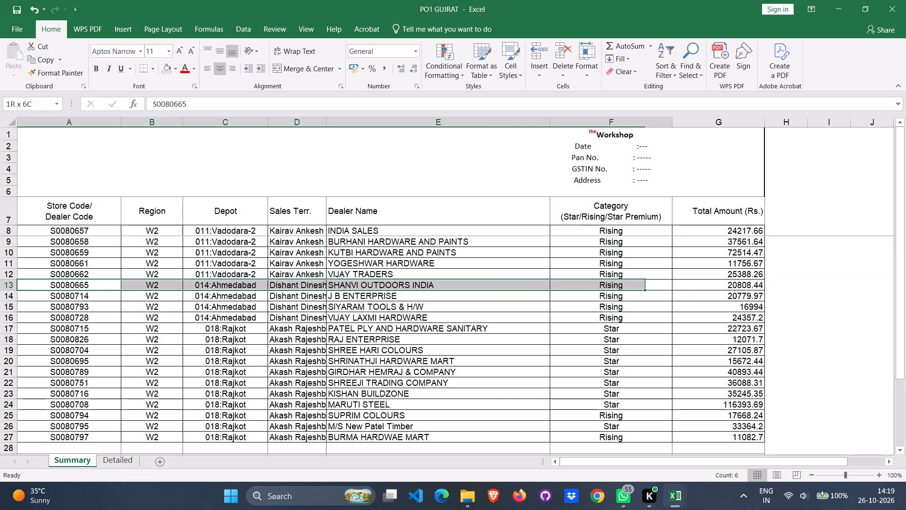
pyautogui.hotkey('ctrl', 'c')
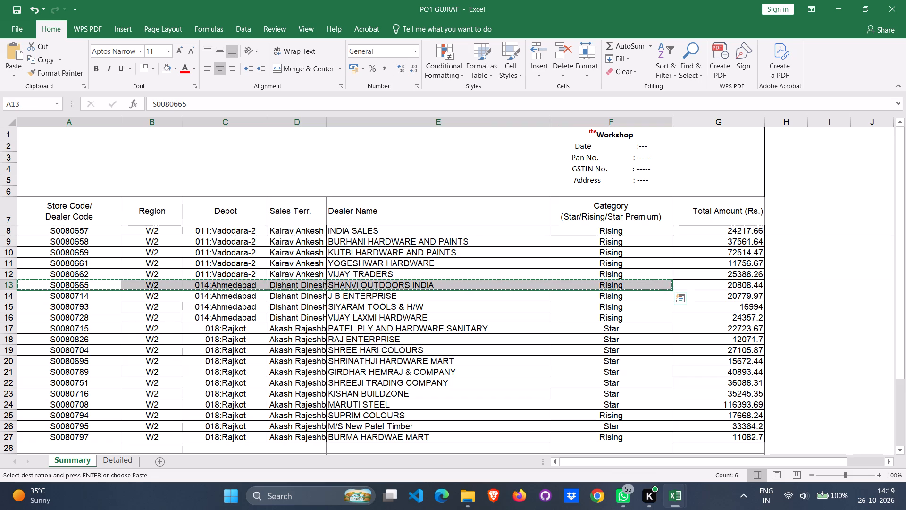
pyautogui.click(119, 461)
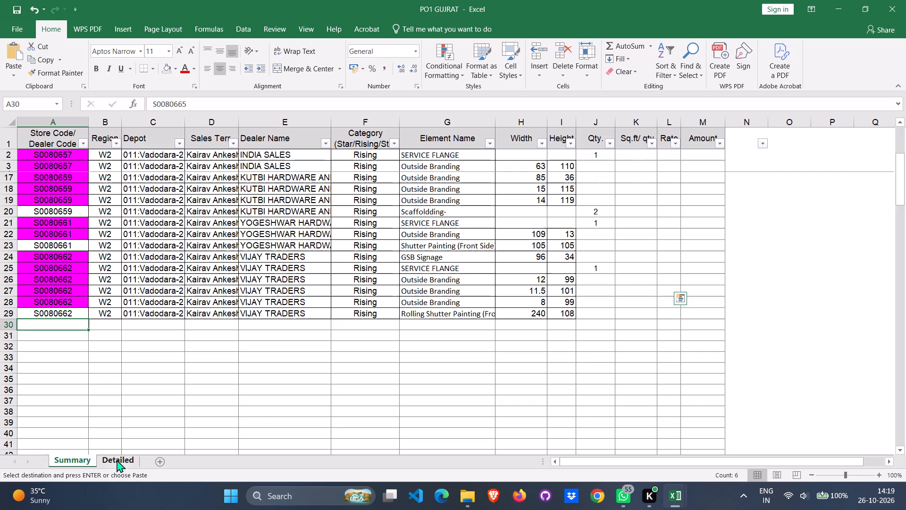
pyautogui.hotkey('ctrl', 'v')
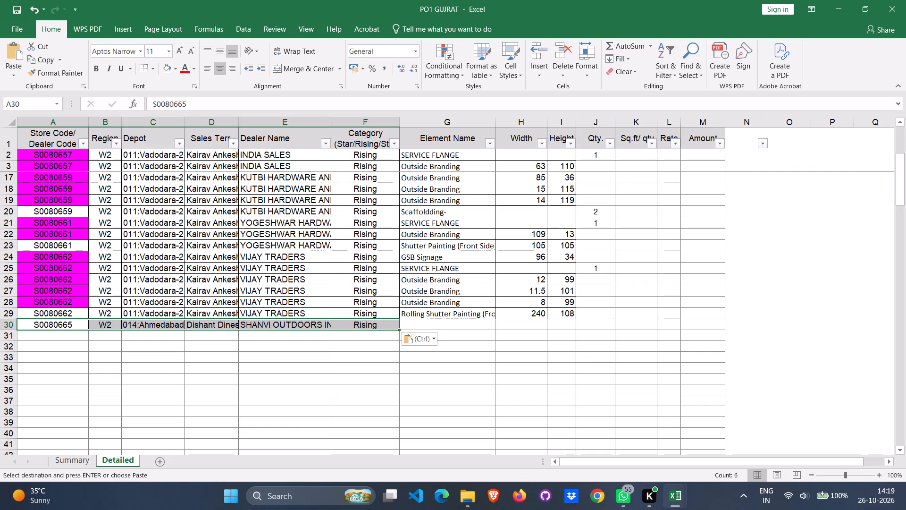
# Close the VIJAY TRADERS quotation and open the SHANVI OUTDOORS INDIA one by searching the SEPARATAION ESTIMATE folder for SHANVI.
pyautogui.click(428, 327)
pyautogui.hotkey('alt', 'Tab')
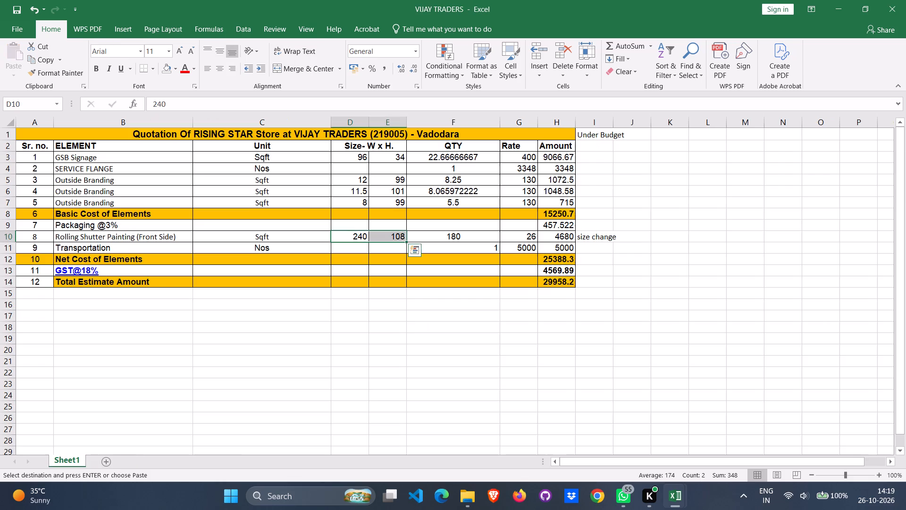
pyautogui.click(886, 10)
pyautogui.hotkey('alt', 'Tab')
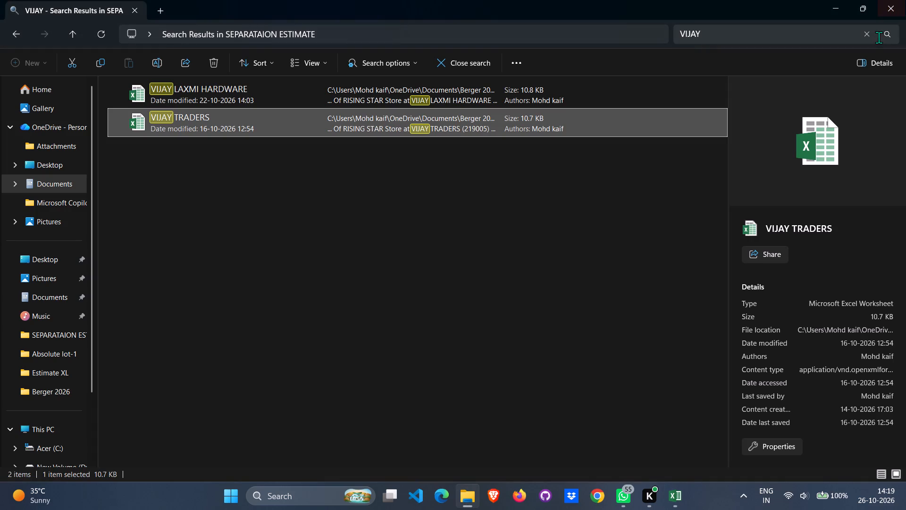
pyautogui.click(864, 30)
pyautogui.write('SHANVI')
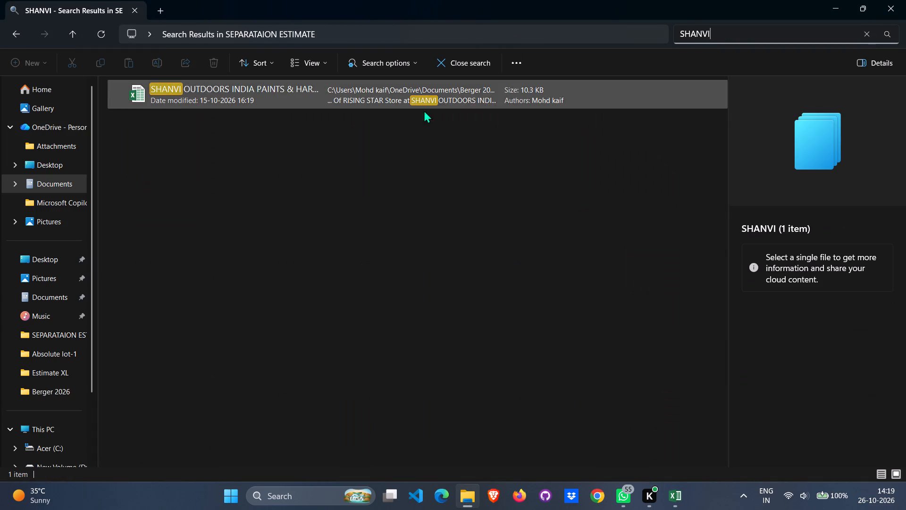
pyautogui.doubleClick(273, 96)
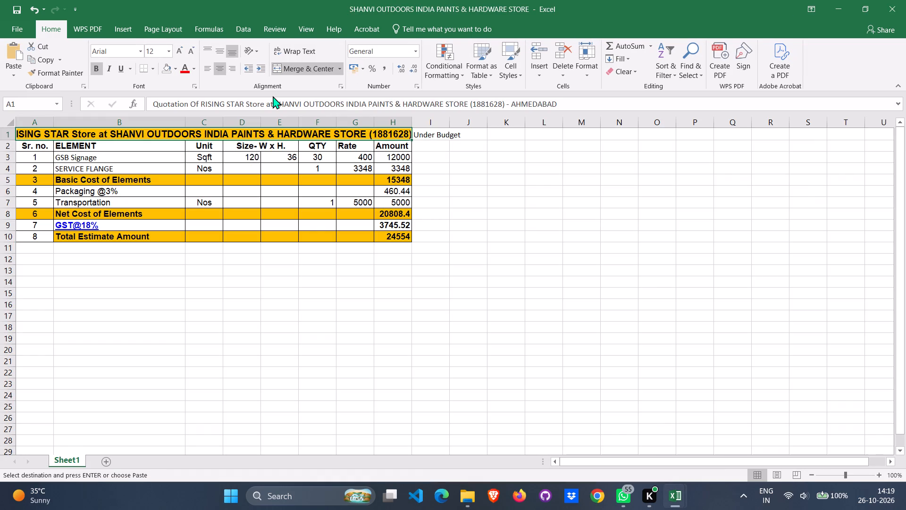
# Copy the element names GSB Signage and SERVICE FLANGE from the SHANVI OUTDOORS INDIA quotation into G30:G31 of Detailed.
pyautogui.click(122, 158)
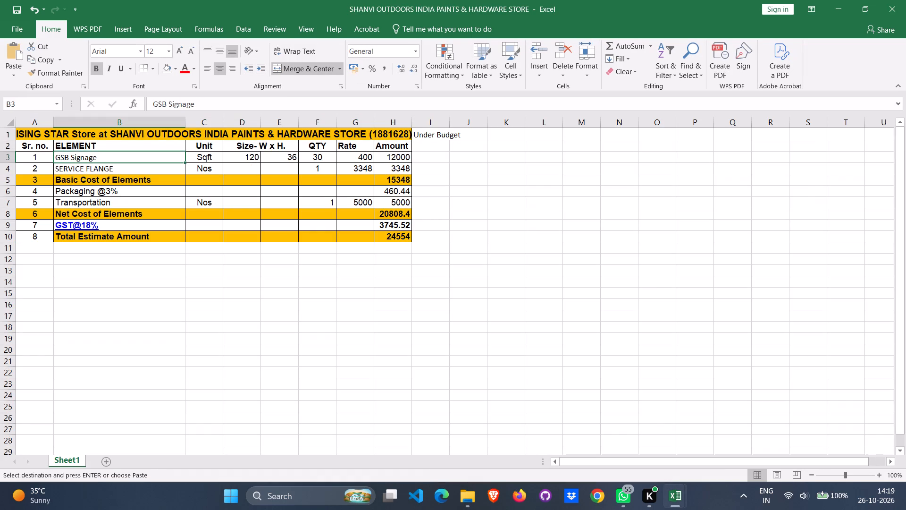
pyautogui.hotkey('shift', 'Down')
pyautogui.hotkey('ctrl', 'c')
pyautogui.hotkey('alt', 'Tab')
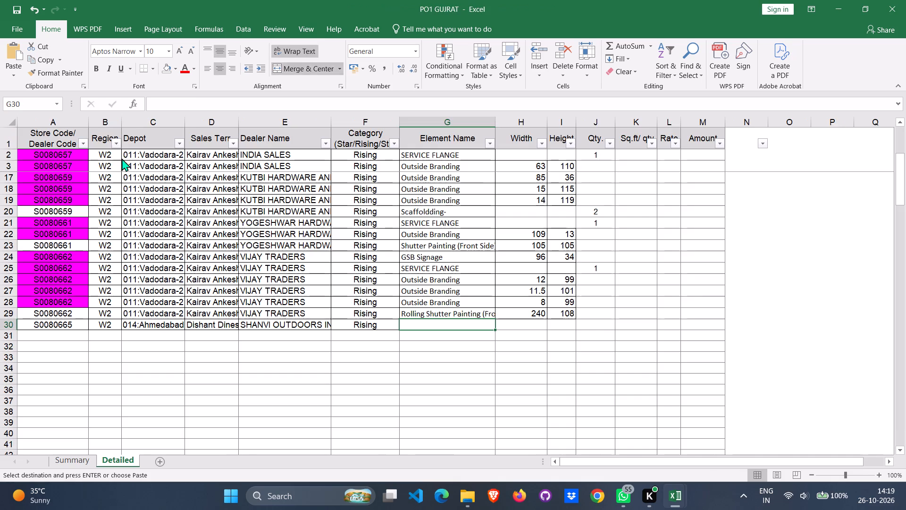
pyautogui.hotkey('ctrl', 'v')
# Copy the GSB Signage width 120 and height 36 from the SHANVI OUTDOORS INDIA quotation into H30:I30 of Detailed.
pyautogui.hotkey('alt', 'Tab')
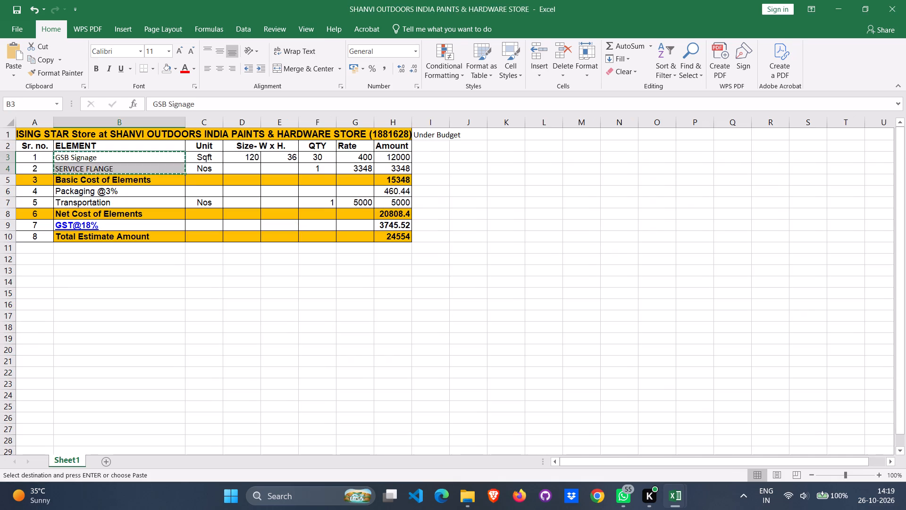
pyautogui.press('Right')
pyautogui.press('Right')
pyautogui.hotkey('shift', 'Right')
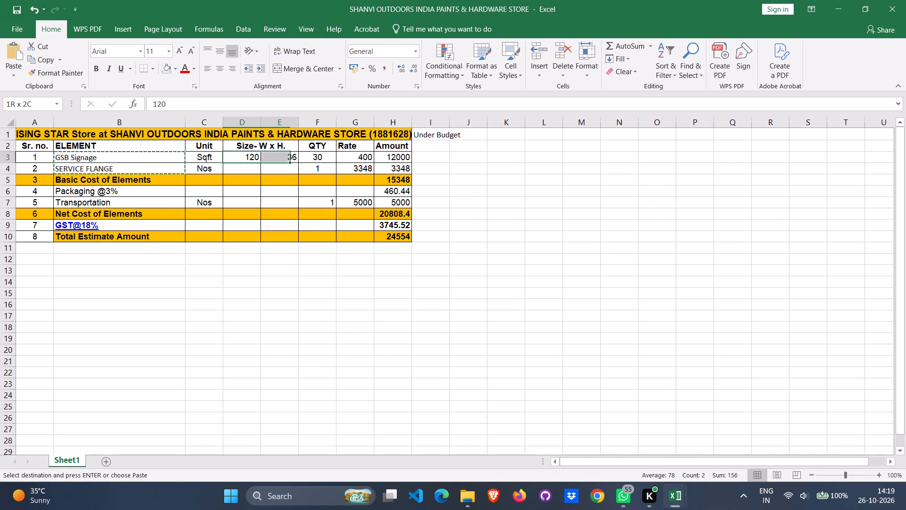
pyautogui.hotkey('ctrl', 'c')
pyautogui.hotkey('alt', 'Tab')
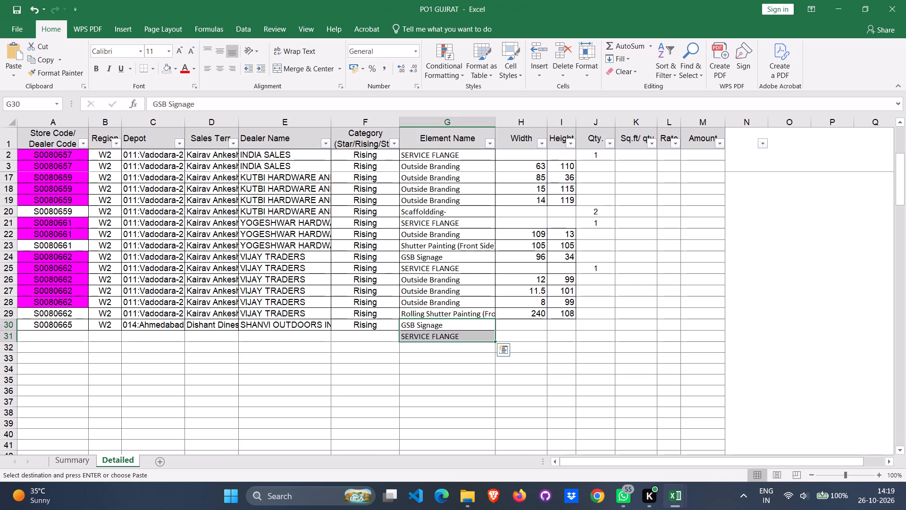
pyautogui.press('Right')
pyautogui.hotkey('ctrl', 'v')
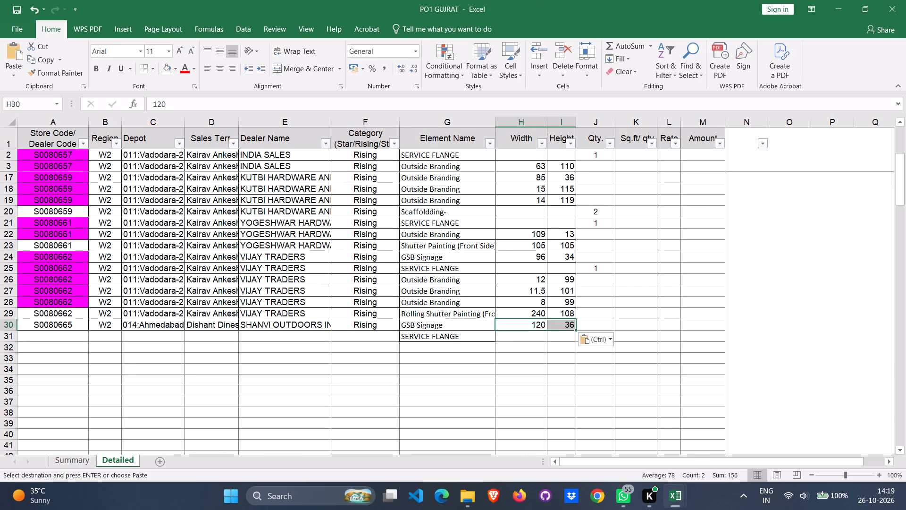
# Enter quantity 1 for the SHANVI OUTDOORS INDIA SERVICE FLANGE in J31 of Detailed and save the workbook.
pyautogui.press('Right')
pyautogui.press('Right')
pyautogui.press('Down')
pyautogui.press('1')
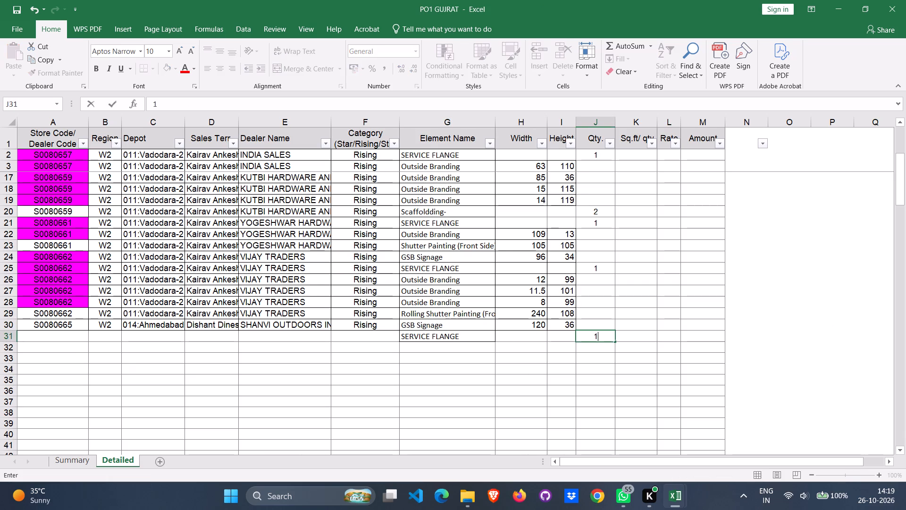
pyautogui.hotkey('ctrl', 's')
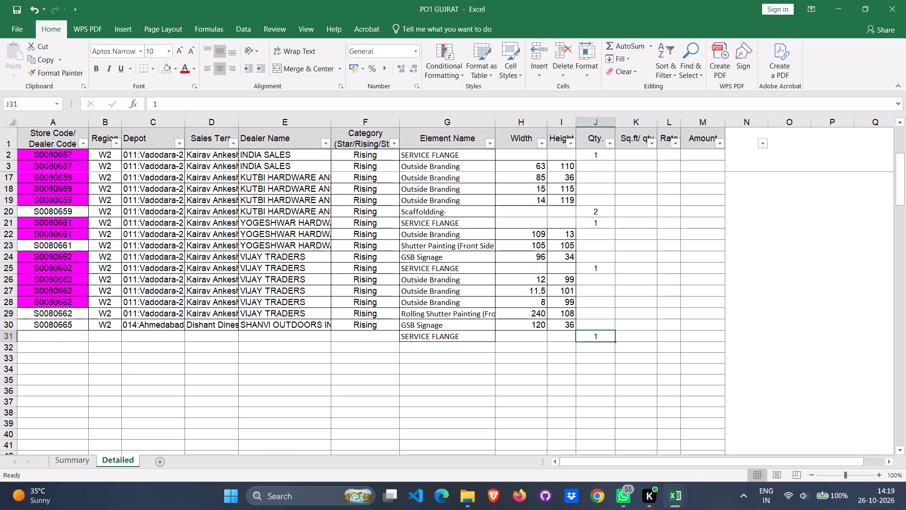
pyautogui.hotkey('alt', 'Tab')
pyautogui.hotkey('alt', 'Tab')
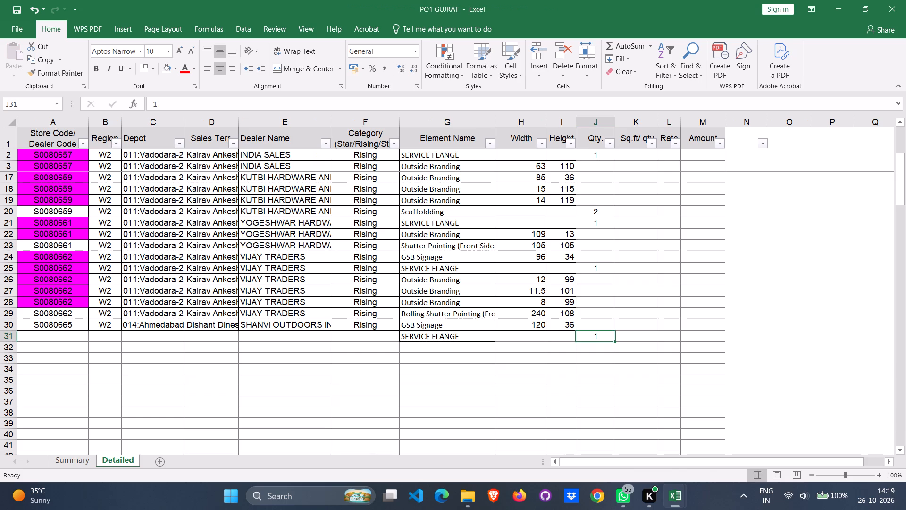
# Duplicate the SHANVI OUTDOORS INDIA dealer details from A30:F30 into row 31 of Detailed and save the workbook.
pyautogui.click(57, 325)
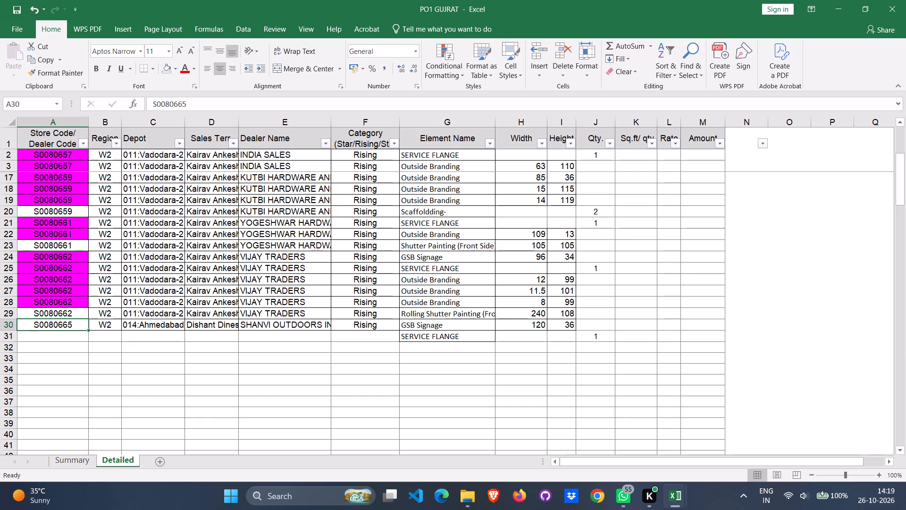
pyautogui.hotkey('shift', 'Right')
pyautogui.hotkey('shift', 'Right')
pyautogui.hotkey('shift', 'Right')
pyautogui.hotkey('shift', 'Right')
pyautogui.hotkey('shift', 'Right')
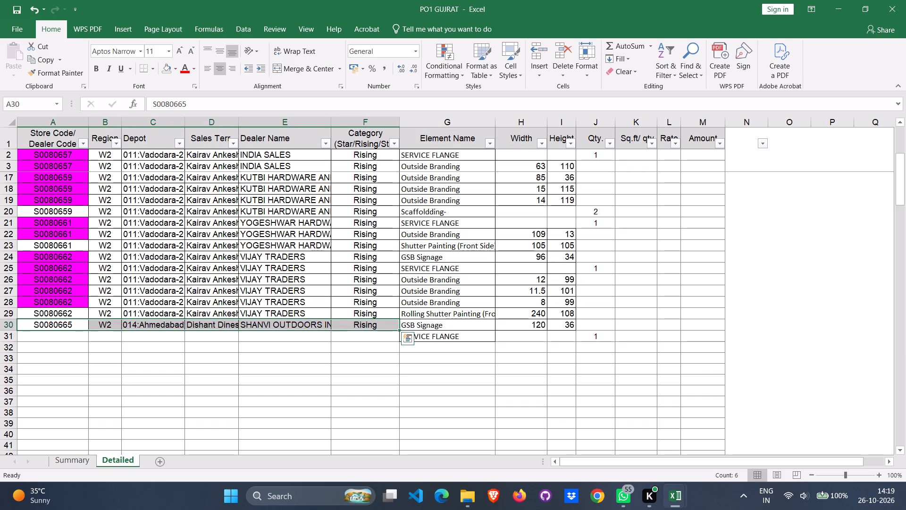
pyautogui.hotkey('ctrl', 'c')
pyautogui.hotkey('shift', 'Down')
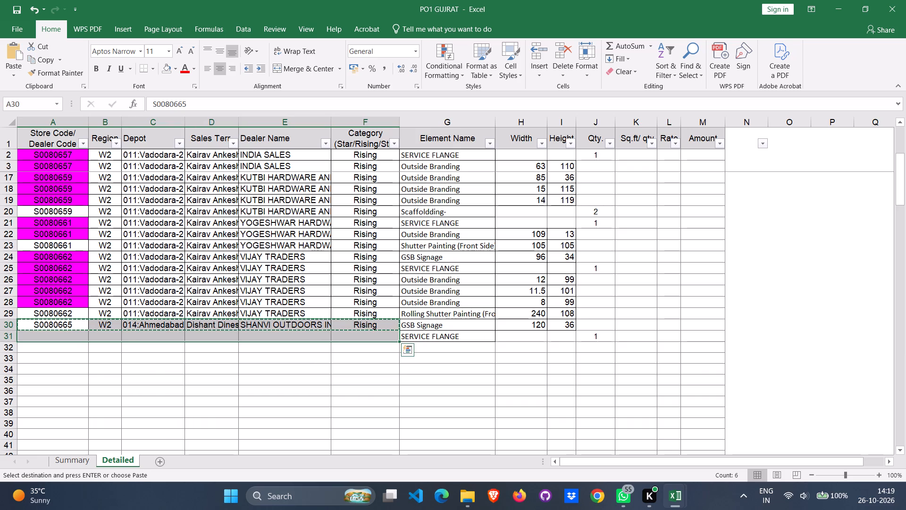
pyautogui.hotkey('ctrl', 'v')
pyautogui.hotkey('ctrl', 's')
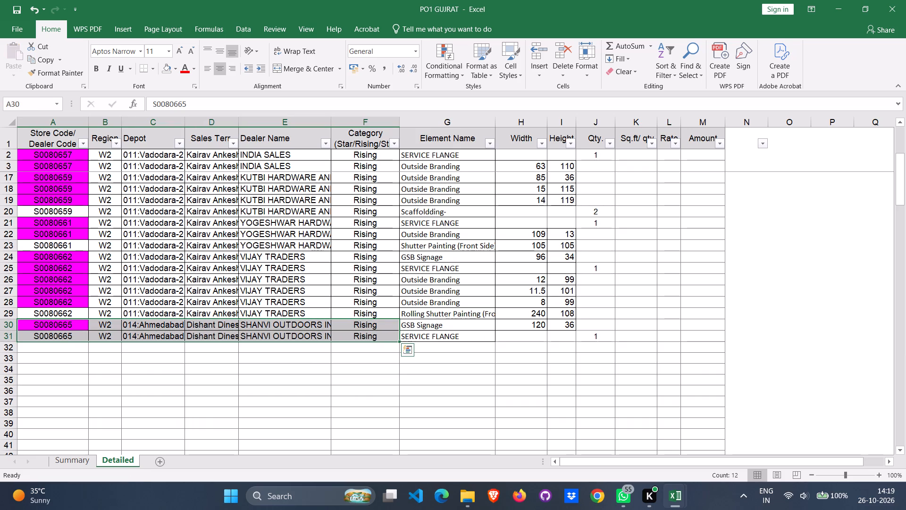
# Copy the J B ENTERPRISE details, store code through category, from row 14 of Summary into A32:F32 of Detailed, closing the SHANVI OUTDOORS INDIA quotation.
pyautogui.scroll(-8, 201, 355)
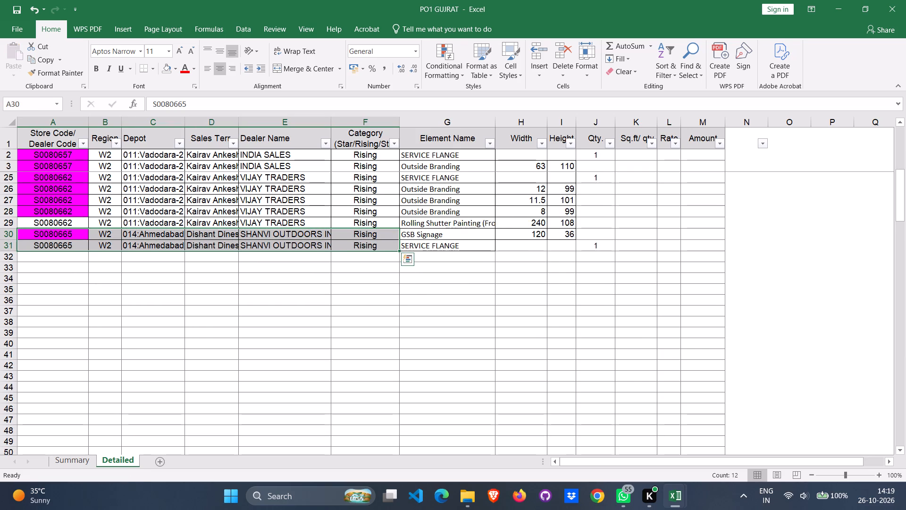
pyautogui.scroll(-1, 201, 355)
pyautogui.click(50, 246)
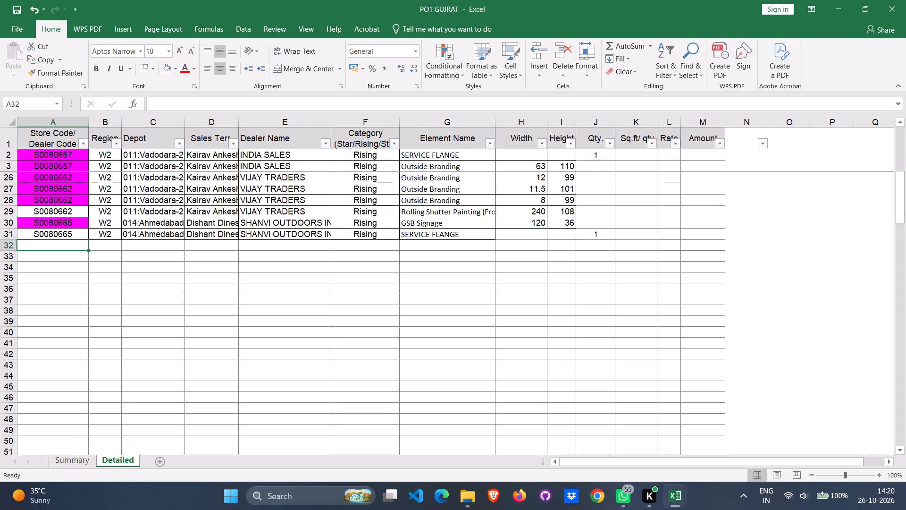
pyautogui.click(77, 455)
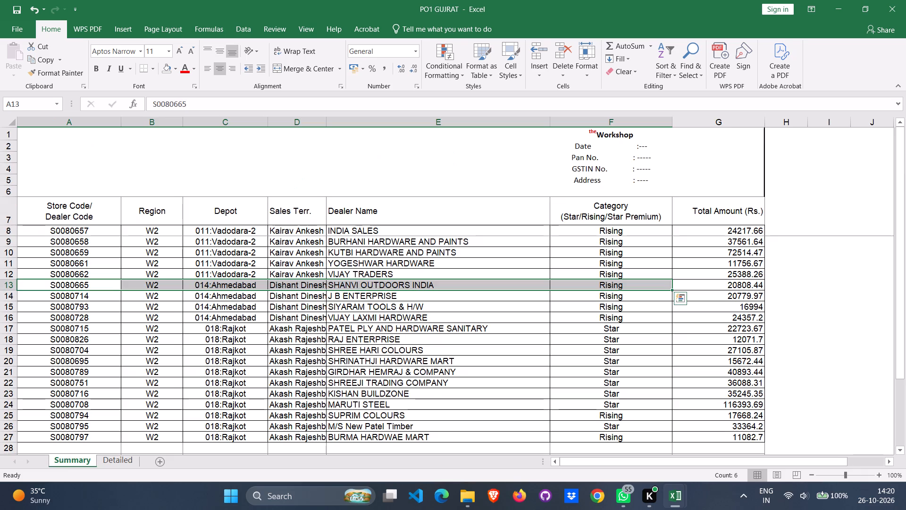
pyautogui.click(8, 297)
pyautogui.click(37, 297)
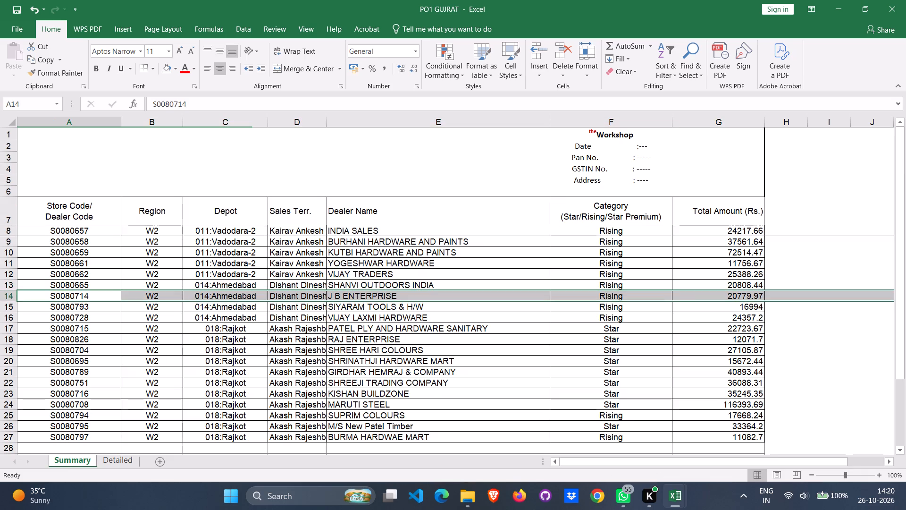
pyautogui.hotkey('shift', 'Right')
pyautogui.hotkey('shift', 'Right')
pyautogui.hotkey('shift', 'Right')
pyautogui.hotkey('shift', 'Right')
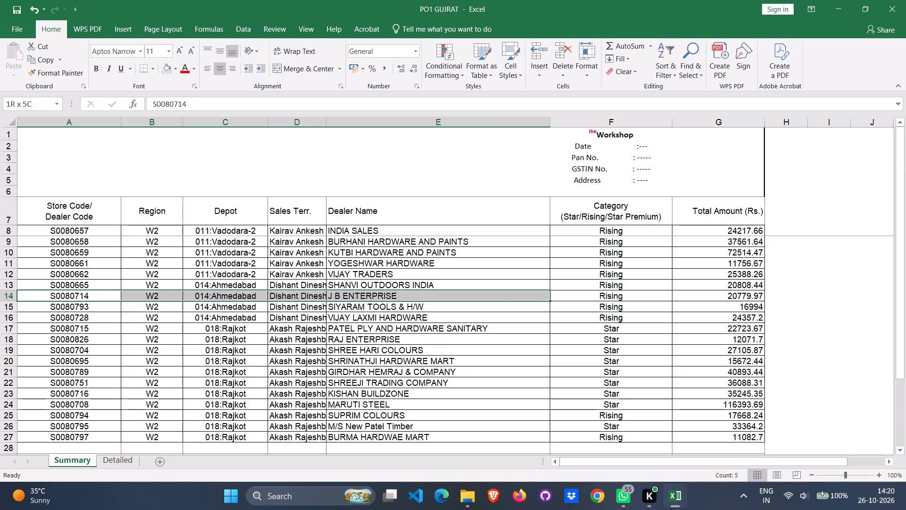
pyautogui.hotkey('shift', 'Right')
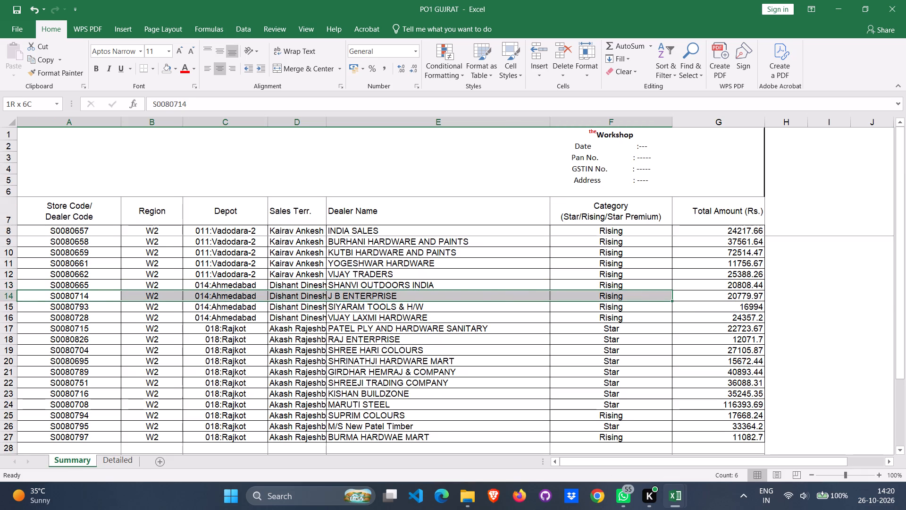
pyautogui.hotkey('ctrl', 'c')
pyautogui.hotkey('alt', 'Tab')
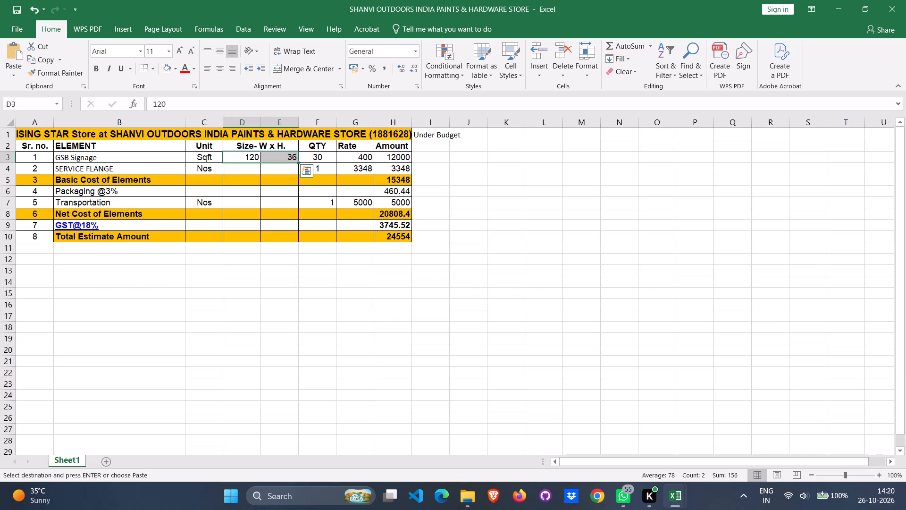
pyautogui.click(893, 9)
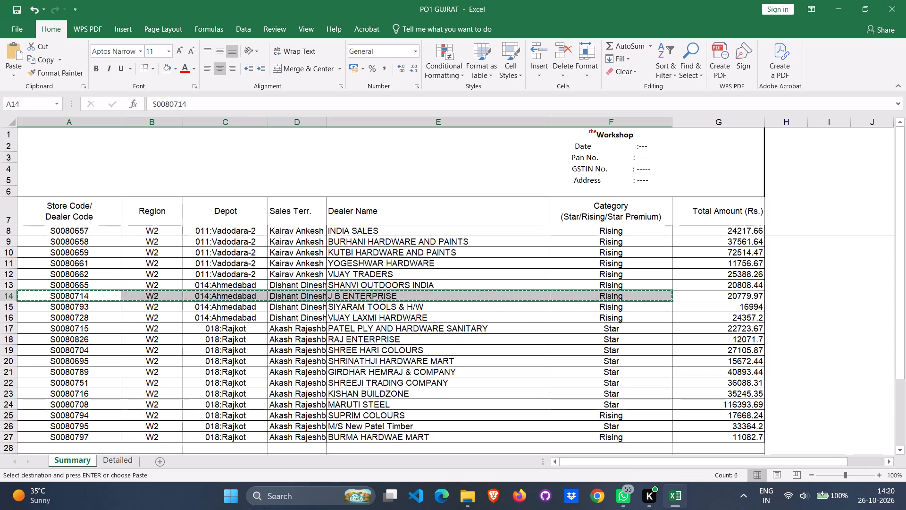
pyautogui.click(120, 460)
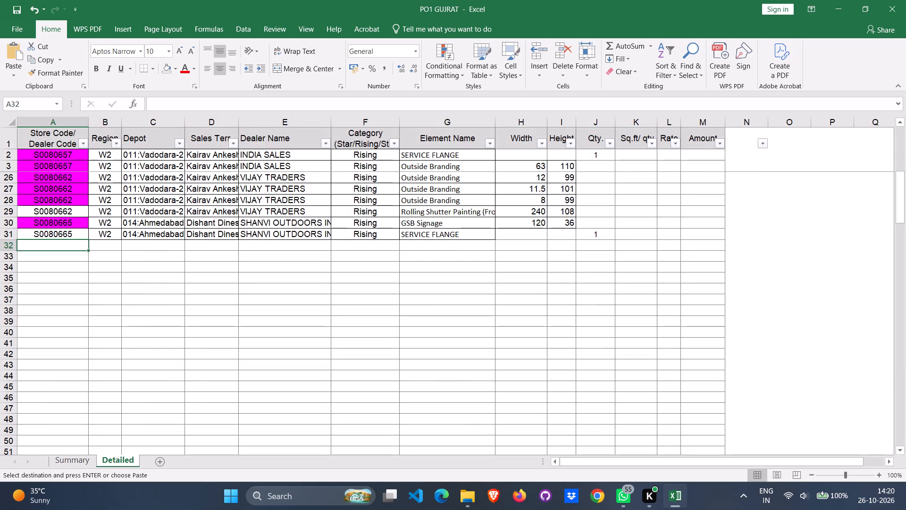
pyautogui.hotkey('ctrl', 'v')
# Open the J B ENTERPRISE quotation by searching the SEPARATAION ESTIMATE folder for J B.
pyautogui.click(436, 248)
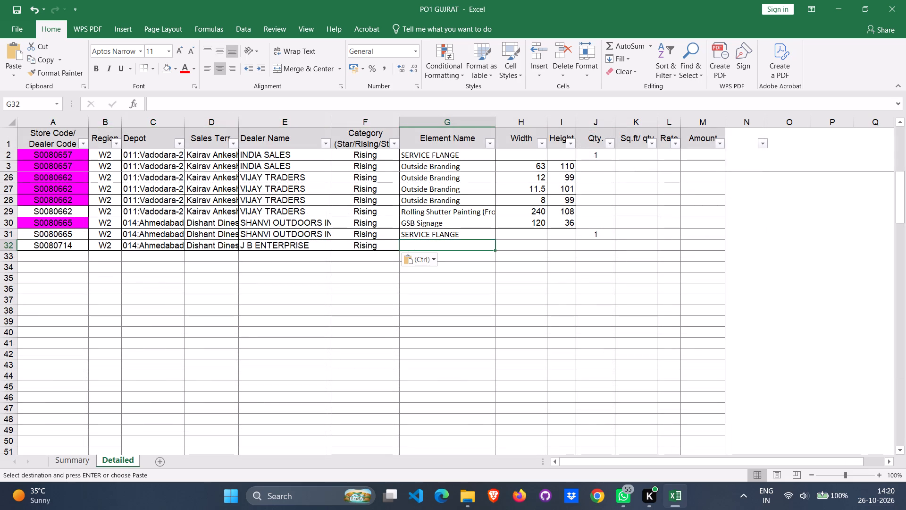
pyautogui.hotkey('alt', 'Tab')
pyautogui.click(863, 34)
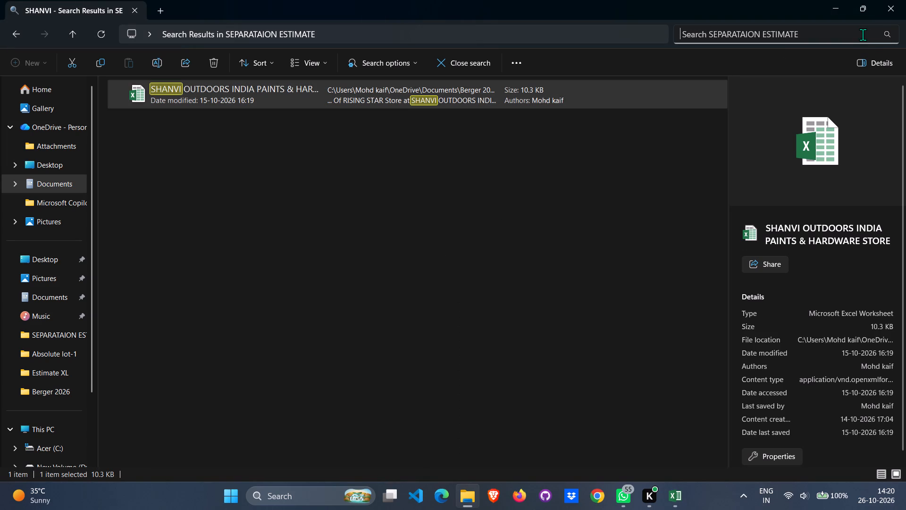
pyautogui.write('JB')
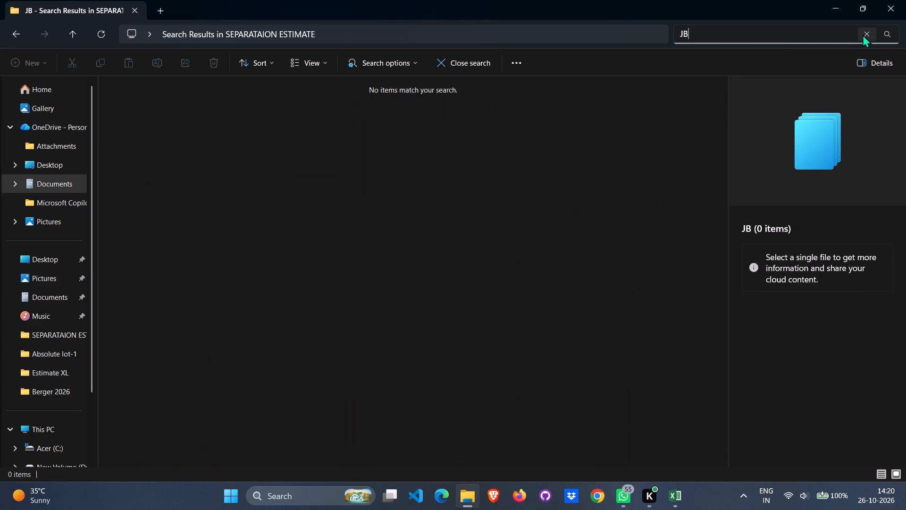
pyautogui.press('BackSpace')
pyautogui.press('space')
pyautogui.write('B')
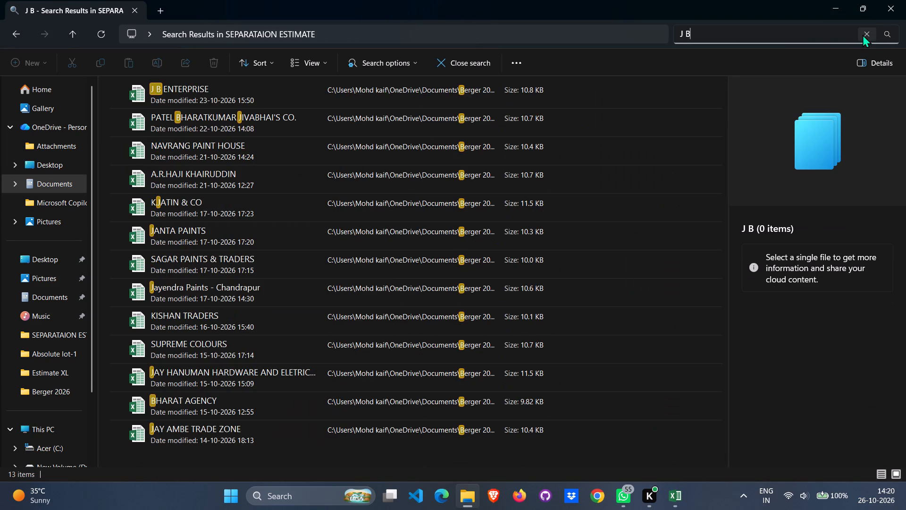
pyautogui.doubleClick(310, 97)
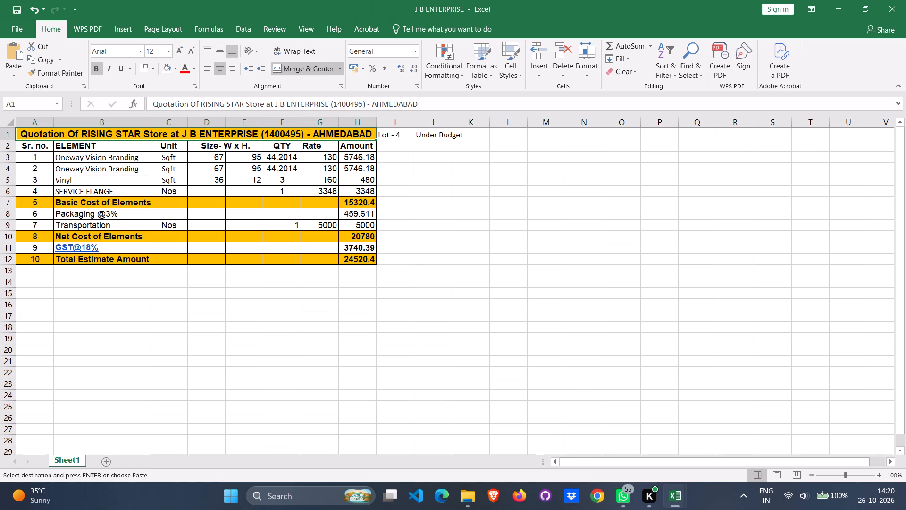
# Copy SERVICE FLANGE from the J B ENTERPRISE quotation into G32 of Detailed, enter its quantity 1 in J32, and save.
pyautogui.click(112, 193)
pyautogui.hotkey('ctrl', 'c')
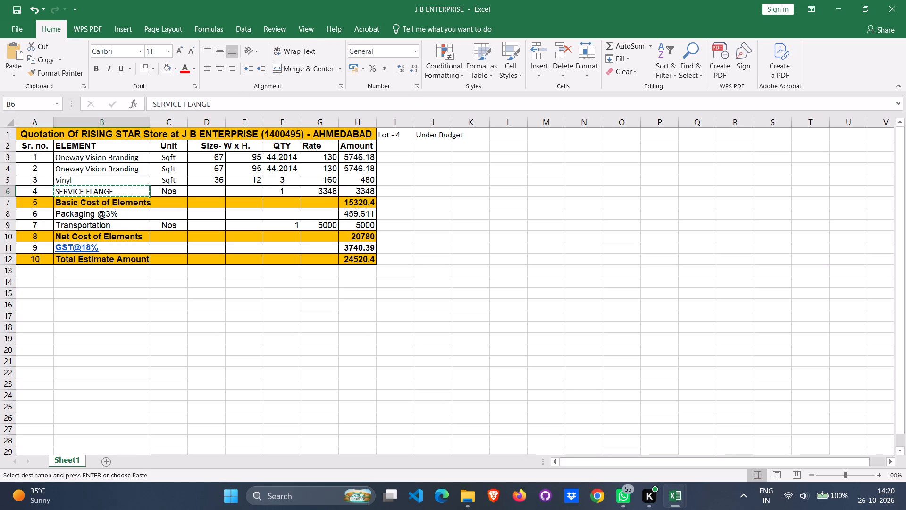
pyautogui.hotkey('alt', 'Tab')
pyautogui.hotkey('ctrl', 'v')
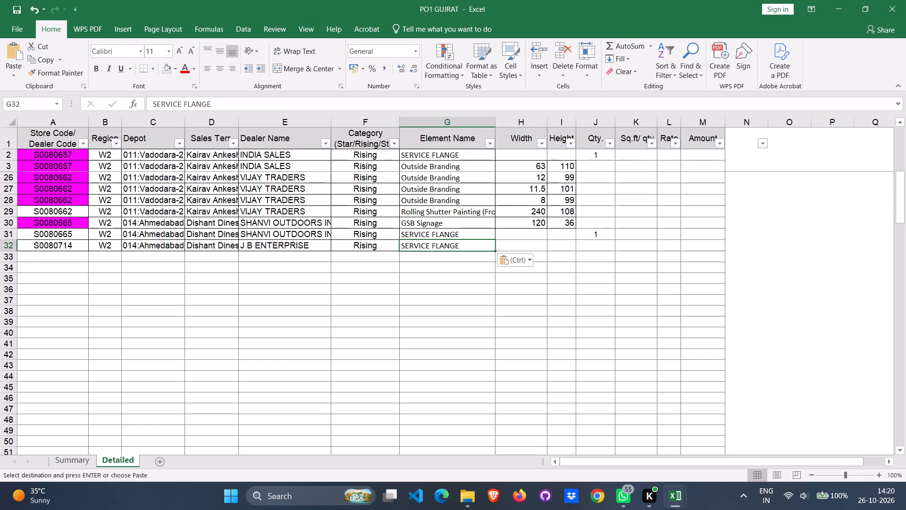
pyautogui.click(594, 247)
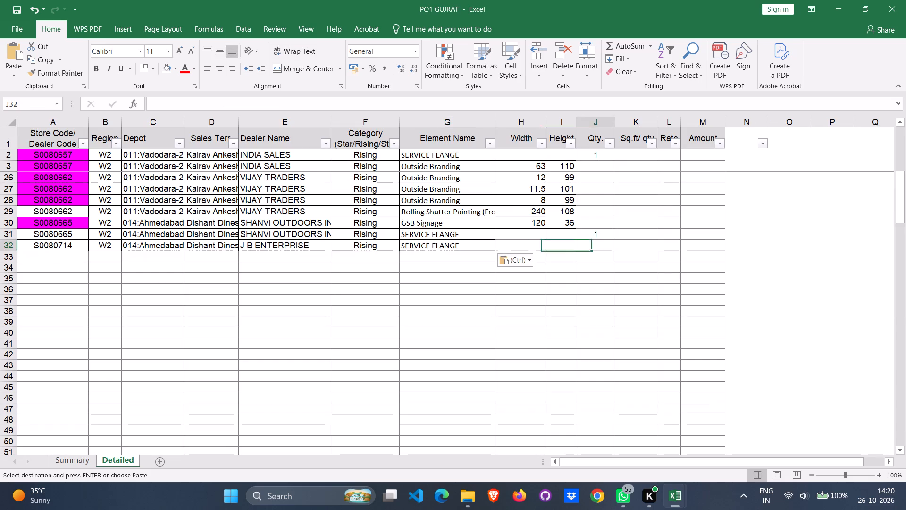
pyautogui.press('1')
pyautogui.hotkey('ctrl', 's')
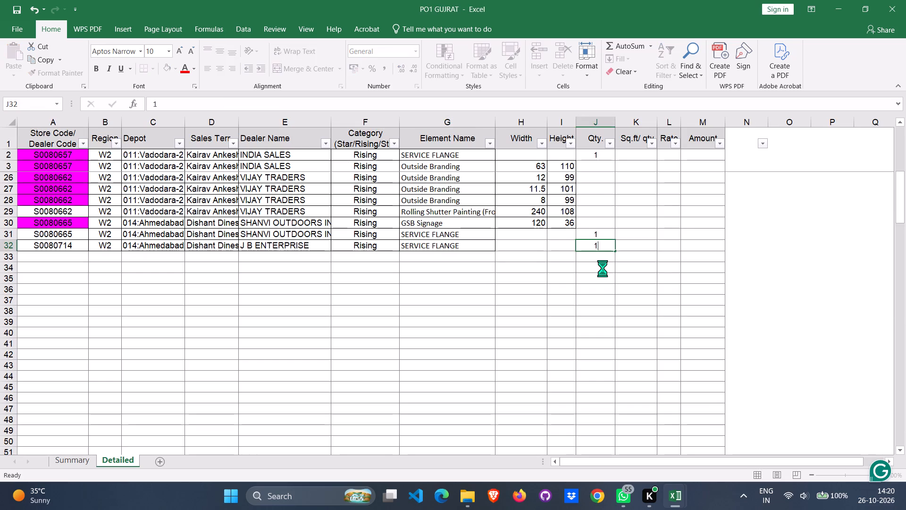
# Copy the two Oneway Vision Branding entries and Vinyl from the J B ENTERPRISE quotation into G33:G35 of Detailed.
pyautogui.click(436, 256)
pyautogui.hotkey('alt', 'Tab')
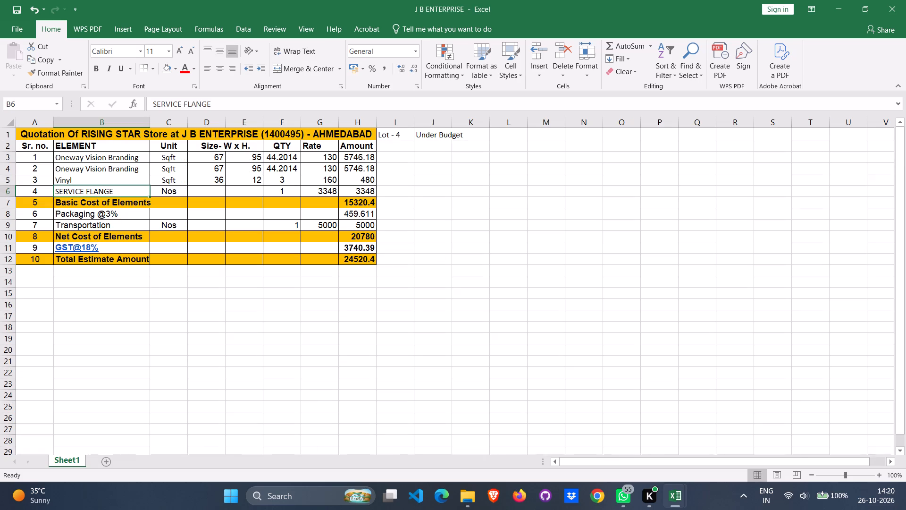
pyautogui.click(83, 159)
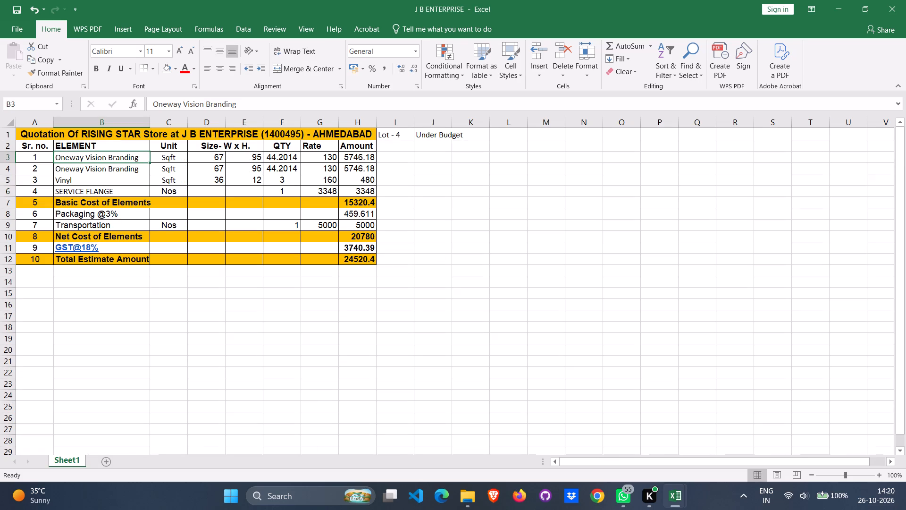
pyautogui.hotkey('shift', 'Down')
pyautogui.hotkey('shift', 'Down')
pyautogui.hotkey('ctrl', 'c')
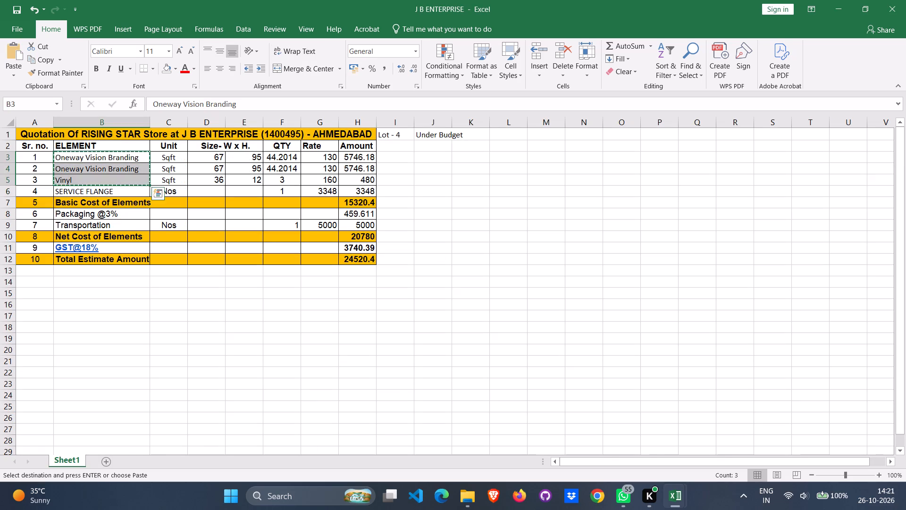
pyautogui.hotkey('alt', 'Tab')
pyautogui.hotkey('ctrl', 'v')
# Copy the widths and heights 67 × 95, 67 × 95 and 36 × 12 from the J B ENTERPRISE quotation into H33:I35 of Detailed and save.
pyautogui.hotkey('alt', 'Tab')
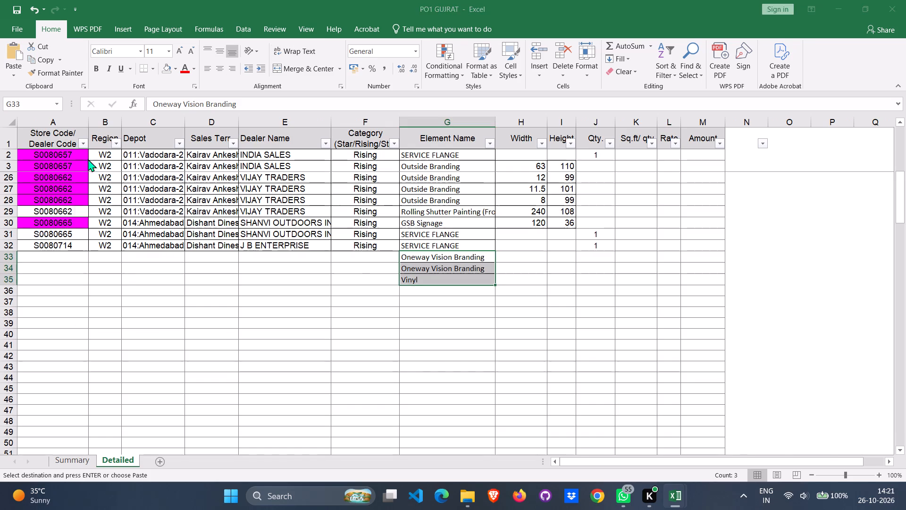
pyautogui.click(206, 159)
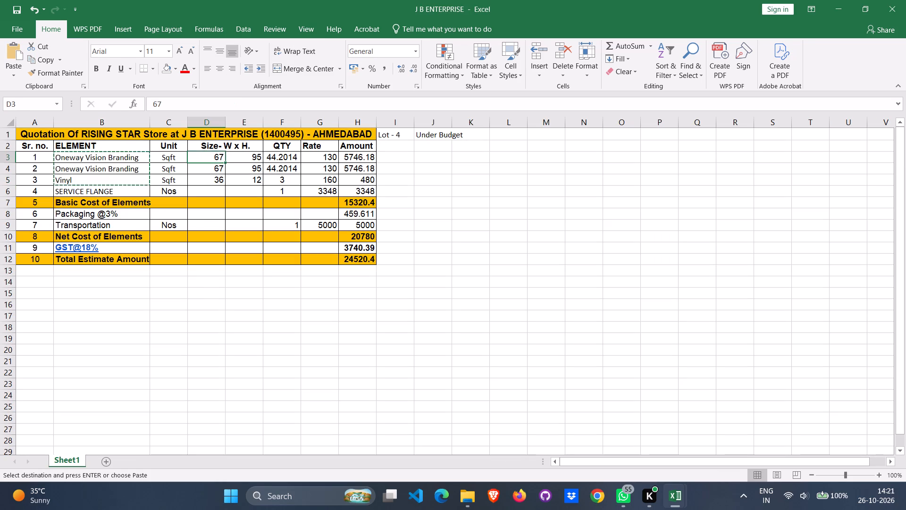
pyautogui.hotkey('shift', 'Right')
pyautogui.hotkey('shift', 'Down')
pyautogui.hotkey('shift', 'Down')
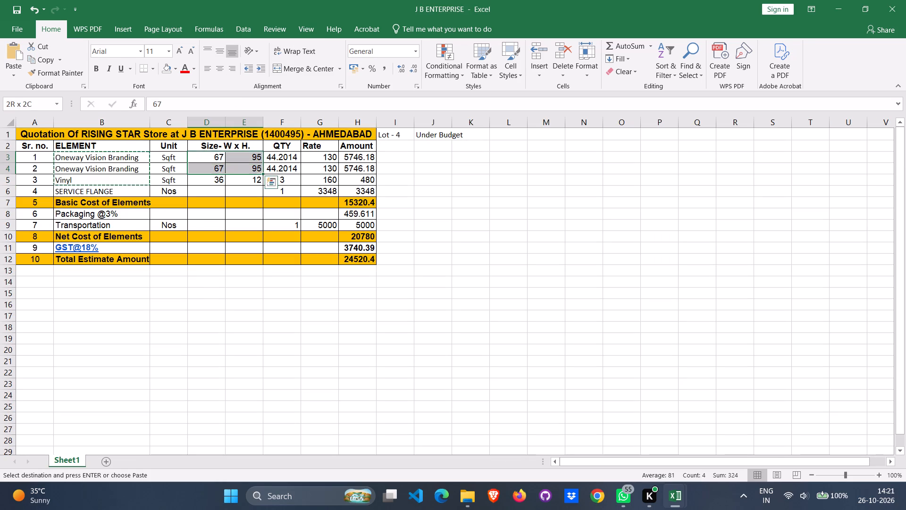
pyautogui.hotkey('ctrl', 'c')
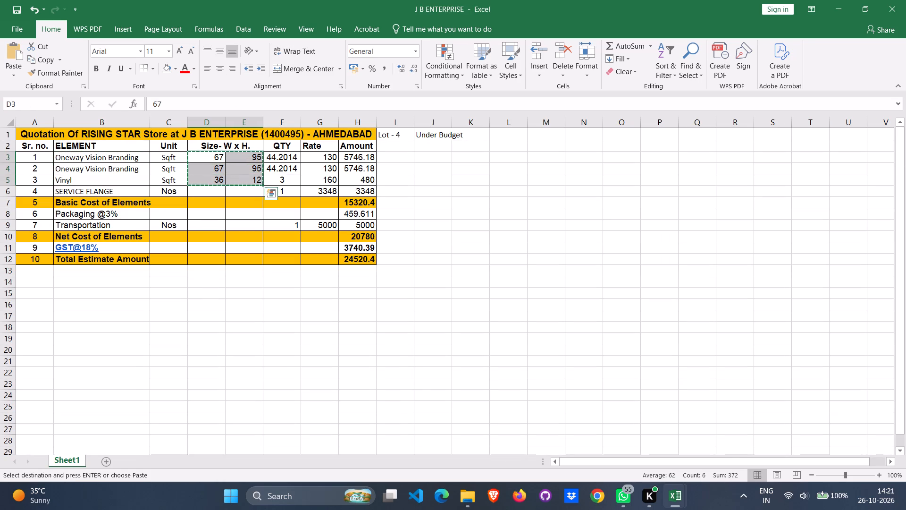
pyautogui.hotkey('alt', 'Tab')
pyautogui.press('Right')
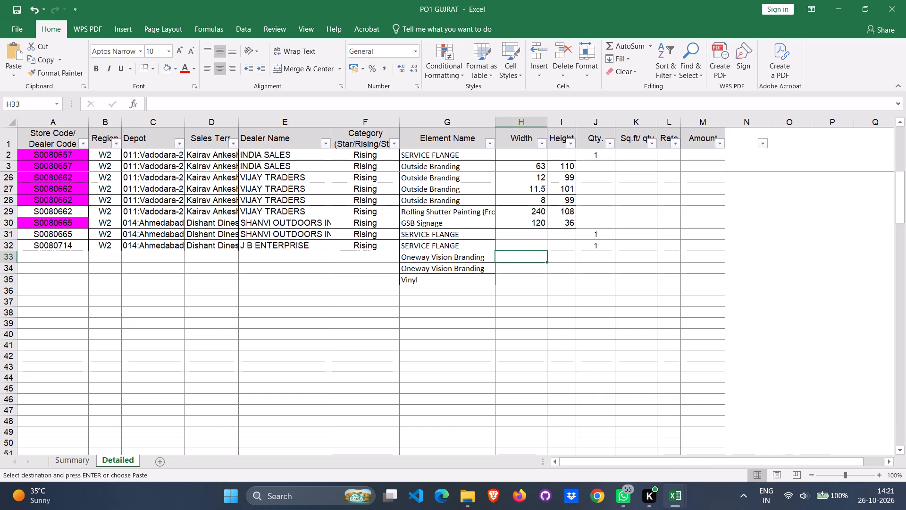
pyautogui.hotkey('ctrl', 'v')
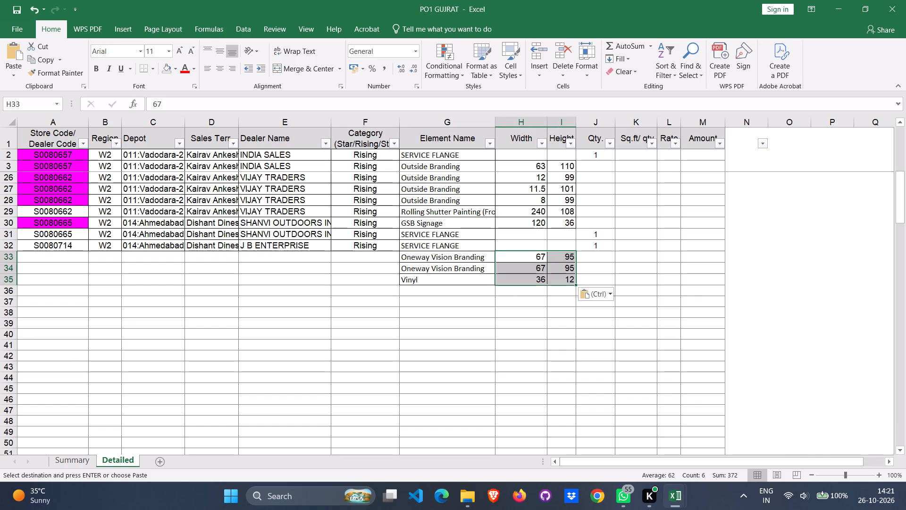
pyautogui.hotkey('ctrl', 's')
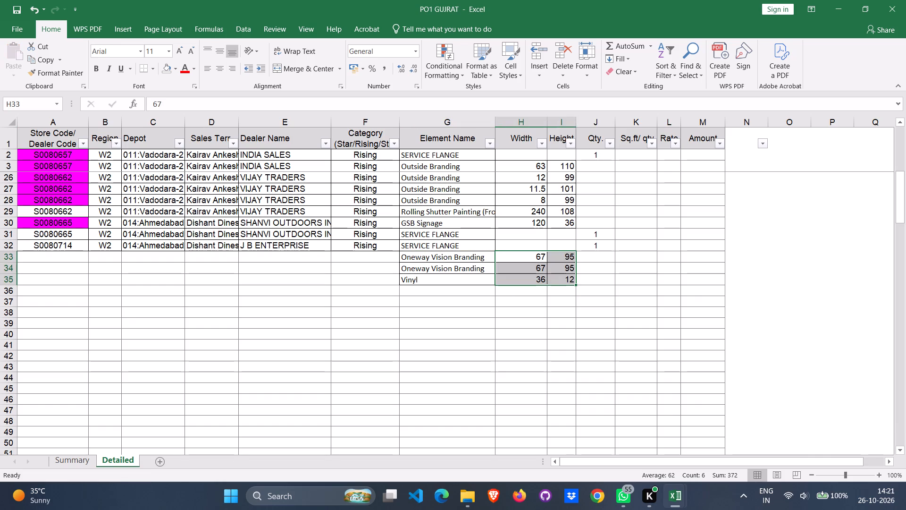
# Copy the J B ENTERPRISE dealer details in A32:F32 of Detailed down through row 35 and save the workbook.
pyautogui.hotkey('alt', 'Tab')
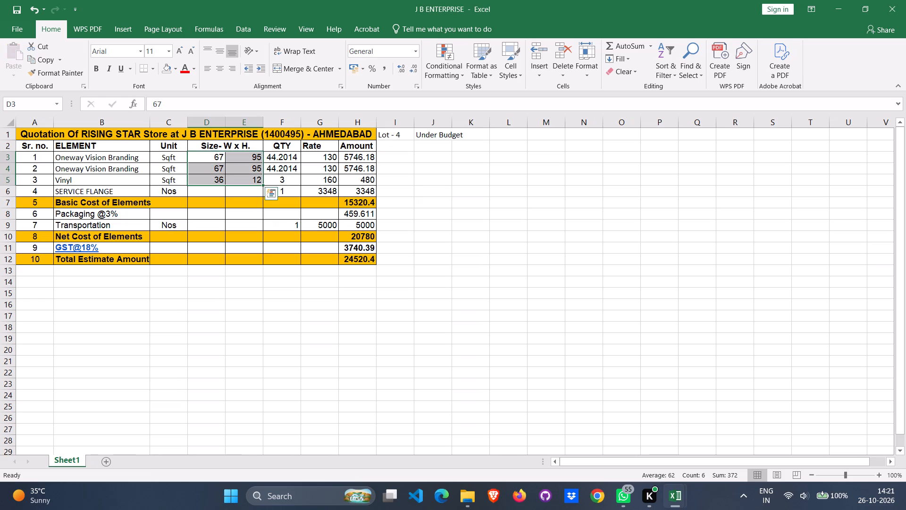
pyautogui.hotkey('alt', 'Tab')
pyautogui.hotkey('alt', 'Tab')
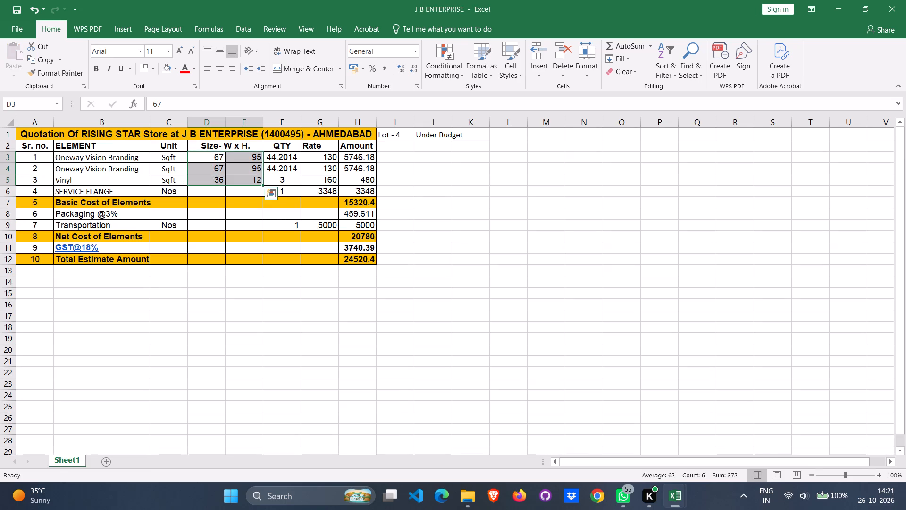
pyautogui.hotkey('alt', 'Tab')
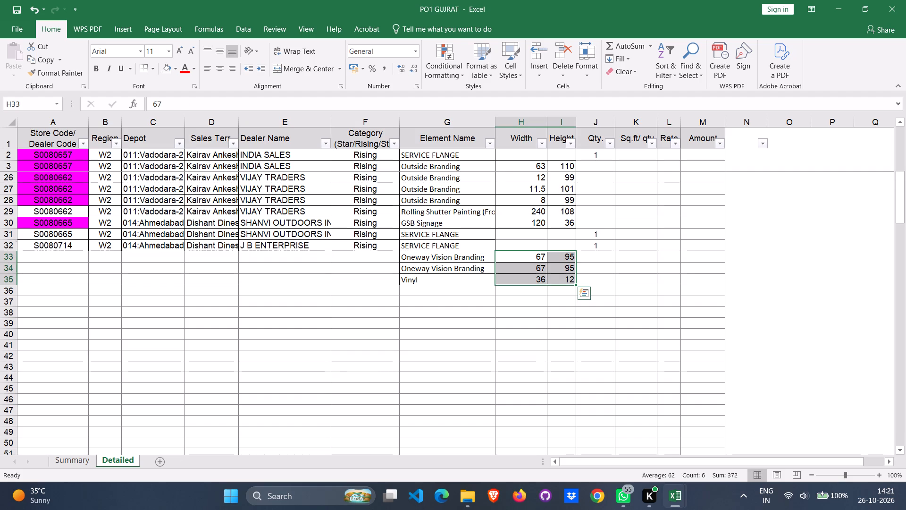
pyautogui.click(50, 247)
pyautogui.hotkey('shift', 'Right')
pyautogui.hotkey('shift', 'Right')
pyautogui.hotkey('shift', 'Right')
pyautogui.hotkey('shift', 'Right')
pyautogui.hotkey('shift', 'Right')
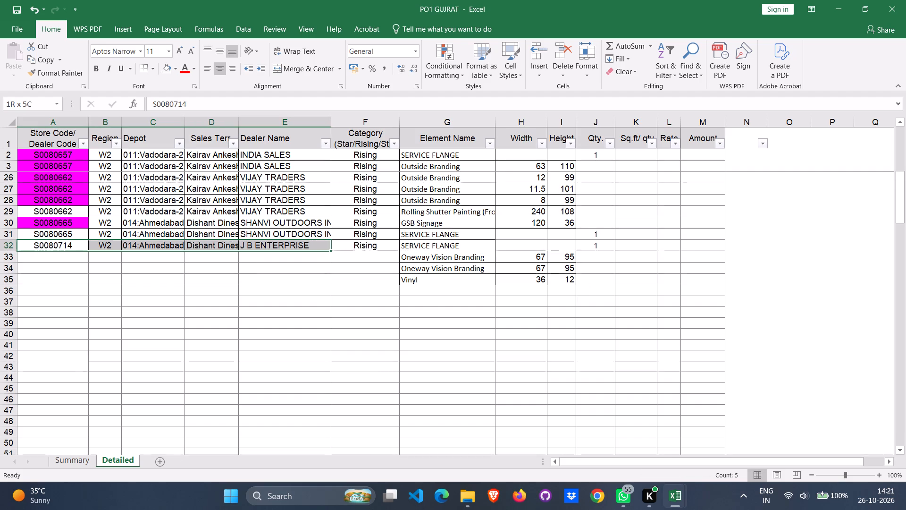
pyautogui.hotkey('ctrl', 'c')
pyautogui.hotkey('shift', 'Down')
pyautogui.hotkey('shift', 'Down')
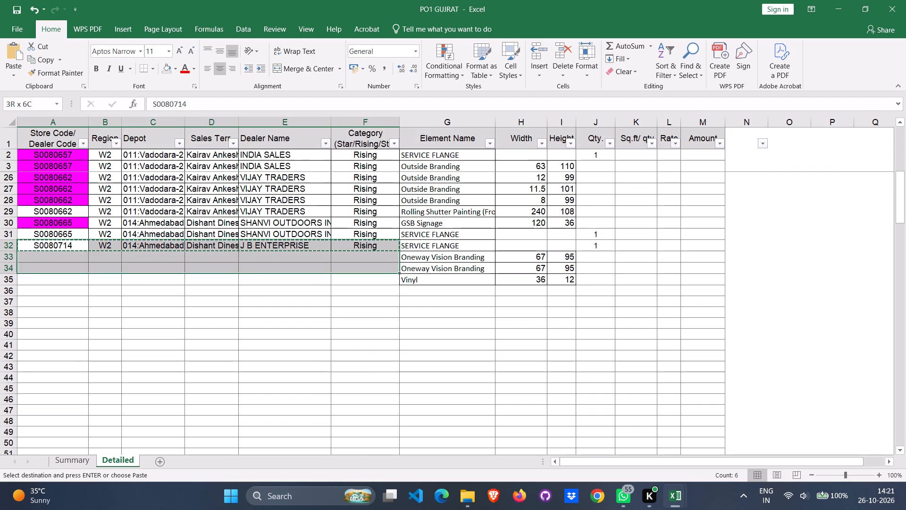
pyautogui.hotkey('shift', 'Down')
pyautogui.hotkey('ctrl', 'v')
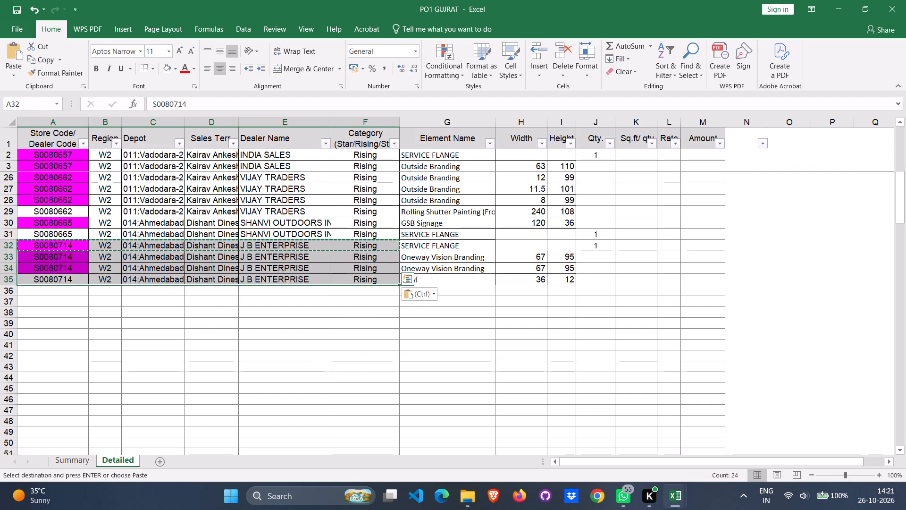
pyautogui.hotkey('ctrl', 's')
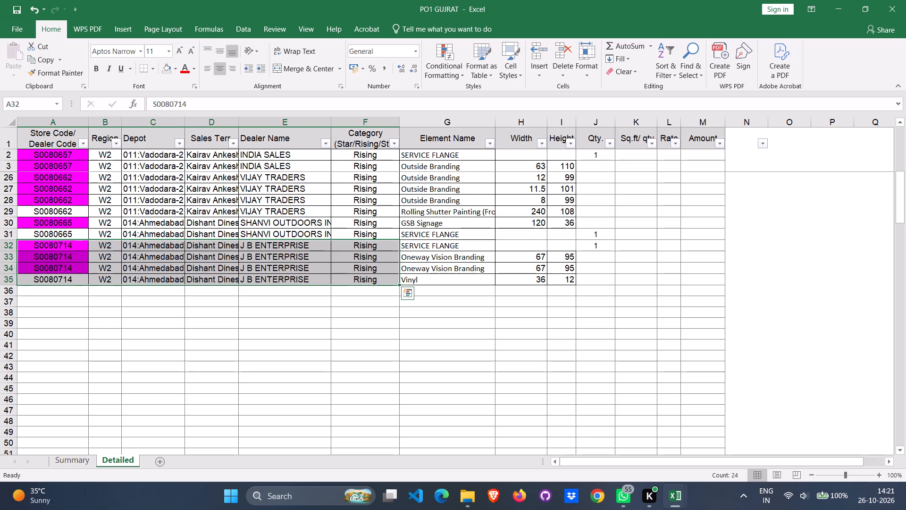
# Copy the SIYARAM TOOLS & H/W details from store code to category in Summary row 15 into A36:F36 of Detailed.
pyautogui.hotkey('alt', 'Tab')
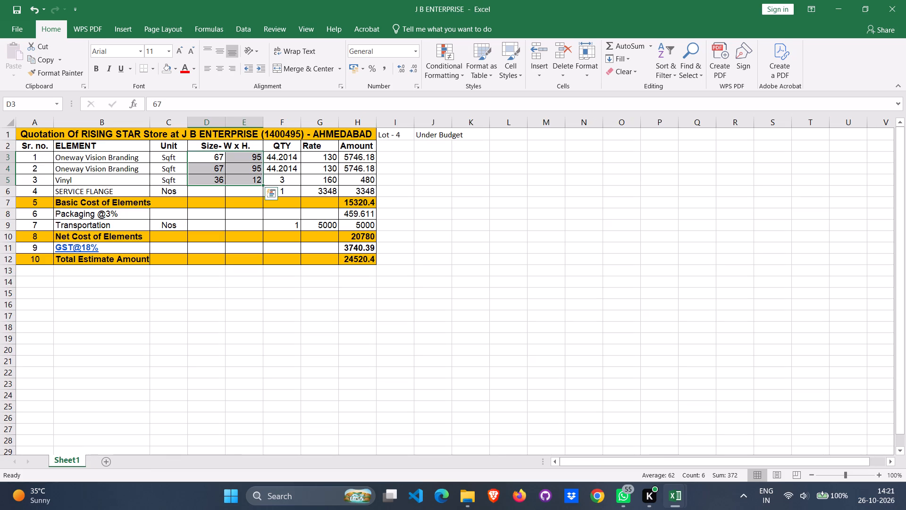
pyautogui.hotkey('alt', 'Tab')
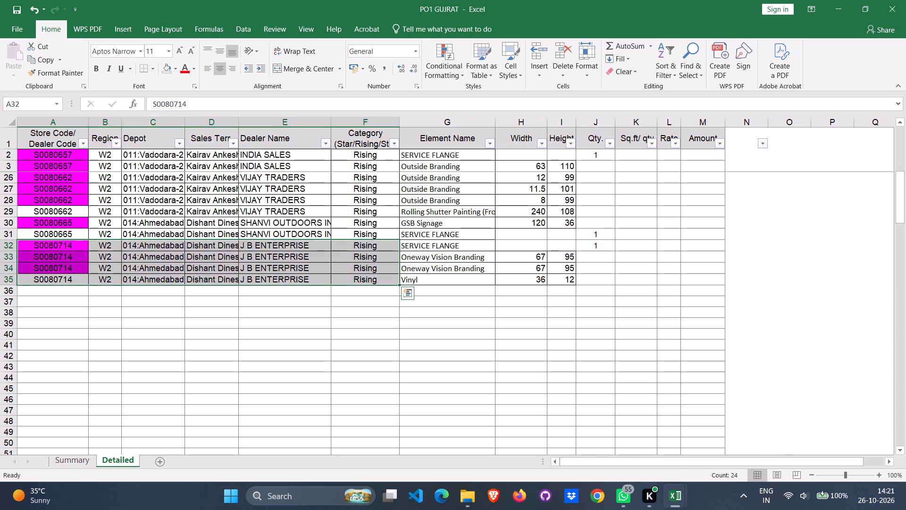
pyautogui.click(73, 293)
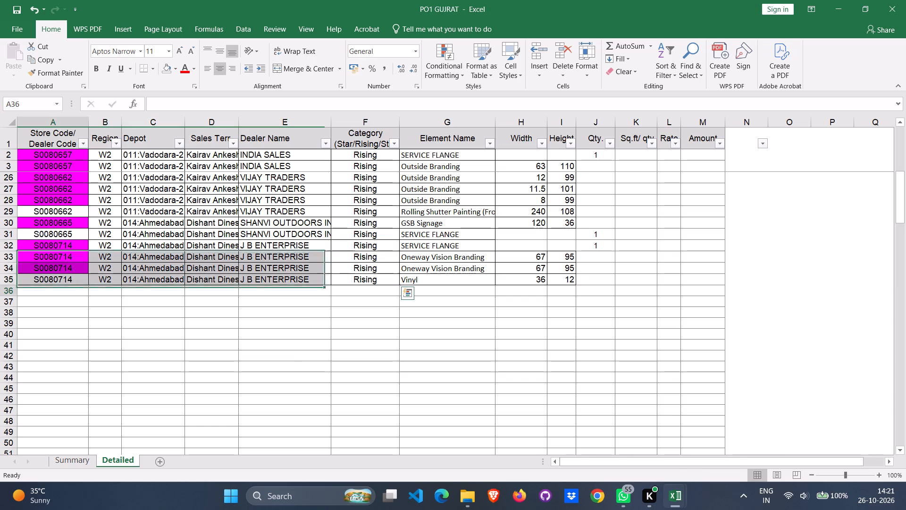
pyautogui.scroll(-6, 217, 321)
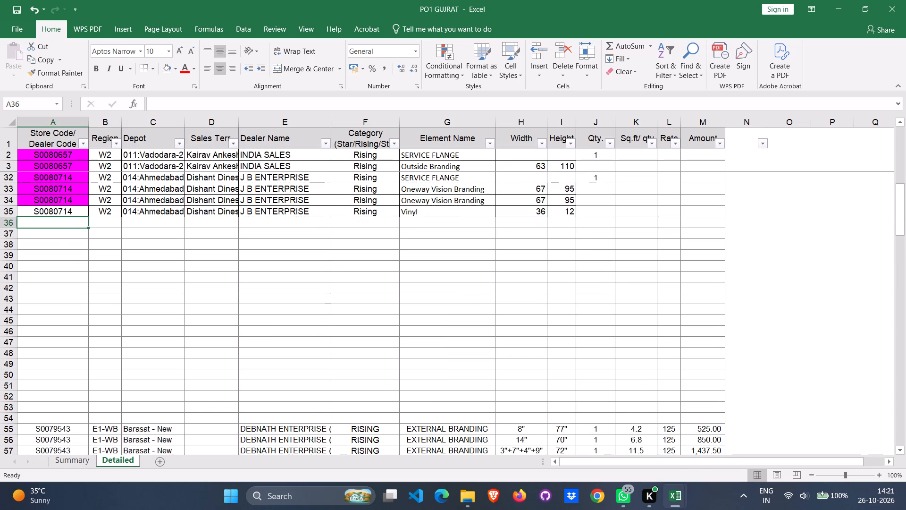
pyautogui.scroll(-2, 217, 321)
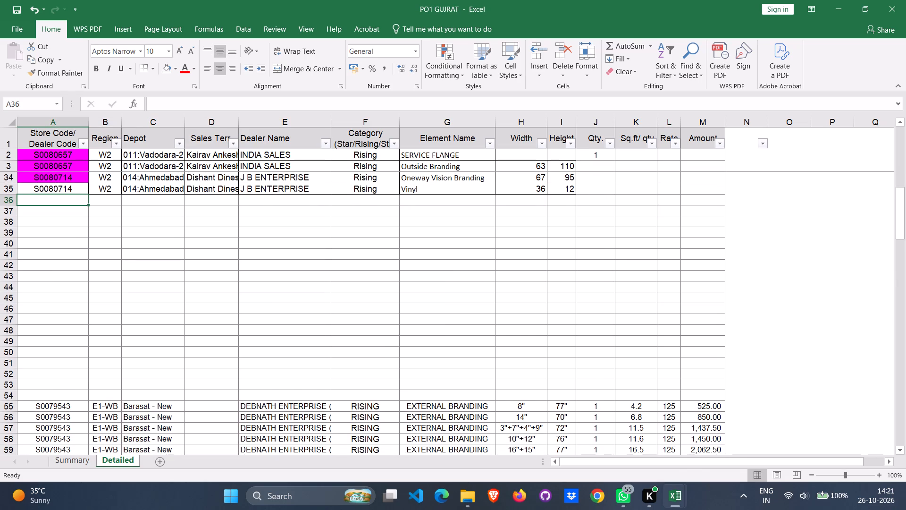
pyautogui.click(75, 456)
pyautogui.scroll(-3, 130, 348)
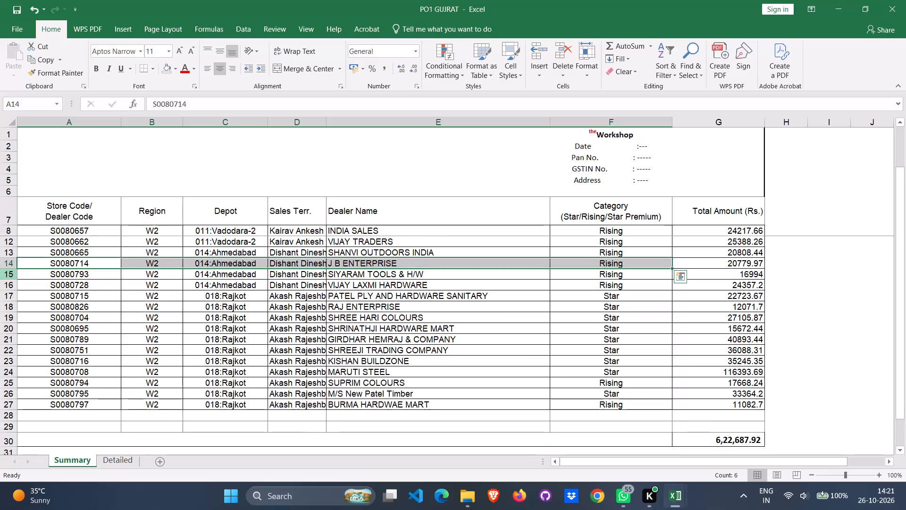
pyautogui.click(9, 275)
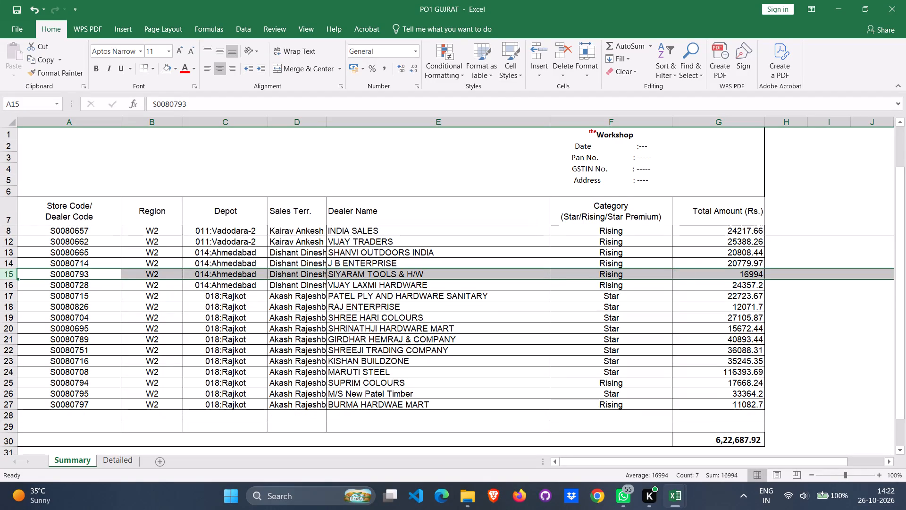
pyautogui.click(64, 275)
pyautogui.hotkey('shift', 'Right')
pyautogui.hotkey('shift', 'Right')
pyautogui.hotkey('shift', 'Right')
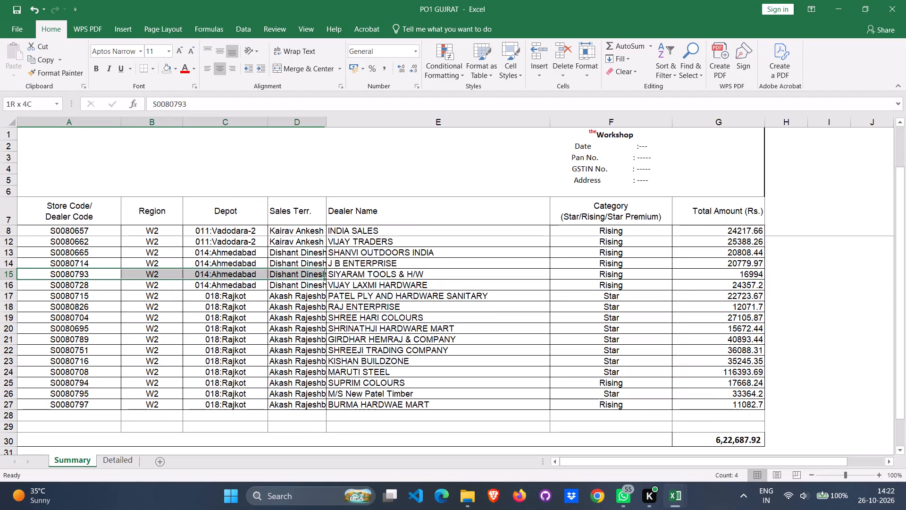
pyautogui.hotkey('shift', 'Right')
pyautogui.hotkey('shift', 'Right')
pyautogui.hotkey('ctrl', 'c')
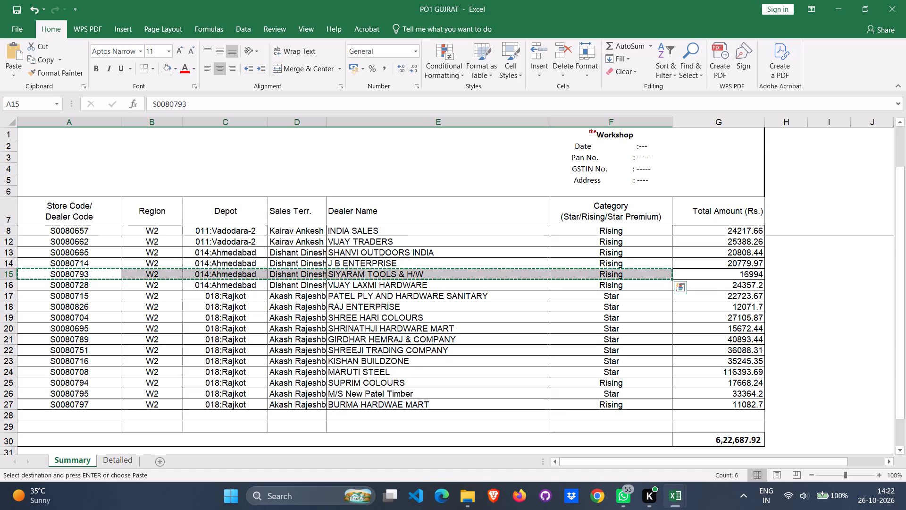
pyautogui.moveTo(122, 455); pyautogui.dragTo(117, 454)
pyautogui.hotkey('ctrl', 'v')
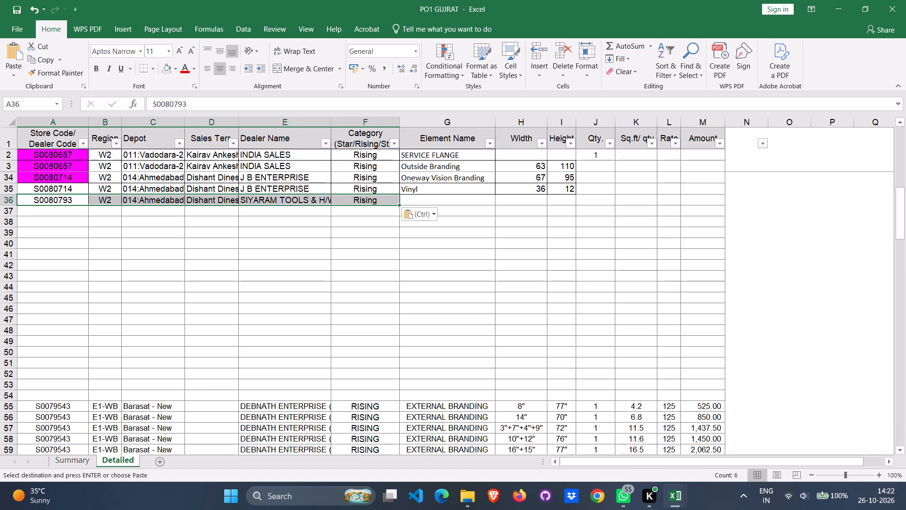
# Close the J B ENTERPRISE quotation and open SIYARAM PAINTS & INTERIOR HUB by searching the SEPARATAION ESTIMATE folder for SIYARAM.
pyautogui.hotkey('alt', 'Tab')
pyautogui.click(884, 10)
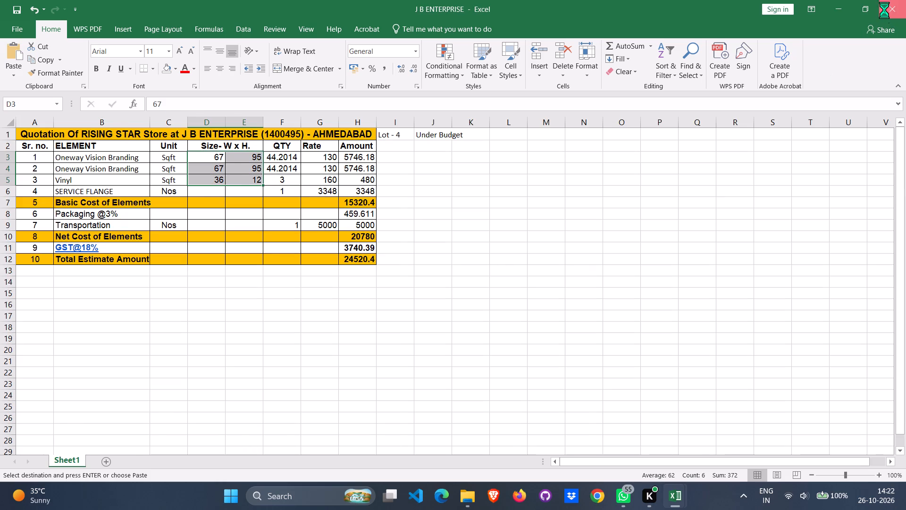
pyautogui.hotkey('alt', 'Tab')
pyautogui.click(864, 38)
pyautogui.write('SIYARAM')
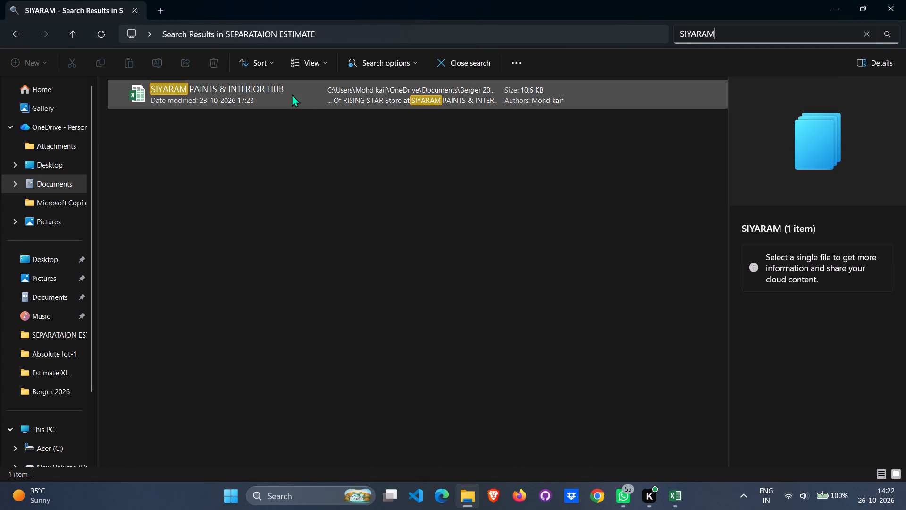
pyautogui.hotkey('alt', 'Tab')
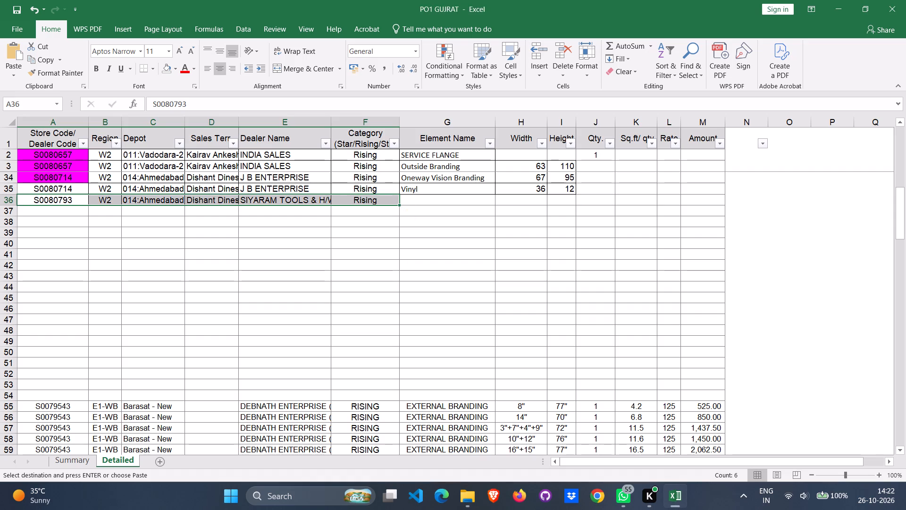
pyautogui.click(72, 464)
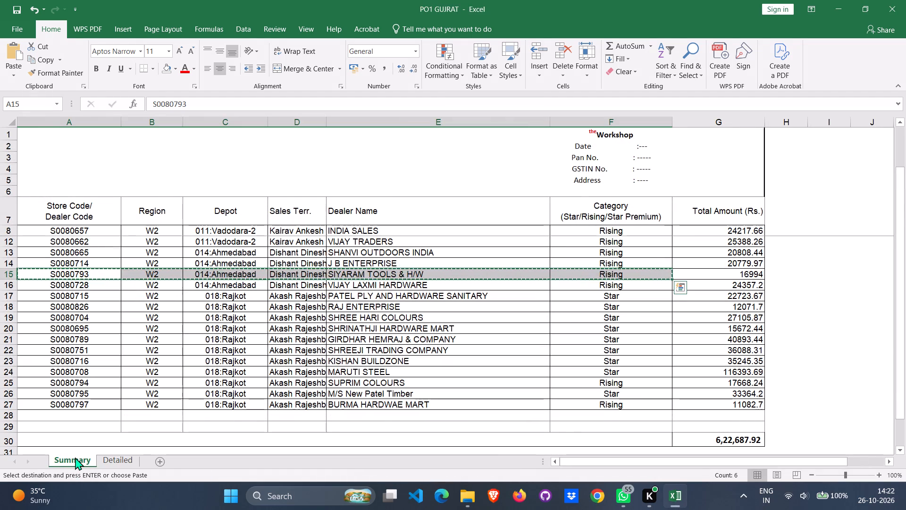
pyautogui.click(117, 458)
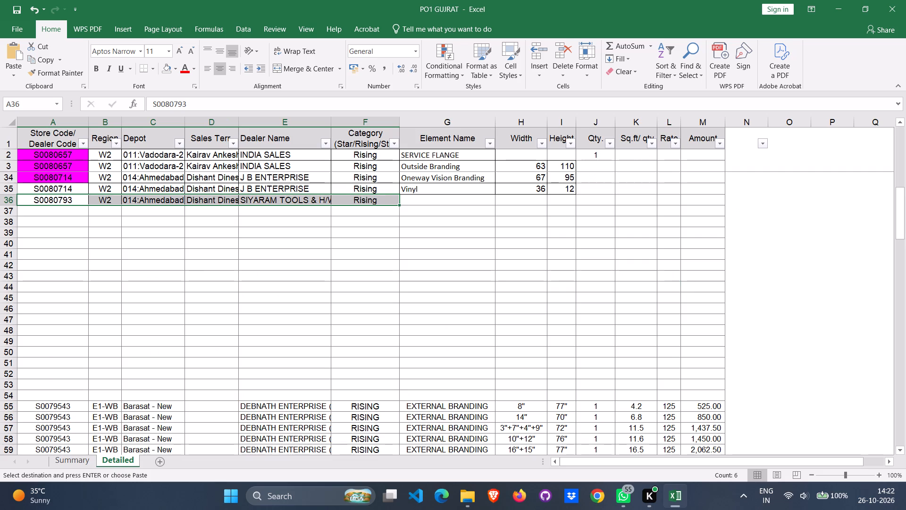
pyautogui.click(67, 460)
pyautogui.click(120, 461)
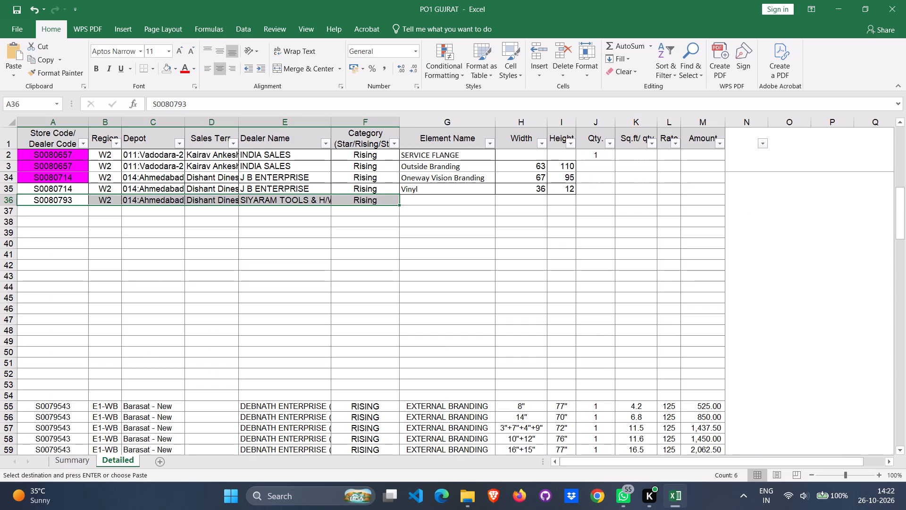
pyautogui.hotkey('alt', 'Tab')
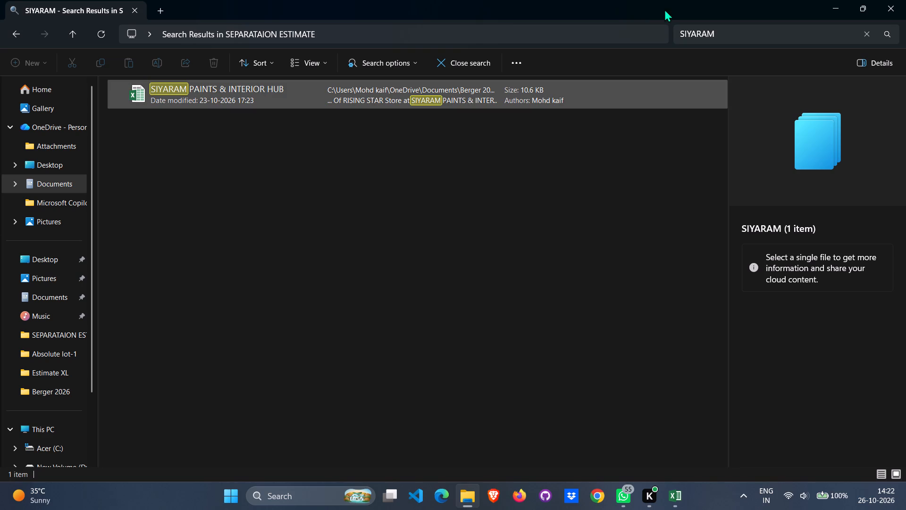
pyautogui.doubleClick(286, 90)
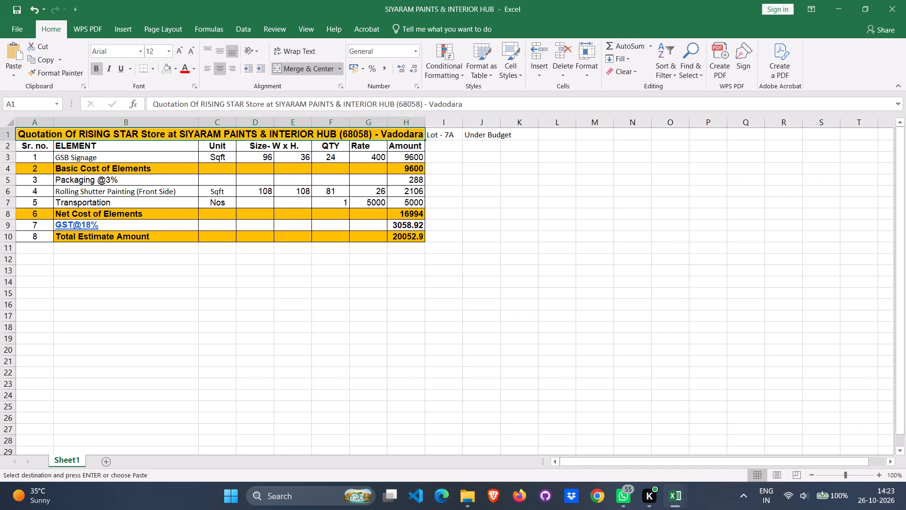
# Check the SIYARAM quotation against the SIYARAM TOOLS & H/W row in Summary and copy its GSB Signage element into G36 of Detailed.
pyautogui.hotkey('alt', 'Tab')
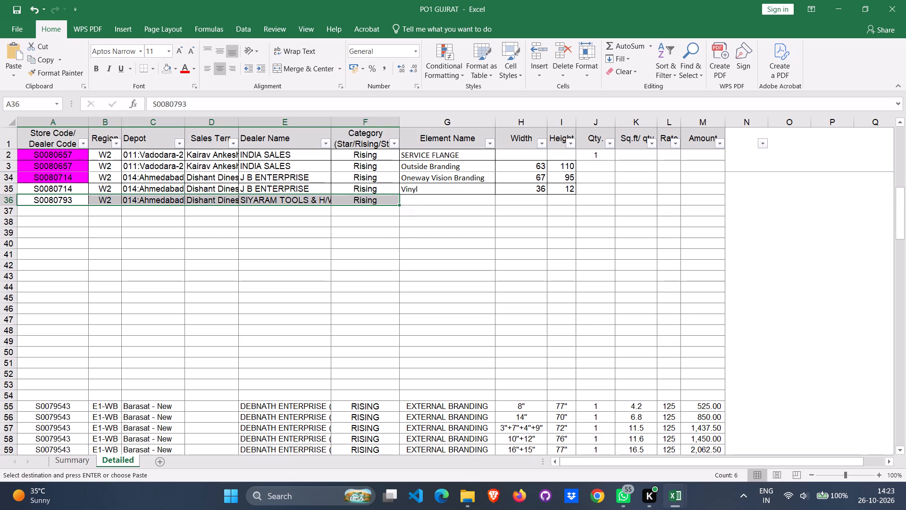
pyautogui.click(65, 456)
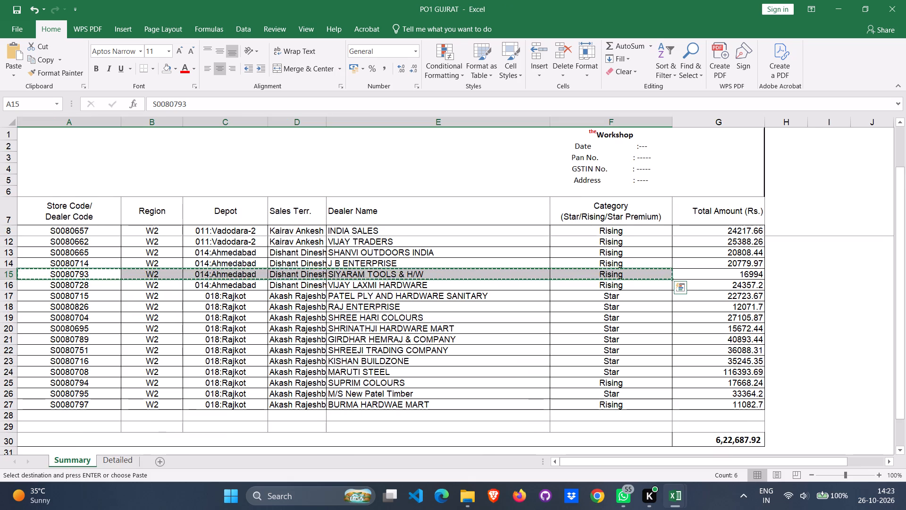
pyautogui.hotkey('alt', 'Tab')
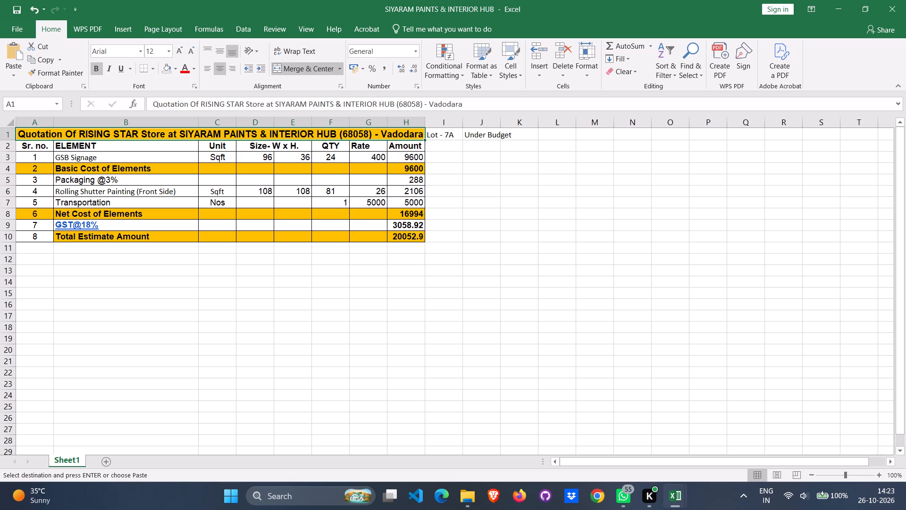
pyautogui.hotkey('alt', 'Tab')
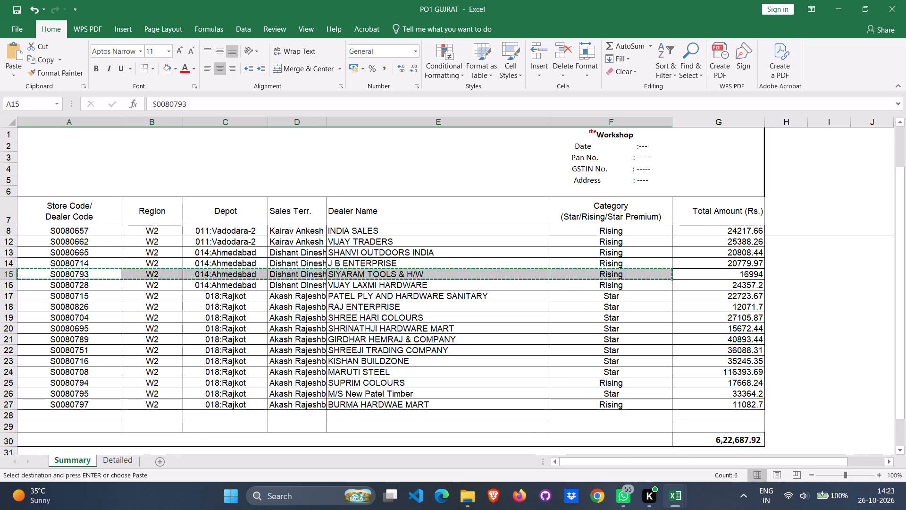
pyautogui.hotkey('alt', 'Tab')
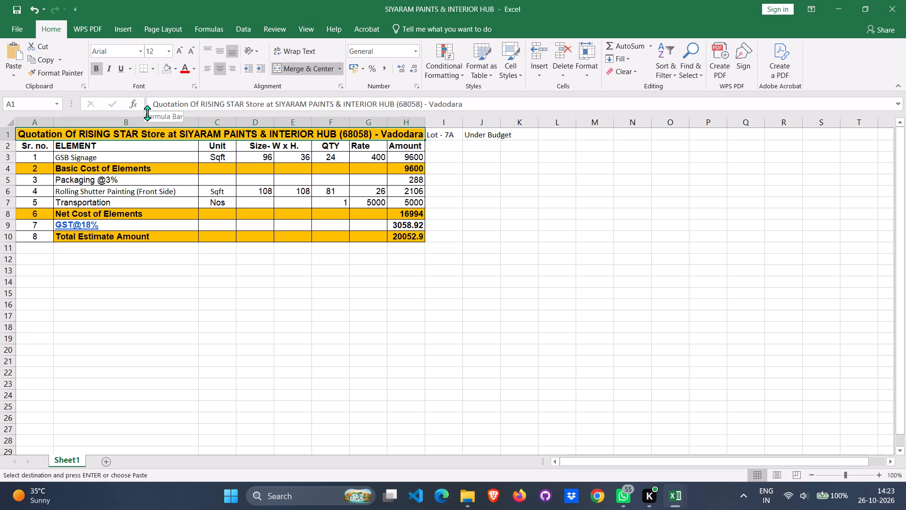
pyautogui.click(129, 159)
pyautogui.hotkey('ctrl', 'c')
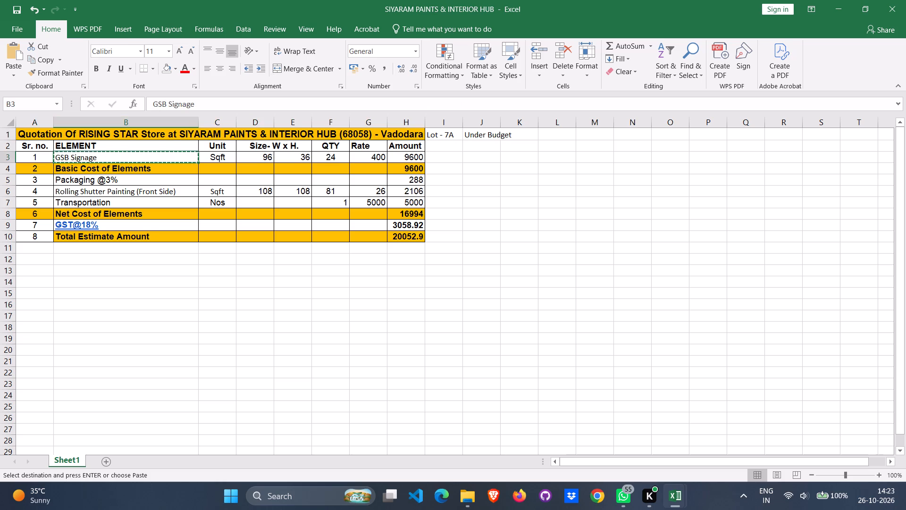
pyautogui.hotkey('alt', 'Tab')
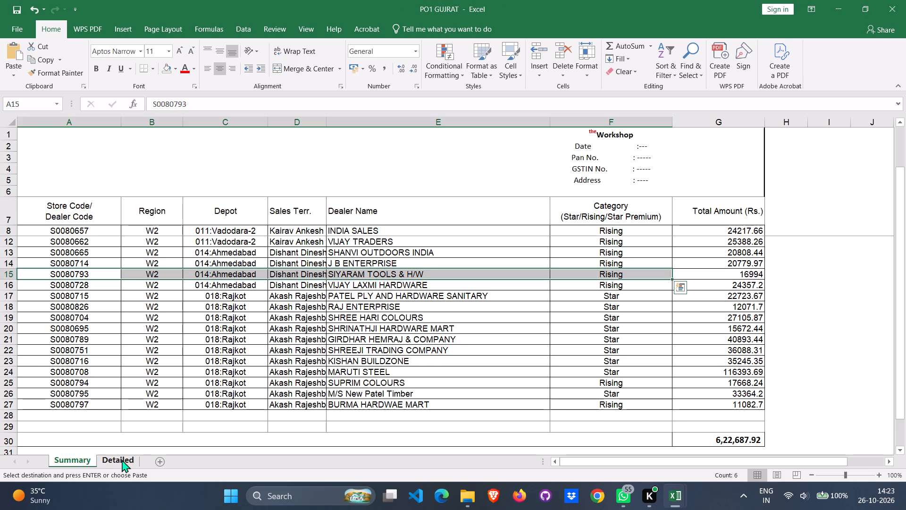
pyautogui.click(110, 458)
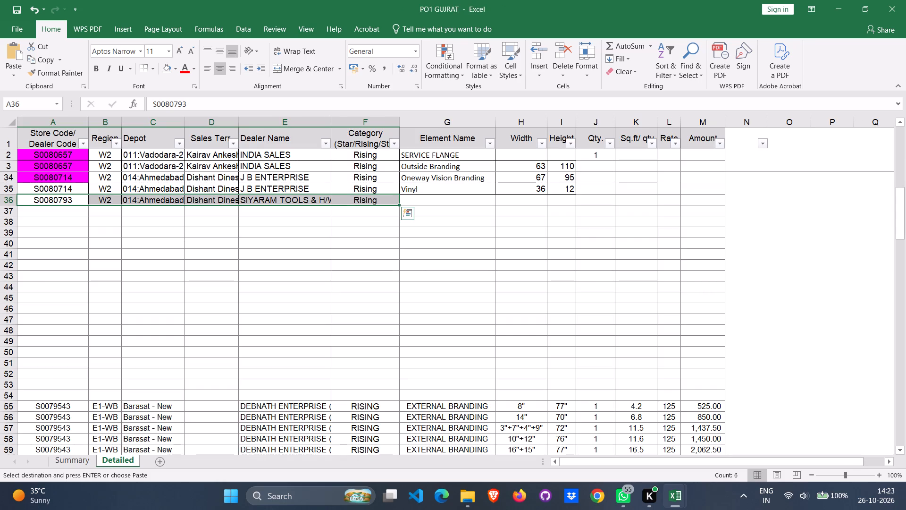
pyautogui.click(436, 203)
pyautogui.hotkey('ctrl', 'v')
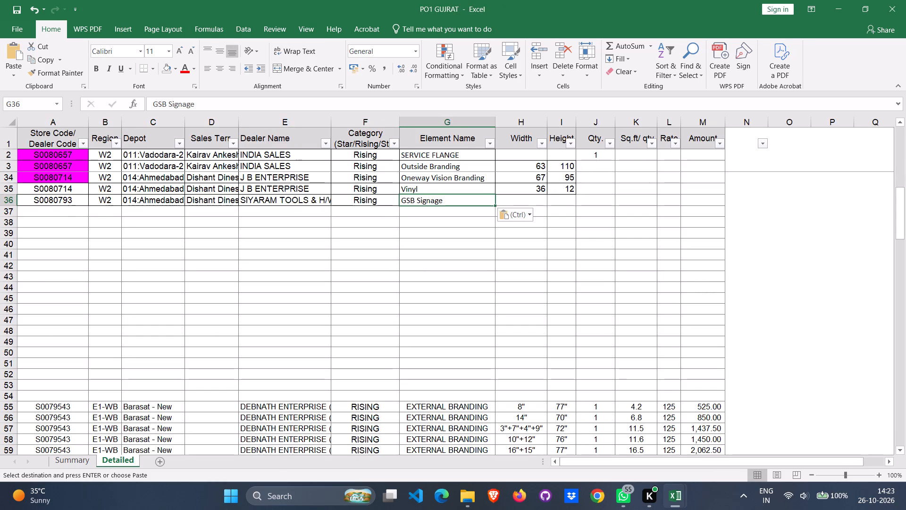
# Copy the GSB Signage size, 96 by 36, from the SIYARAM quotation into H36:I36 of Detailed and save the workbook.
pyautogui.hotkey('alt', 'Tab')
pyautogui.click(256, 157)
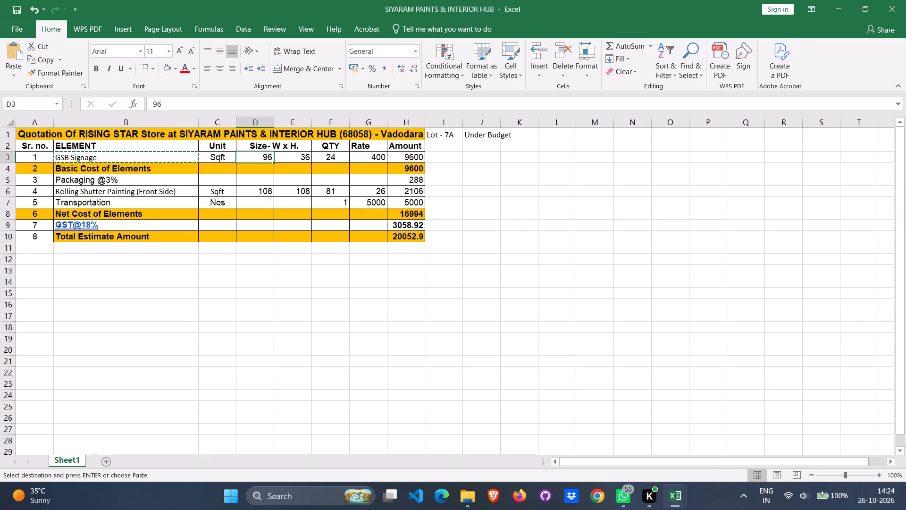
pyautogui.hotkey('shift', 'Right')
pyautogui.hotkey('ctrl', 'c')
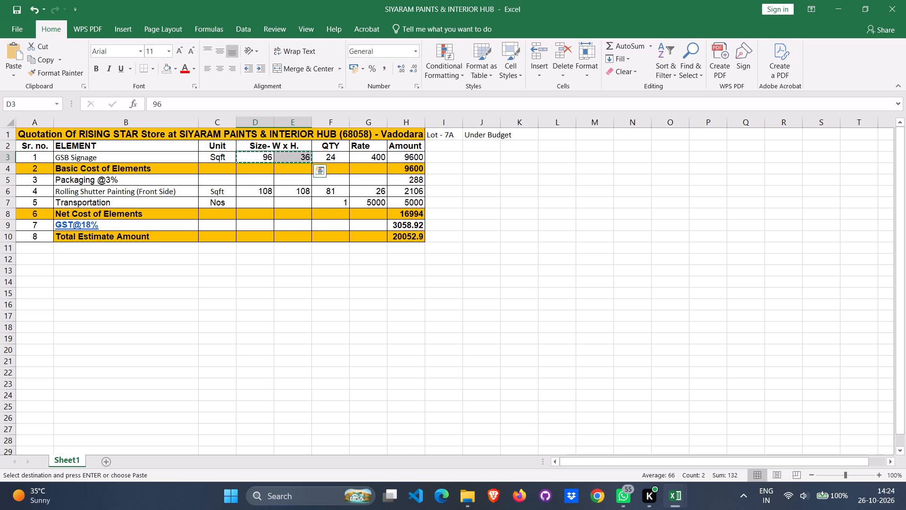
pyautogui.hotkey('alt', 'Tab')
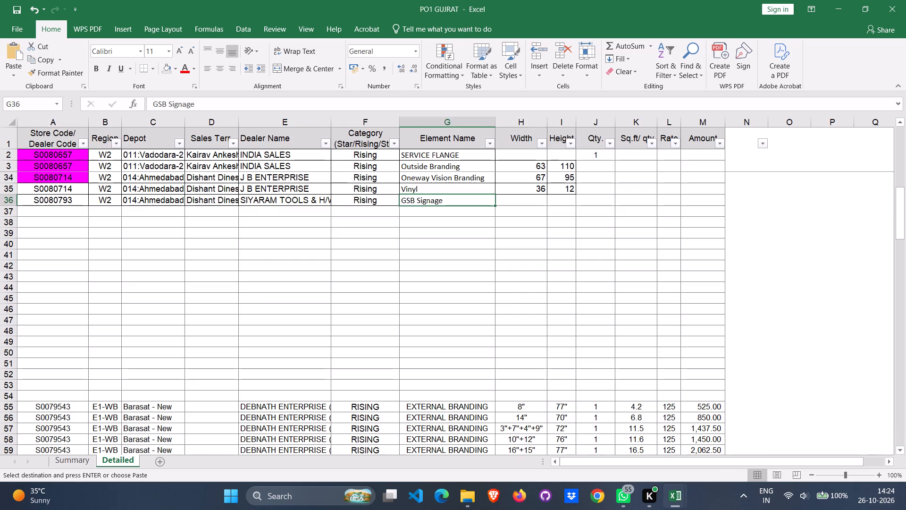
pyautogui.click(529, 201)
pyautogui.hotkey('ctrl', 'v')
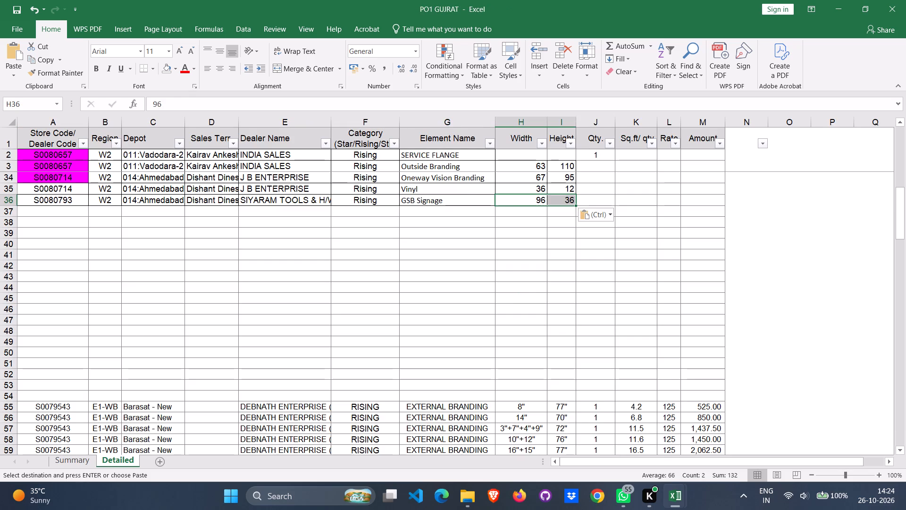
pyautogui.hotkey('ctrl', 's')
# Copy the Rolling Shutter Painting (Front Side) element and its 108 by 108 size into G37:I37 of Detailed and save.
pyautogui.hotkey('alt', 'Tab')
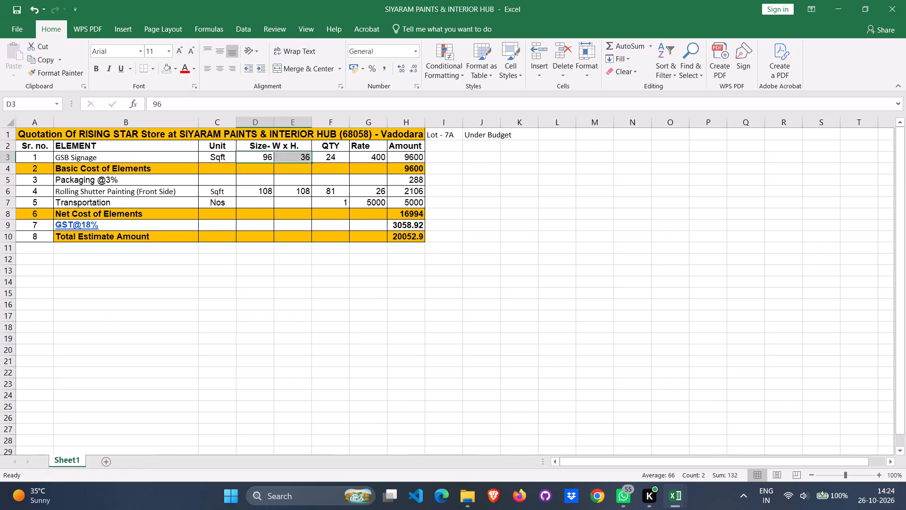
pyautogui.click(134, 193)
pyautogui.hotkey('ctrl', 'c')
pyautogui.hotkey('alt', 'Tab')
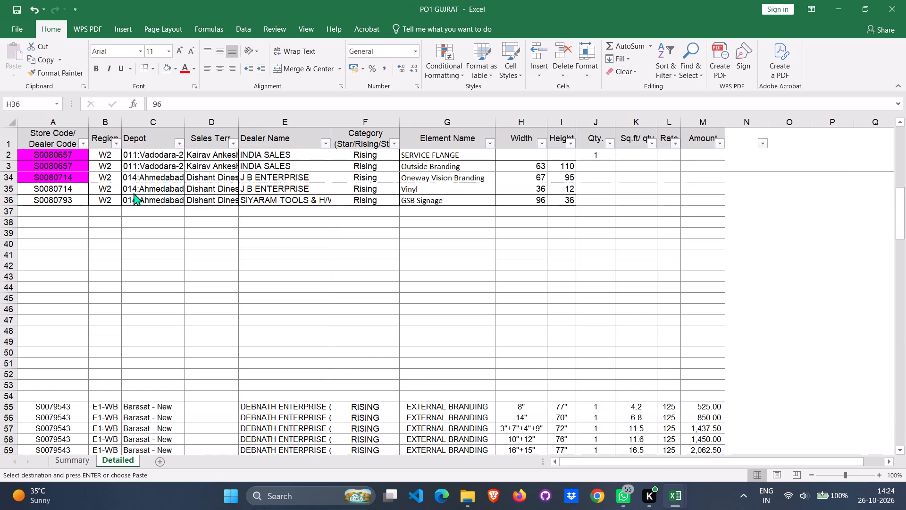
pyautogui.click(423, 212)
pyautogui.hotkey('ctrl', 'v')
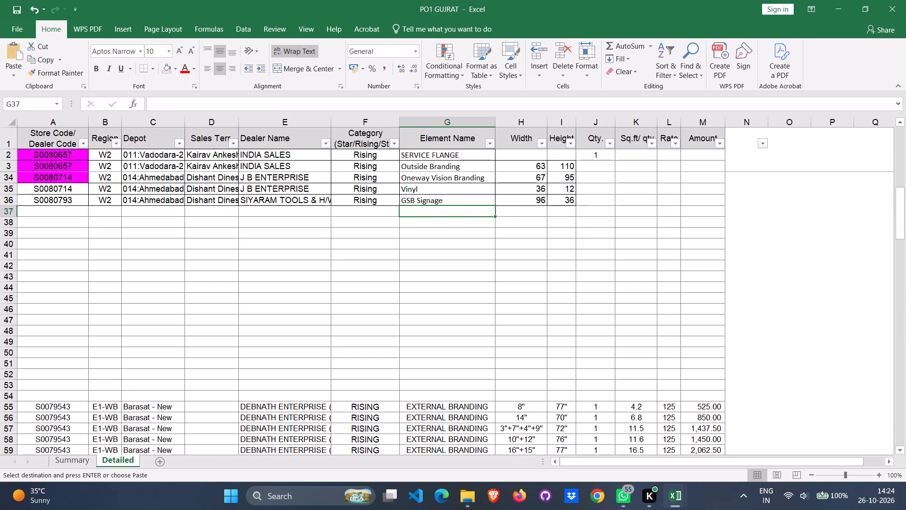
pyautogui.click(528, 214)
pyautogui.hotkey('alt', 'Tab')
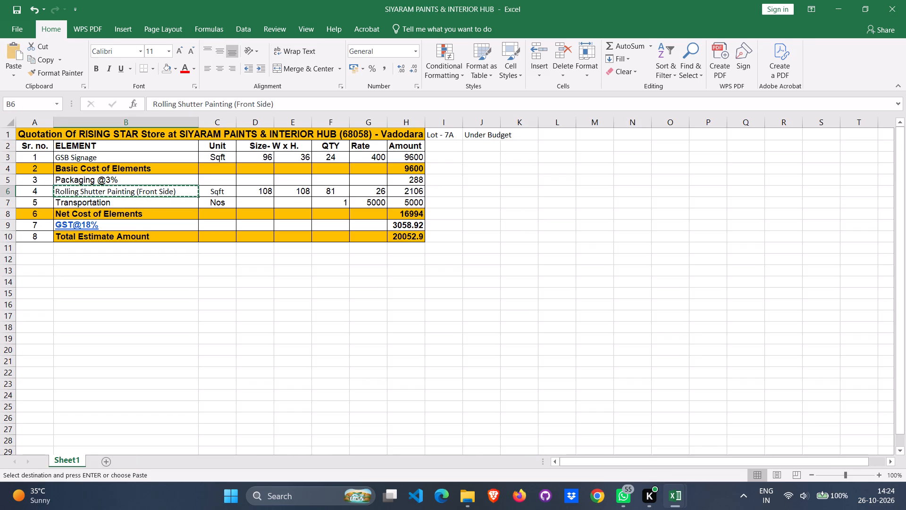
pyautogui.click(250, 195)
pyautogui.hotkey('shift', 'Right')
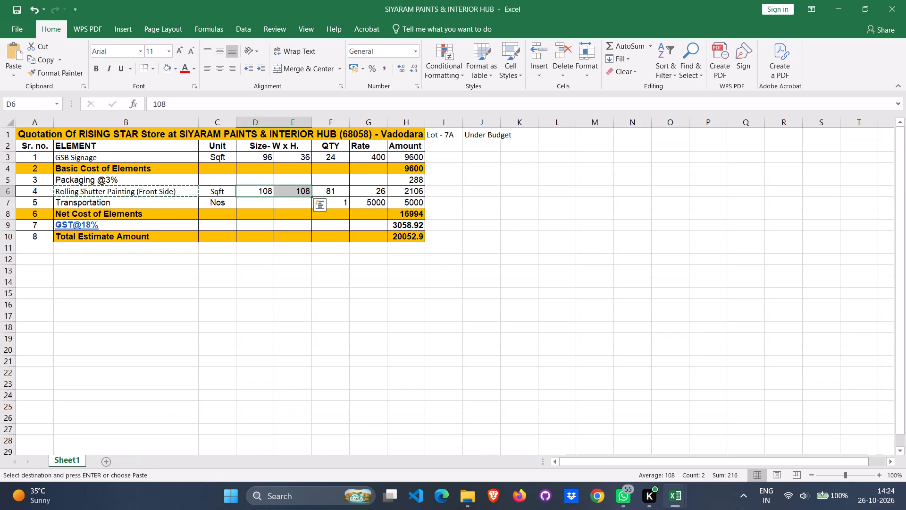
pyautogui.hotkey('ctrl', 'c')
pyautogui.hotkey('alt', 'Tab')
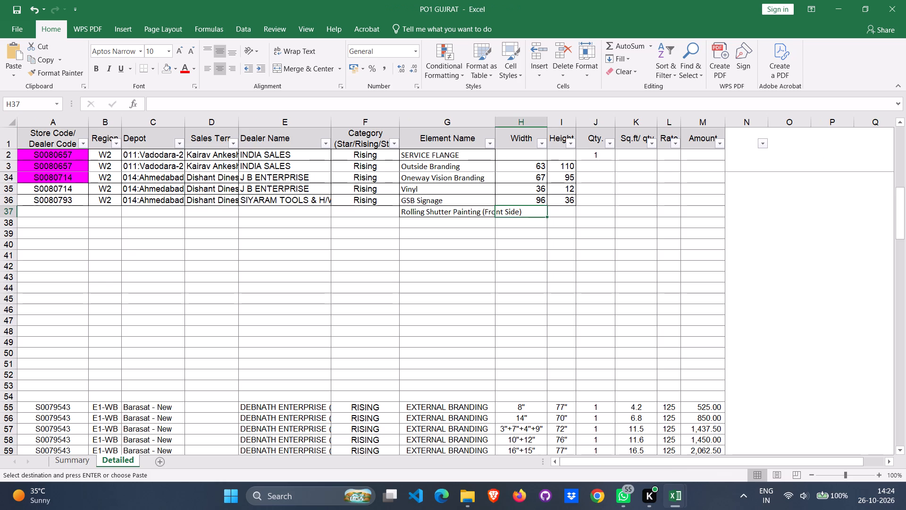
pyautogui.hotkey('ctrl', 'v')
pyautogui.hotkey('ctrl', 's')
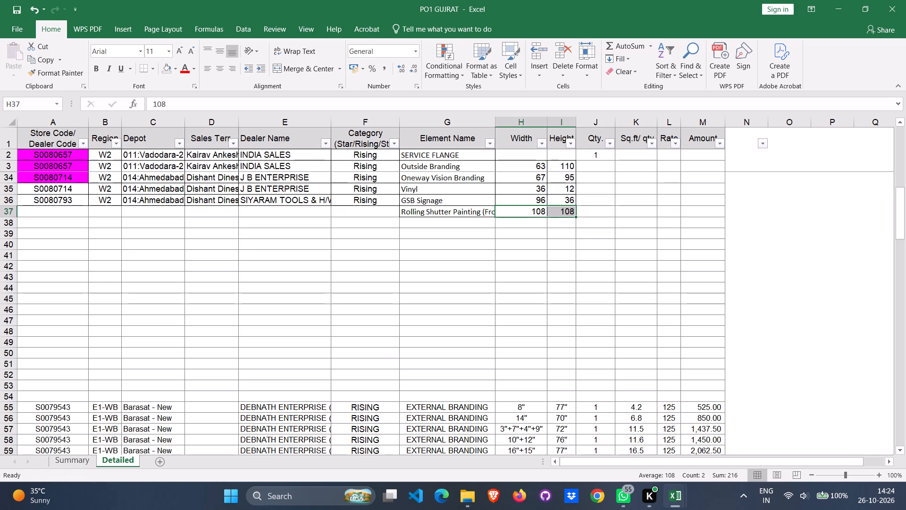
# Copy the SIYARAM TOOLS & H/W dealer details in A36:F36 of Detailed down through row 37 and save the workbook.
pyautogui.click(52, 199)
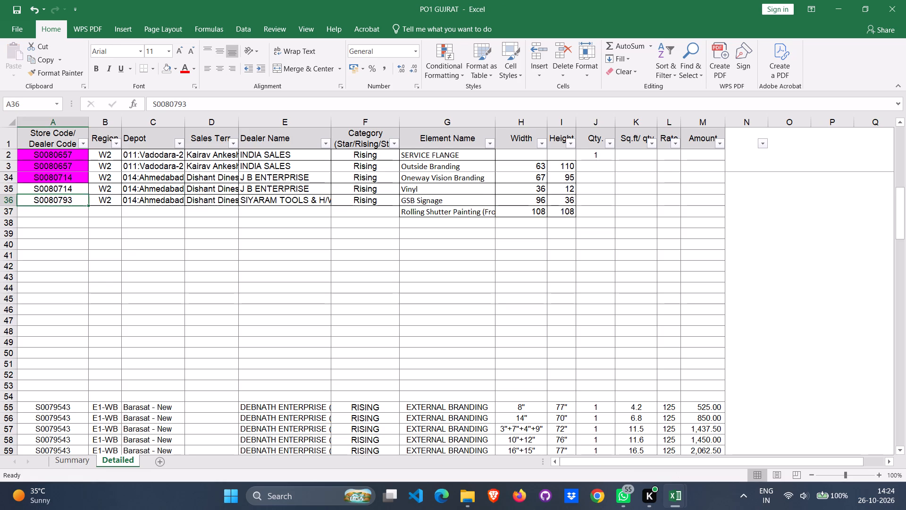
pyautogui.hotkey('shift', 'Right')
pyautogui.hotkey('shift', 'Right')
pyautogui.hotkey('shift', 'Right')
pyautogui.hotkey('shift', 'Right')
pyautogui.hotkey('shift', 'Right')
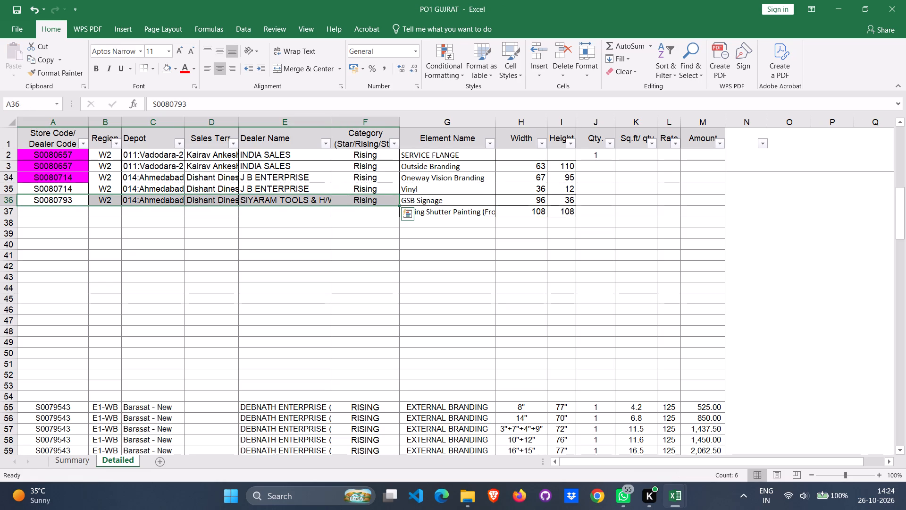
pyautogui.hotkey('ctrl', 'c')
pyautogui.hotkey('shift', 'Down')
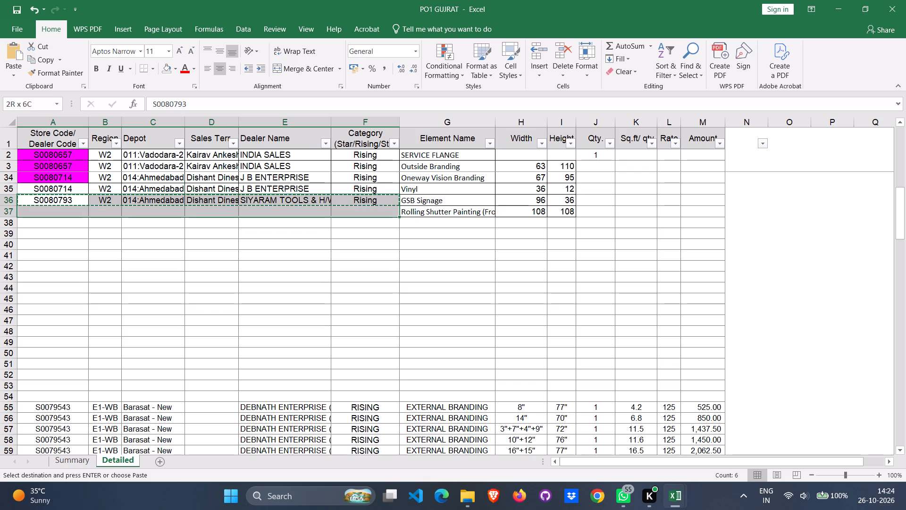
pyautogui.hotkey('ctrl', 'v')
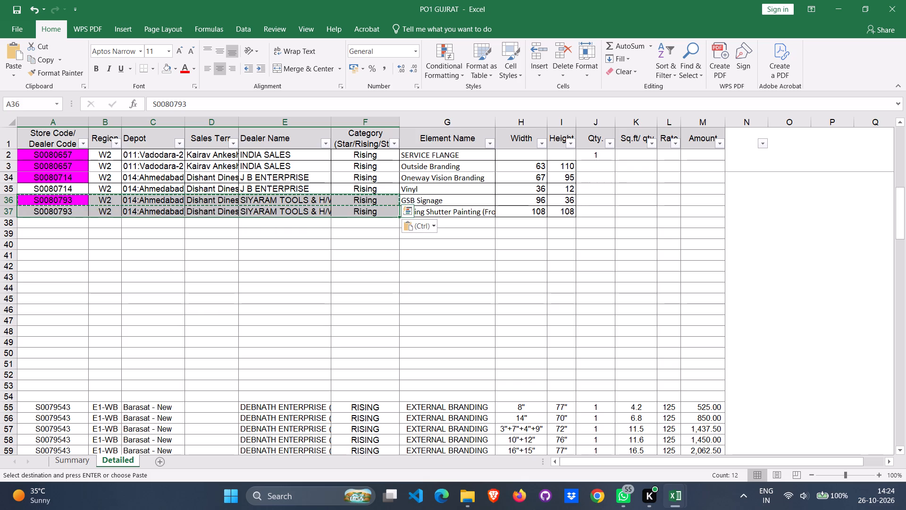
pyautogui.hotkey('ctrl', 's')
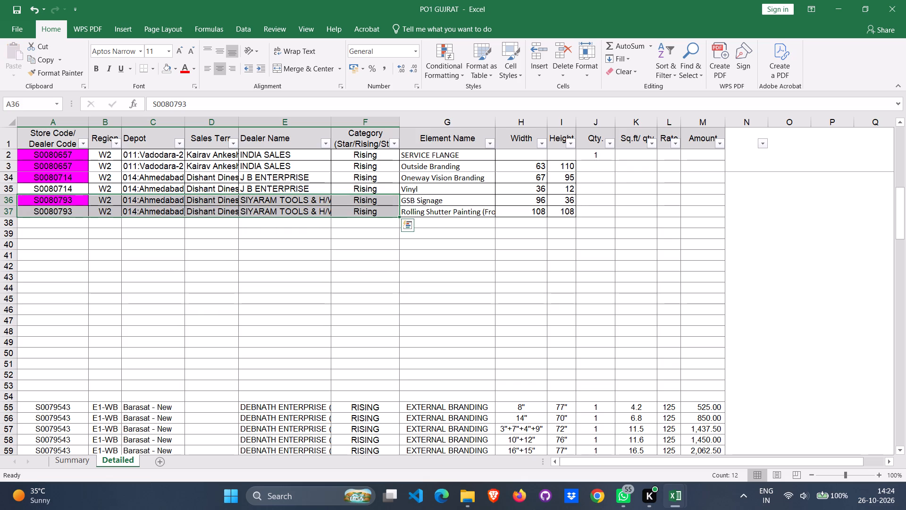
# Recheck the SIYARAM quotation against the Detailed rows and close the quotation.
pyautogui.hotkey('alt', 'Tab')
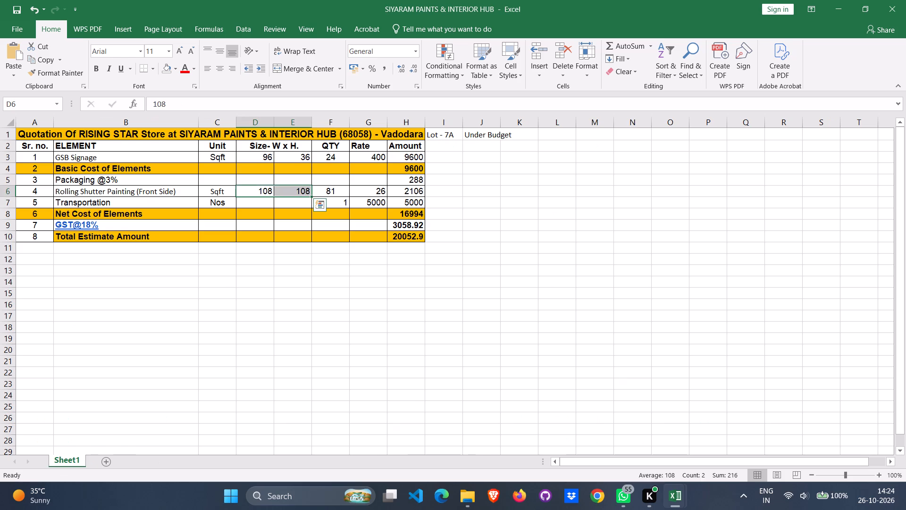
pyautogui.hotkey('alt', 'Tab')
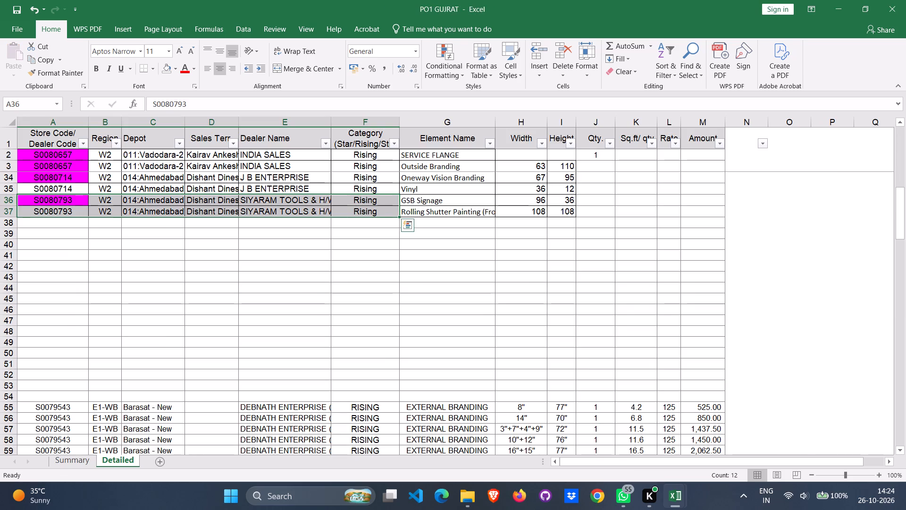
pyautogui.hotkey('alt', 'Tab')
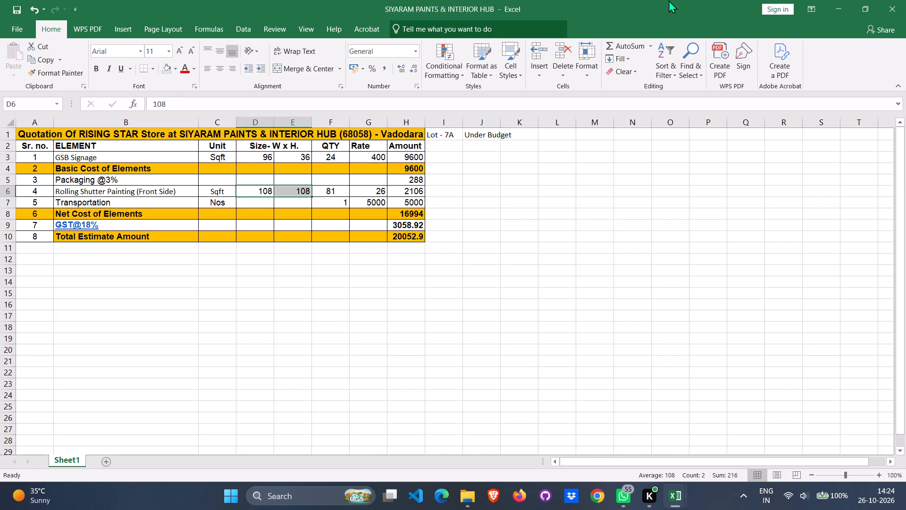
pyautogui.click(904, 3)
# Copy the VIJAY LAXMI HARDWARE details from store code to category in Summary row 16 into A38:F38 of Detailed.
pyautogui.hotkey('alt', 'Tab')
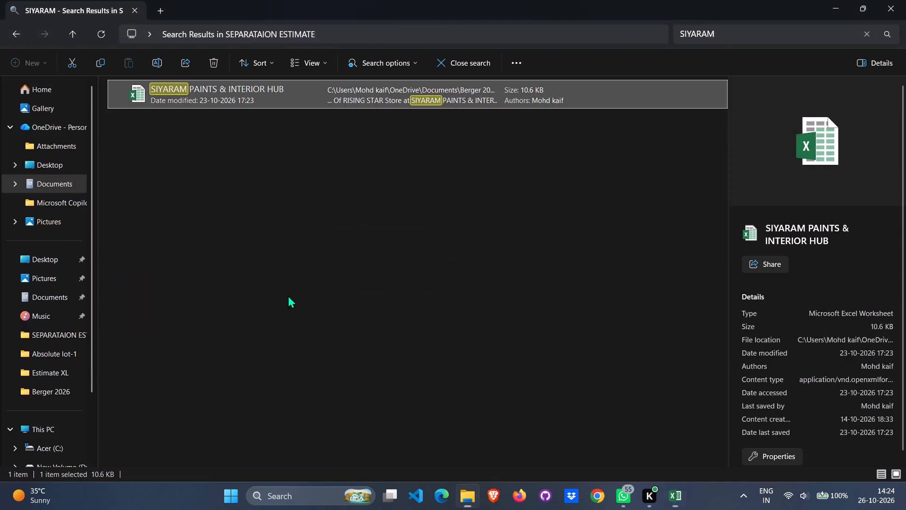
pyautogui.hotkey('alt', 'Tab')
pyautogui.click(72, 460)
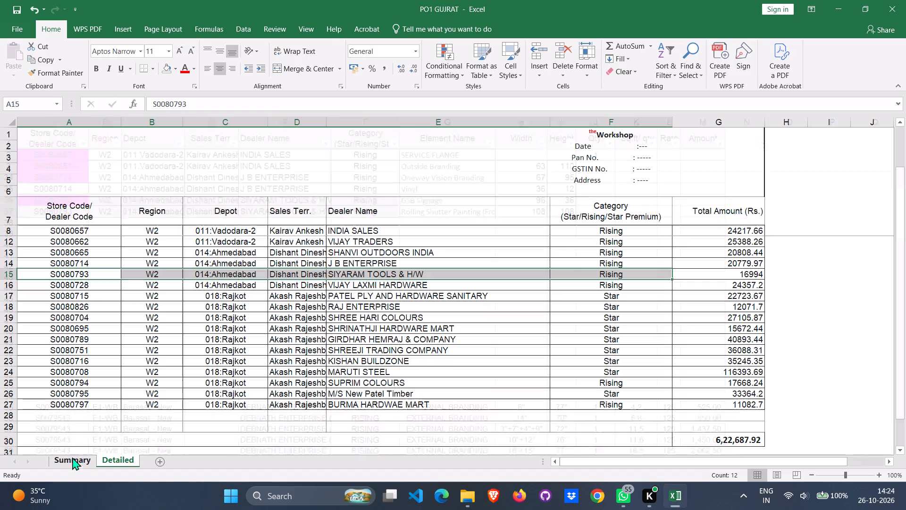
pyautogui.click(9, 286)
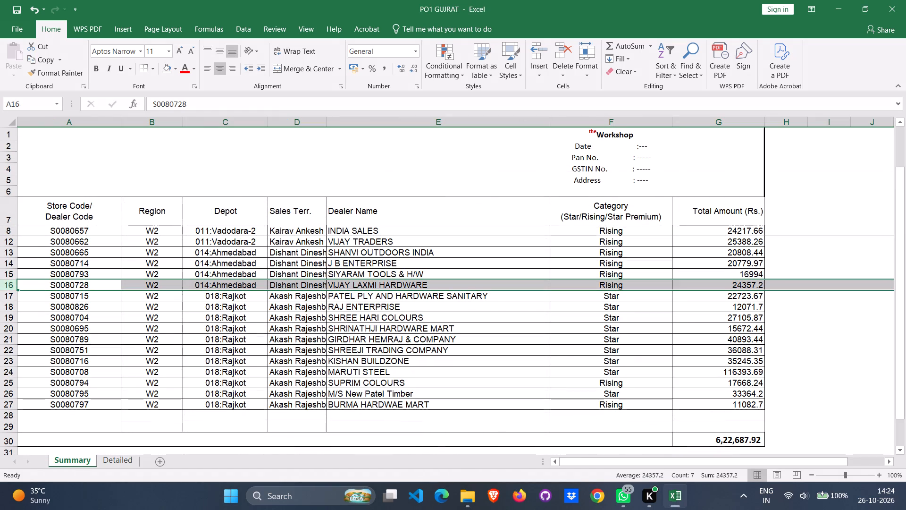
pyautogui.click(42, 284)
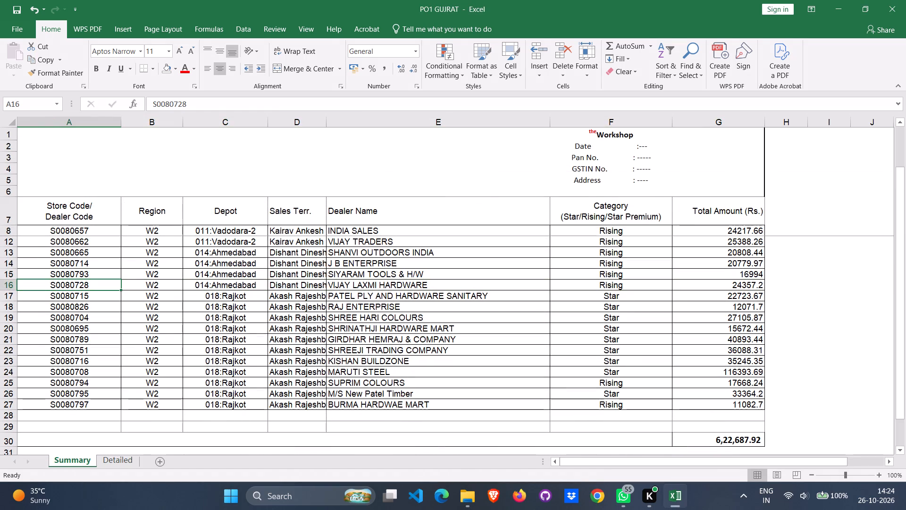
pyautogui.hotkey('shift', 'Right')
pyautogui.hotkey('shift', 'Right')
pyautogui.hotkey('shift', 'Right')
pyautogui.hotkey('shift', 'Right')
pyautogui.hotkey('shift', 'Right')
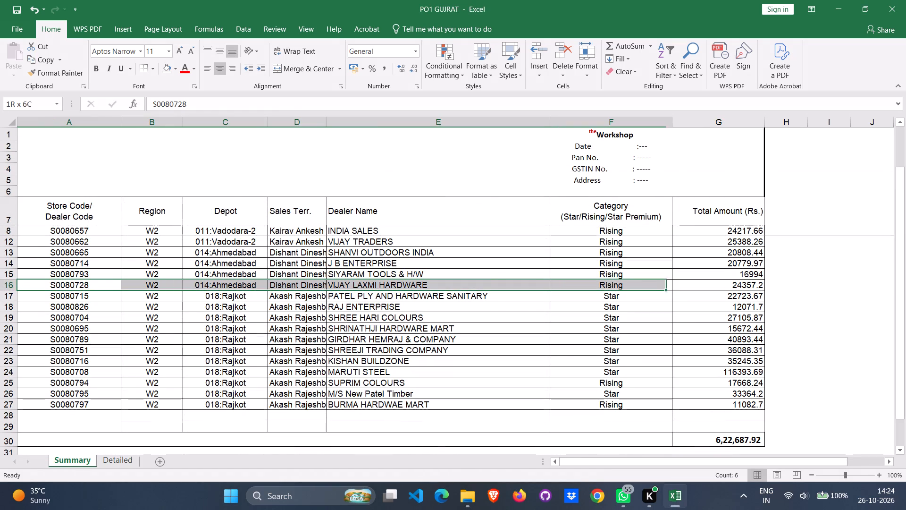
pyautogui.hotkey('ctrl', 'c')
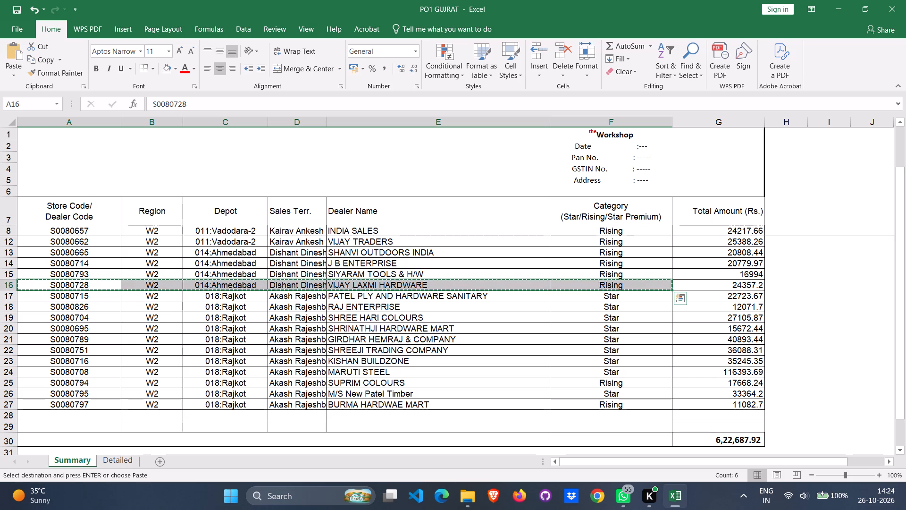
pyautogui.click(118, 458)
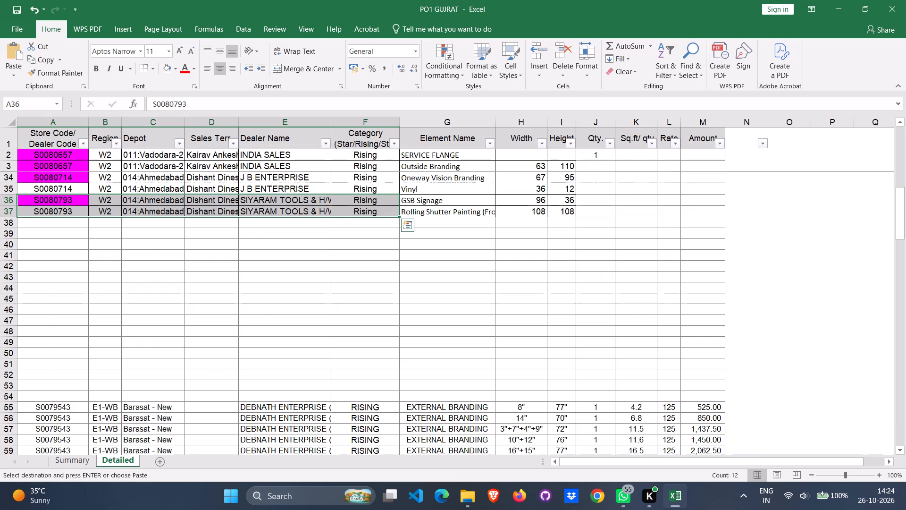
pyautogui.click(54, 223)
pyautogui.hotkey('ctrl', 'v')
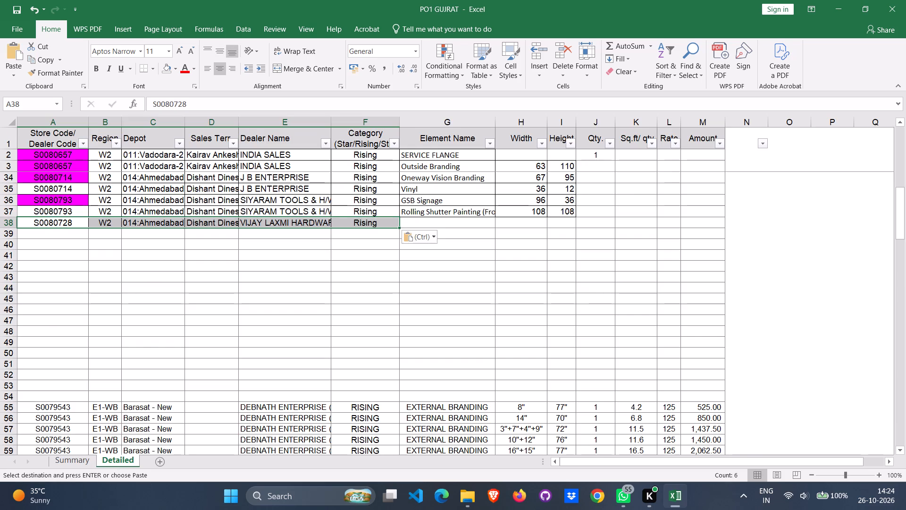
# Open the VIJAY LAXMI HARDWARE quotation by searching the SEPARATAION ESTIMATE folder for VIJAY.
pyautogui.click(438, 227)
pyautogui.hotkey('alt', 'Tab')
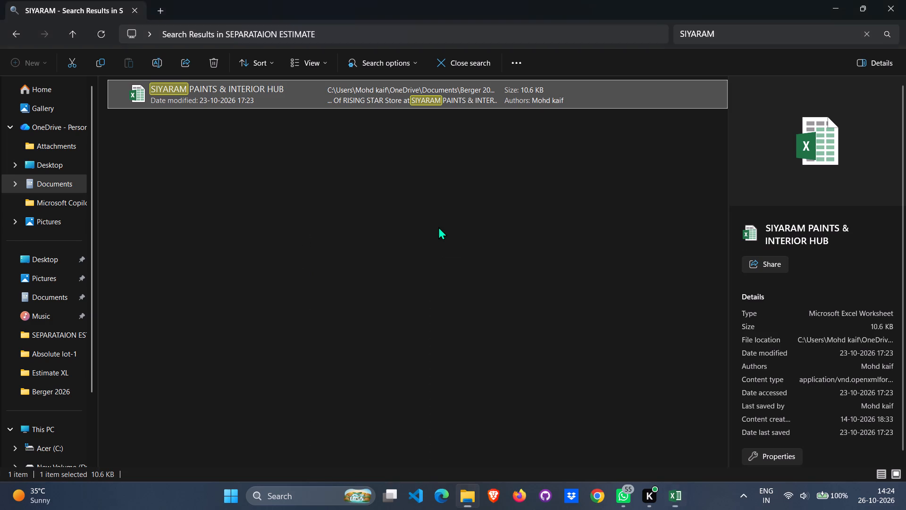
pyautogui.click(862, 33)
pyautogui.write('VIJAY')
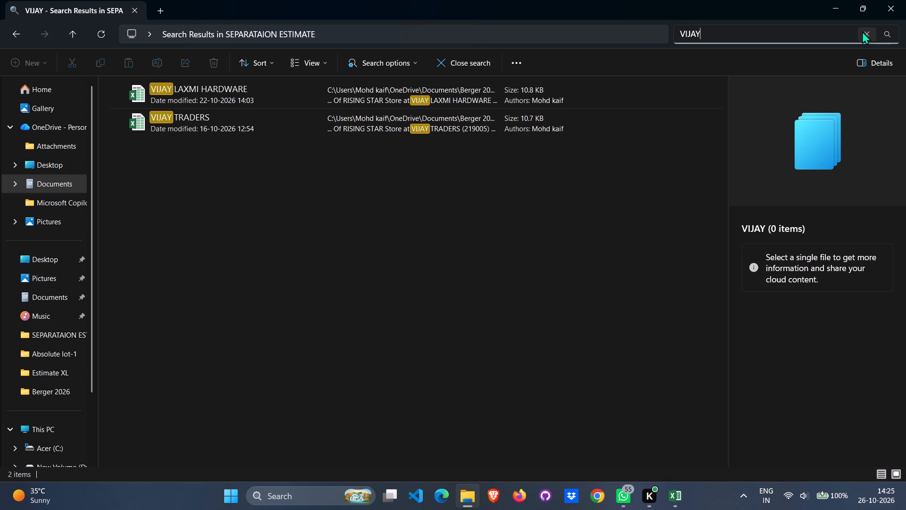
pyautogui.hotkey('alt', 'Tab')
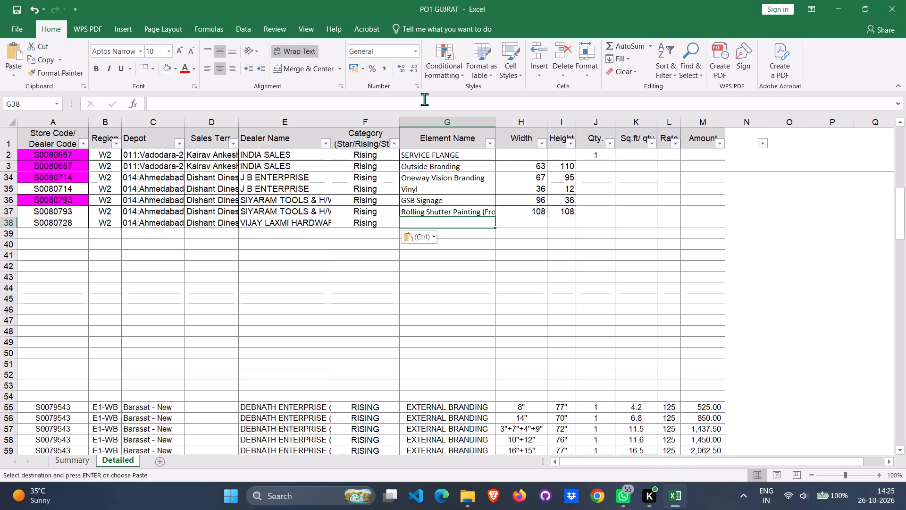
pyautogui.hotkey('alt', 'Tab')
pyautogui.doubleClick(274, 101)
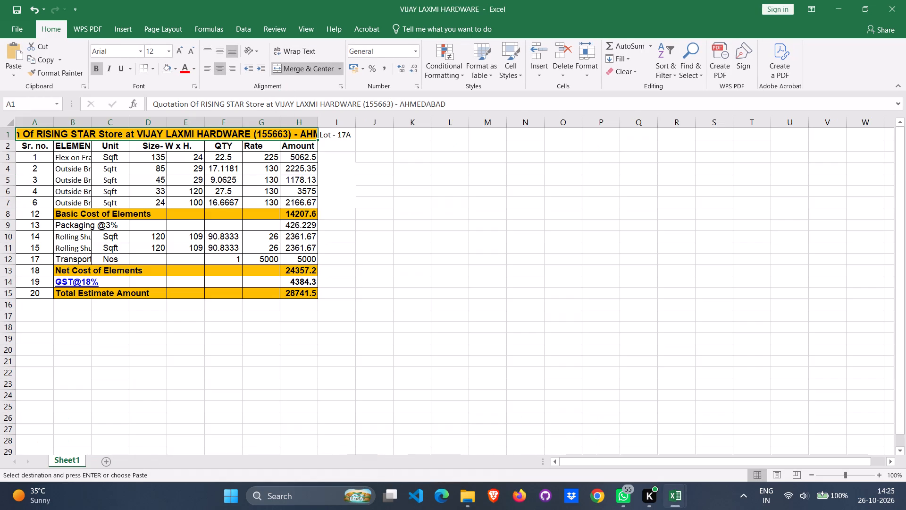
# Widen the ELEMENT column of the VIJAY LAXMI HARDWARE quotation so the element names are readable.
pyautogui.moveTo(91, 119); pyautogui.dragTo(131, 113)
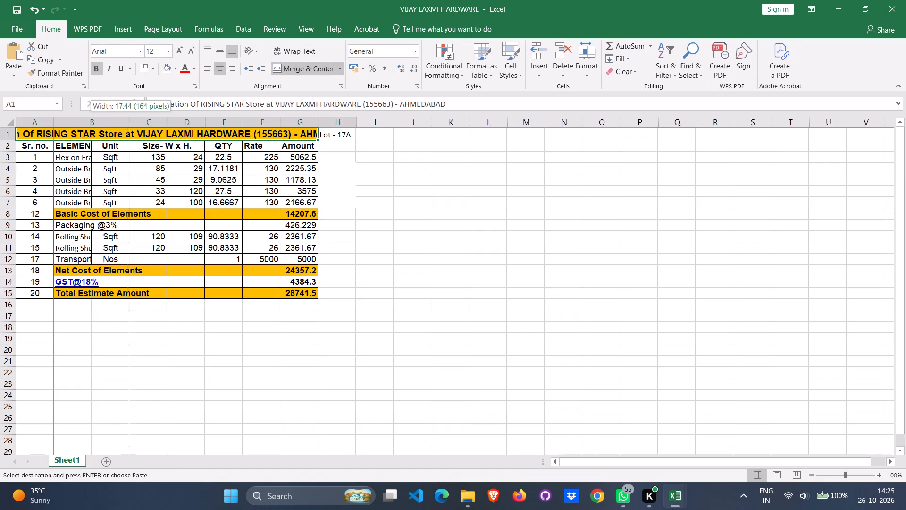
pyautogui.moveTo(131, 113); pyautogui.dragTo(156, 112)
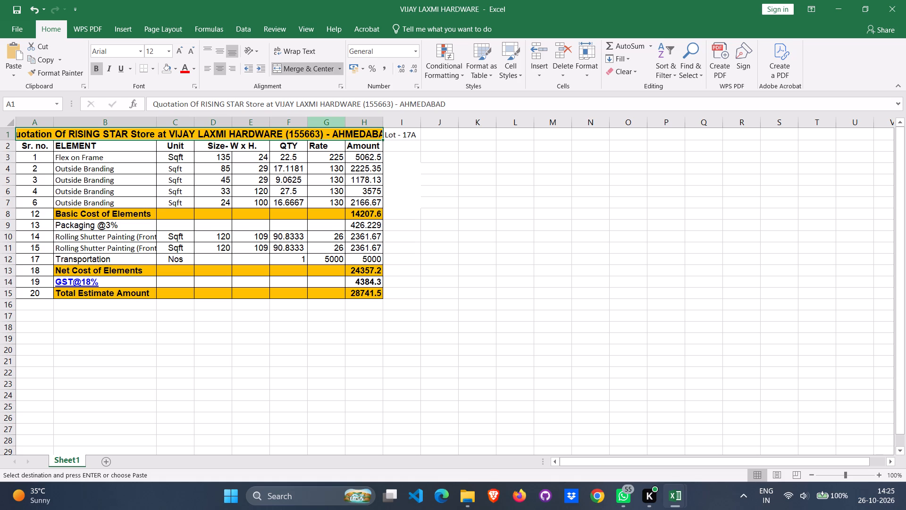
# Set the Flex on Frame rate in G3 of the VIJAY LAXMI HARDWARE quotation to 0.
pyautogui.click(335, 157)
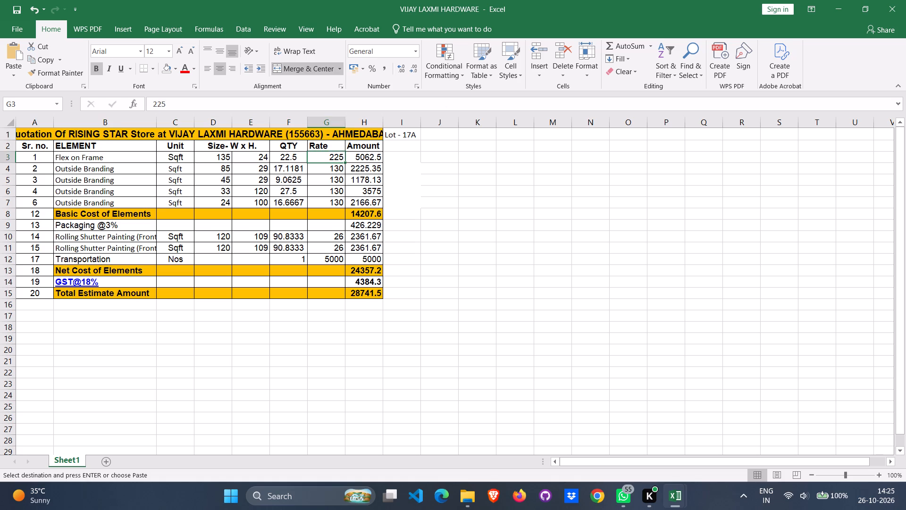
pyautogui.press('0')
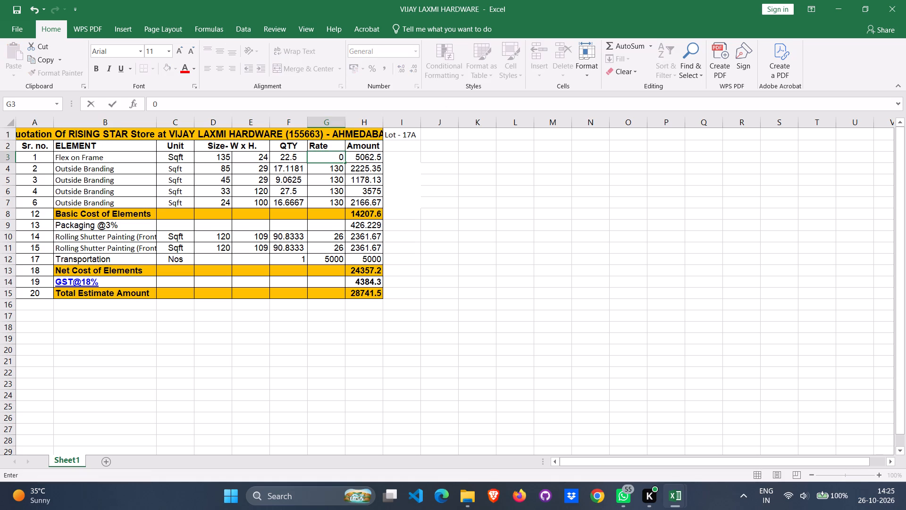
pyautogui.press('Right')
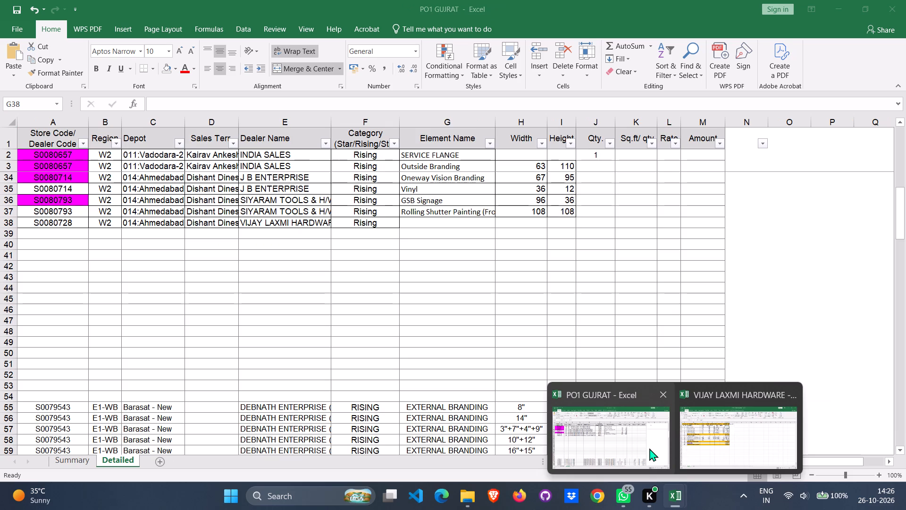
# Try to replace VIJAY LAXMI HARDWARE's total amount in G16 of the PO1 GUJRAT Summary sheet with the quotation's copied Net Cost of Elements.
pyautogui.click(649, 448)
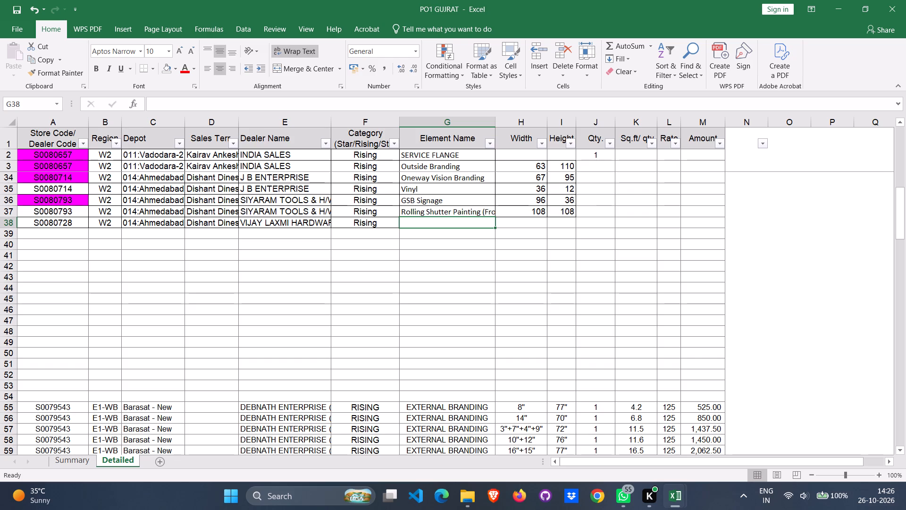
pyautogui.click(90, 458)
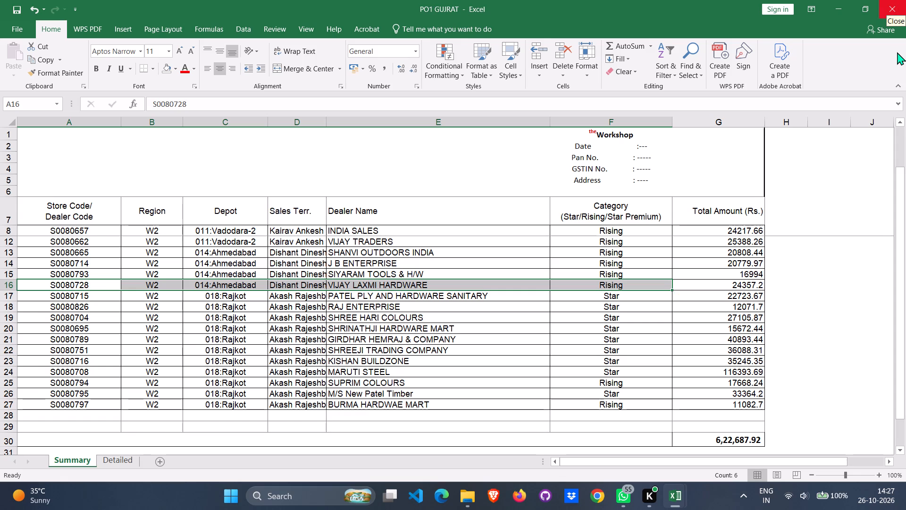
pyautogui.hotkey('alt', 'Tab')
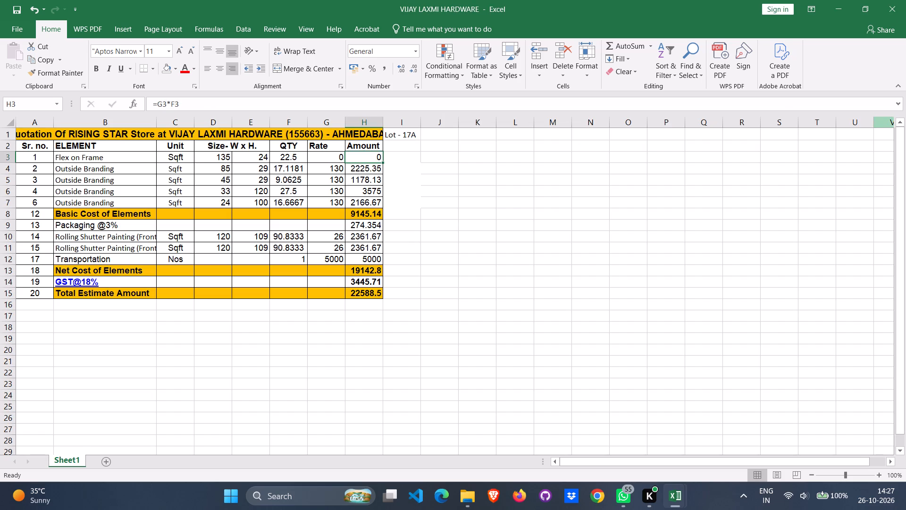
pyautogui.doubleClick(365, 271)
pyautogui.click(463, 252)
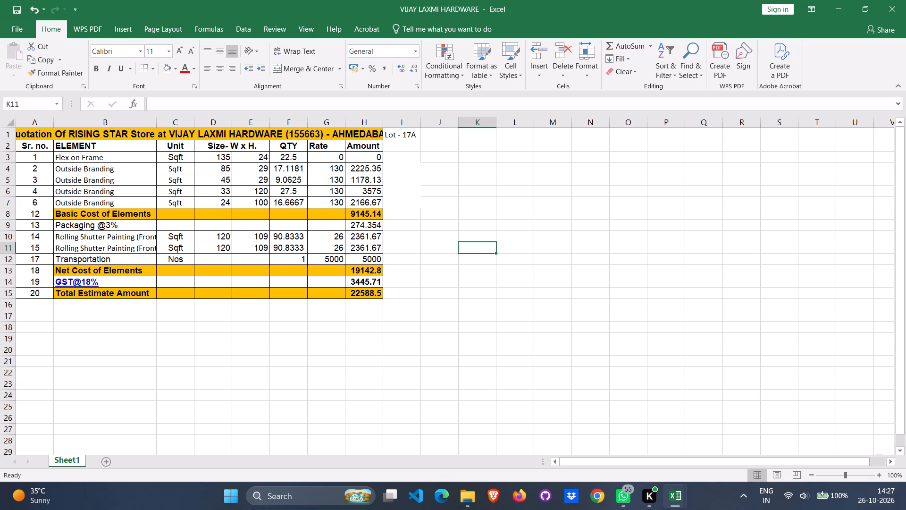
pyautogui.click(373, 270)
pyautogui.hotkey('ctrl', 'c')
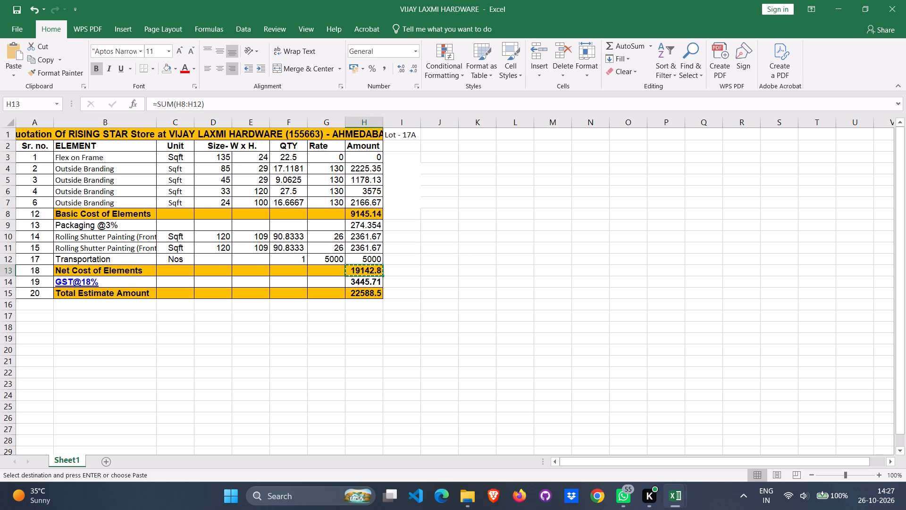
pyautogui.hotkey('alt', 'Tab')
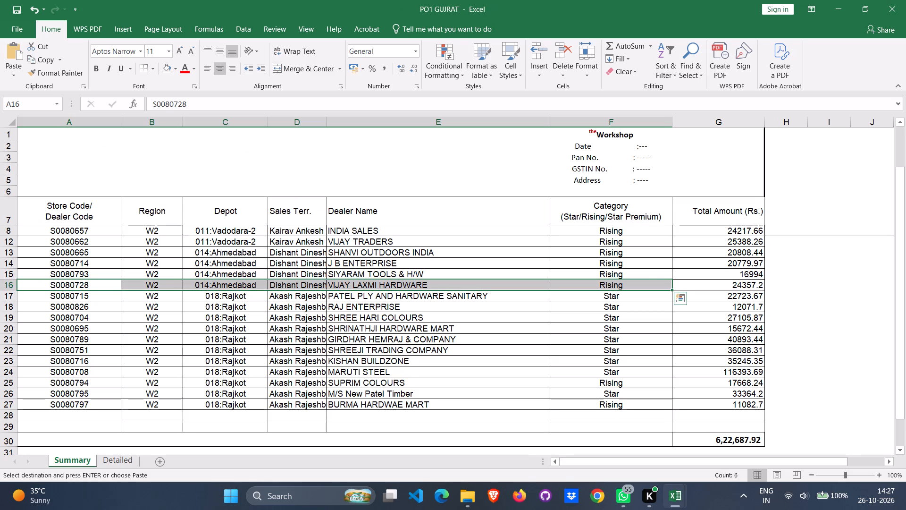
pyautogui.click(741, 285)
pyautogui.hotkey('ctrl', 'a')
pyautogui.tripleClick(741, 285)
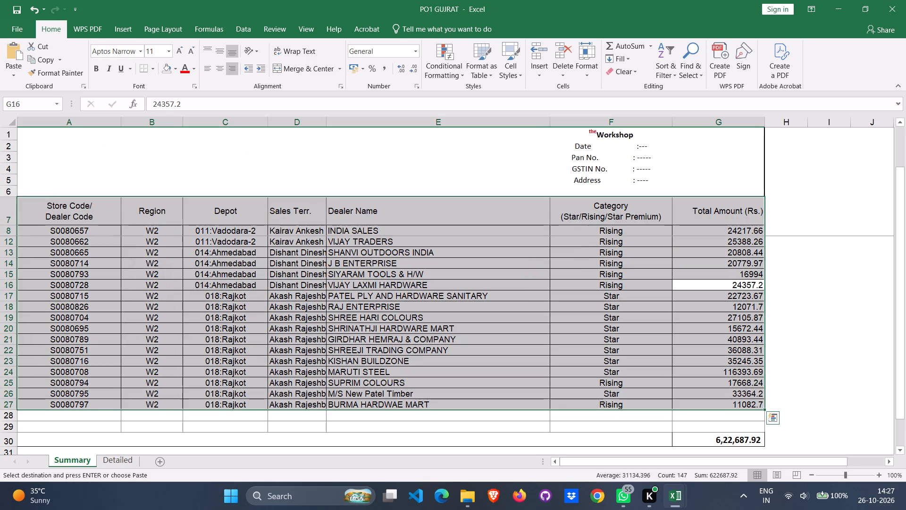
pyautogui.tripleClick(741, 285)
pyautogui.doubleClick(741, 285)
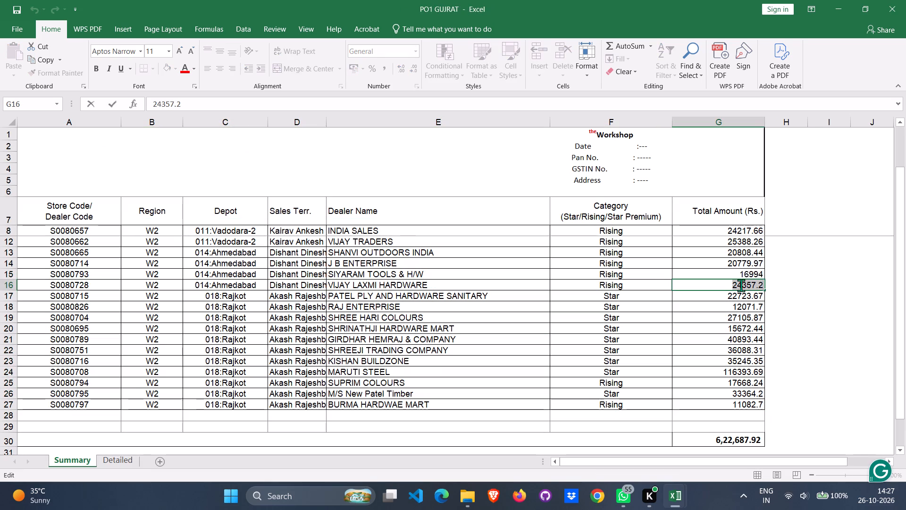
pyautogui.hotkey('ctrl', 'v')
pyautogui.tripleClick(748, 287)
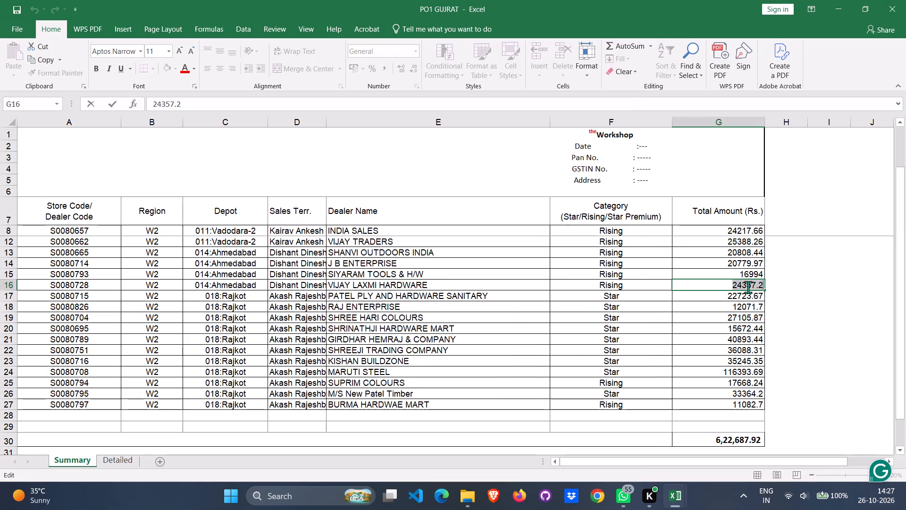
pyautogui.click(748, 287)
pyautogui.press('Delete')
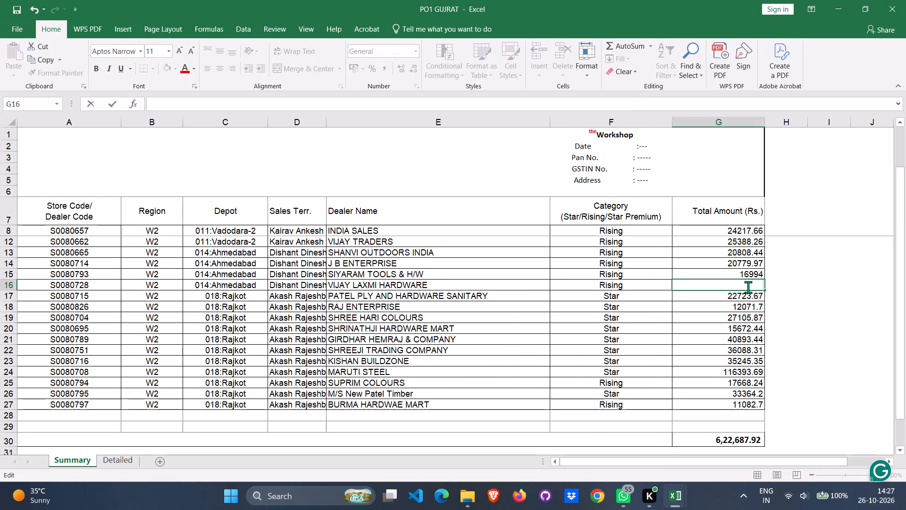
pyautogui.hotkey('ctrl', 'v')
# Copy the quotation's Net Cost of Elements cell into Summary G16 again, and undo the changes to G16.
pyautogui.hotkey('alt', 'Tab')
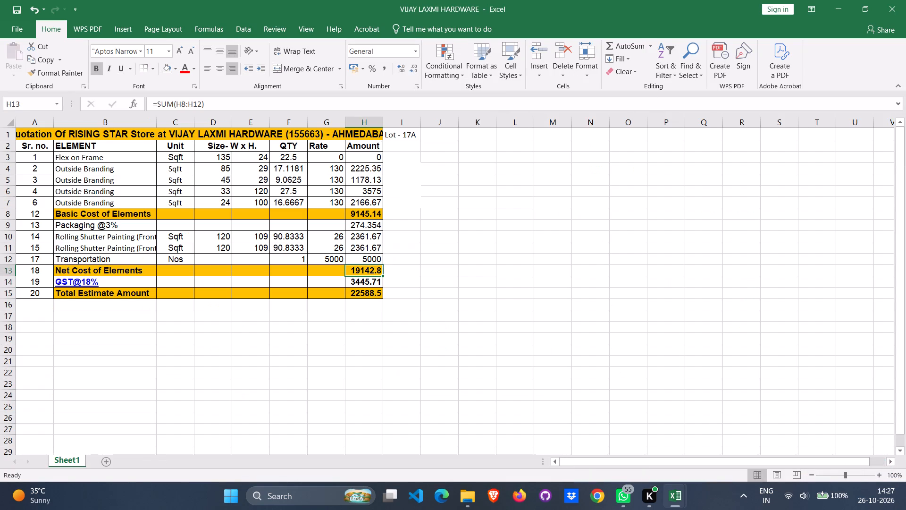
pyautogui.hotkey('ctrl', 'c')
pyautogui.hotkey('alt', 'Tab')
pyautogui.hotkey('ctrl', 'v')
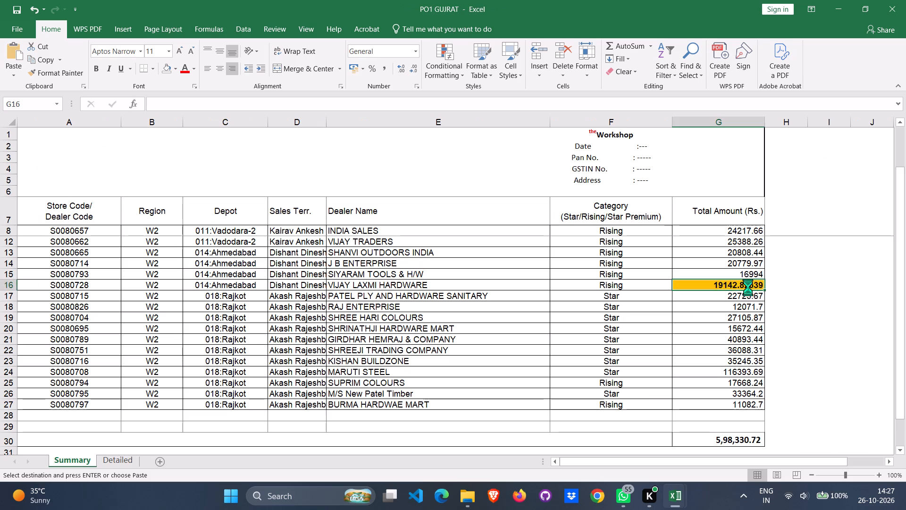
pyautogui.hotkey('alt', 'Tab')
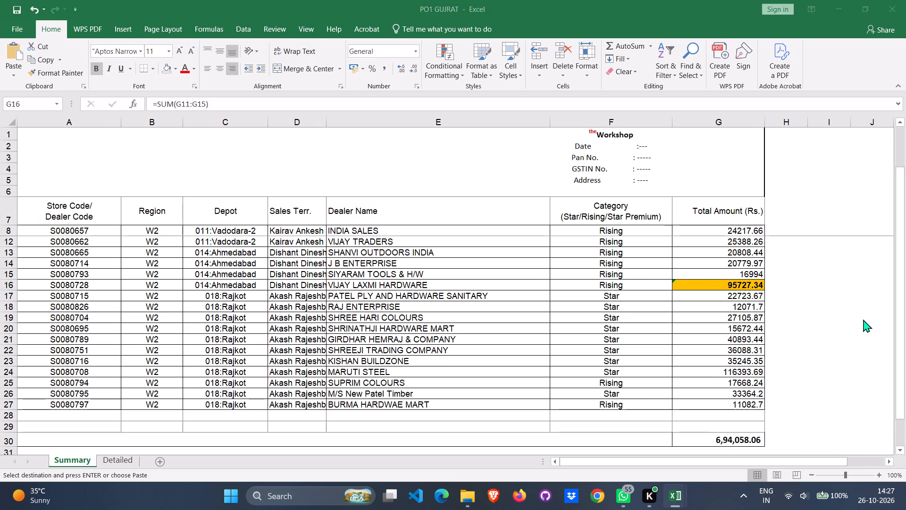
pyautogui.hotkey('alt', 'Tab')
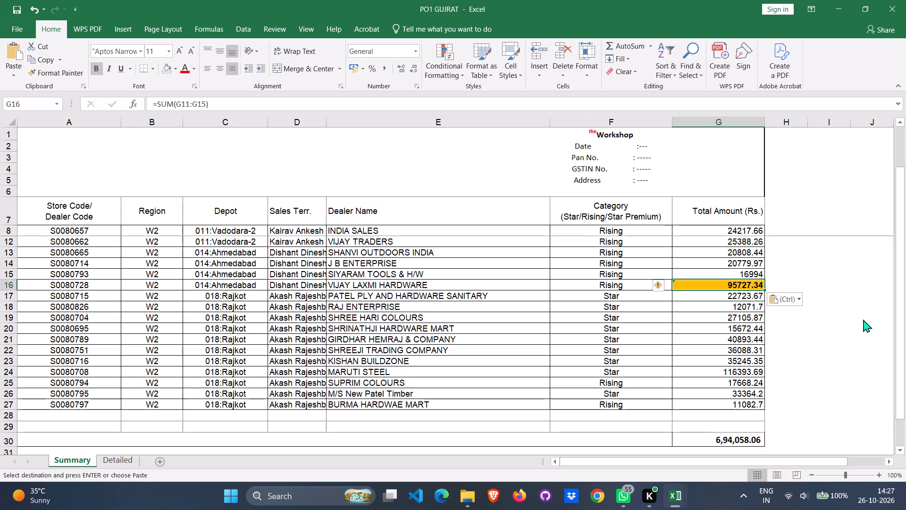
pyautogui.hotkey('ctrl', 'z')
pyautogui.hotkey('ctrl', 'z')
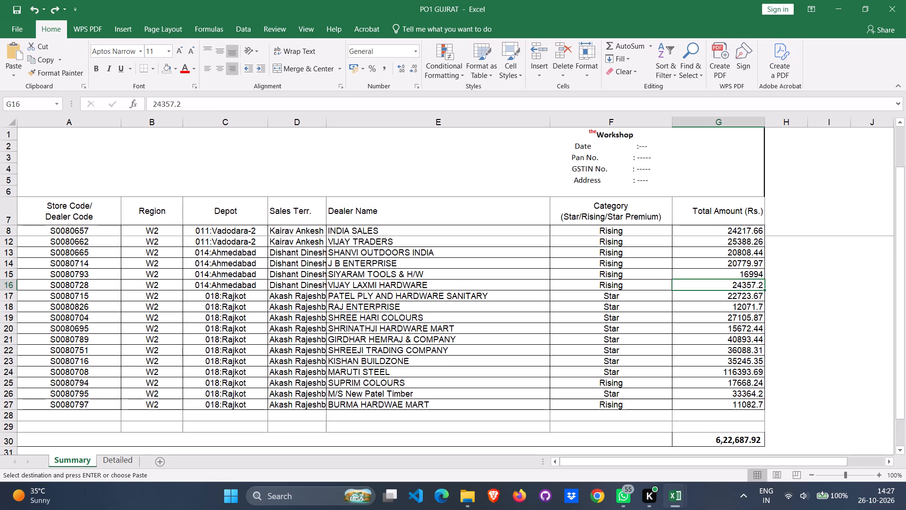
# Select VIJAY LAXMI HARDWARE's row 16 in Summary, and save the VIJAY LAXMI HARDWARE quotation.
pyautogui.click(340, 283)
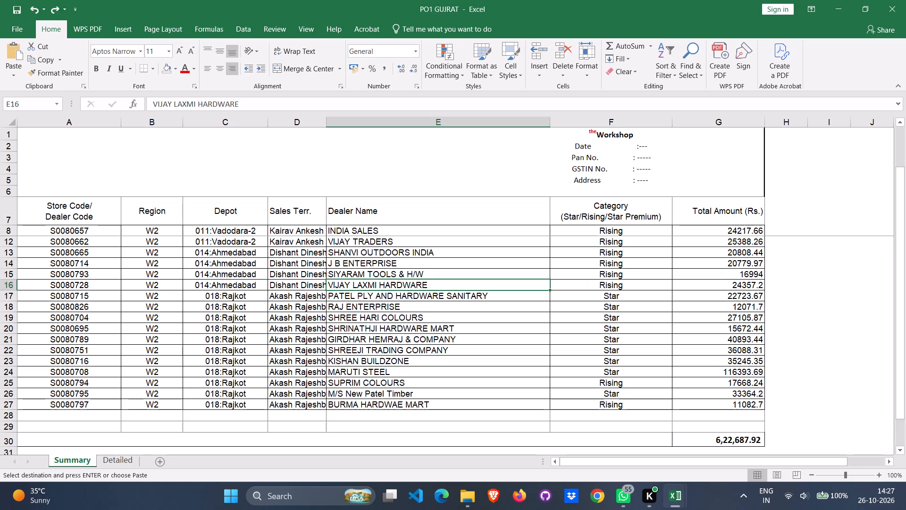
pyautogui.click(7, 285)
pyautogui.hotkey('alt', 'Tab')
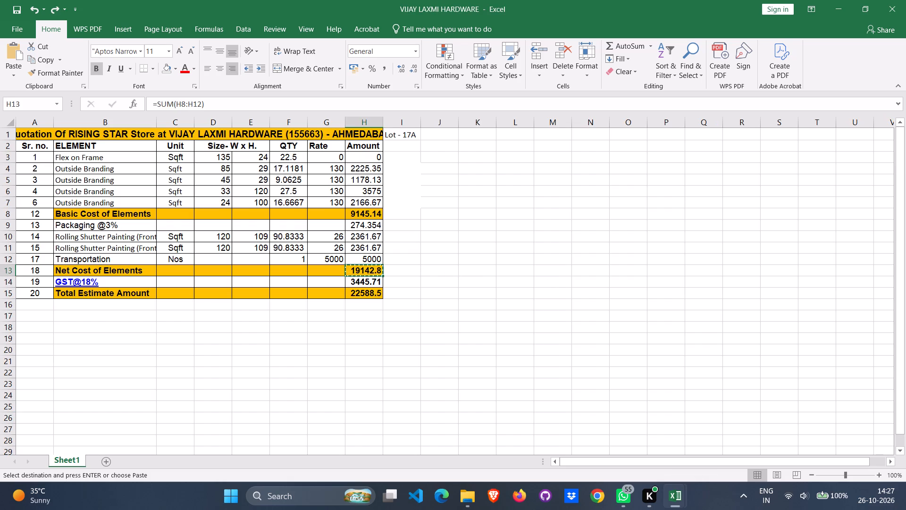
pyautogui.click(17, 6)
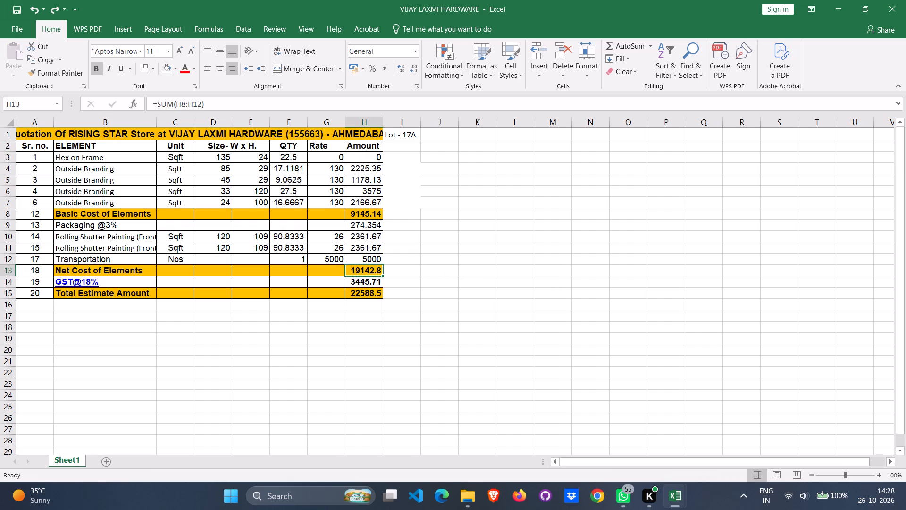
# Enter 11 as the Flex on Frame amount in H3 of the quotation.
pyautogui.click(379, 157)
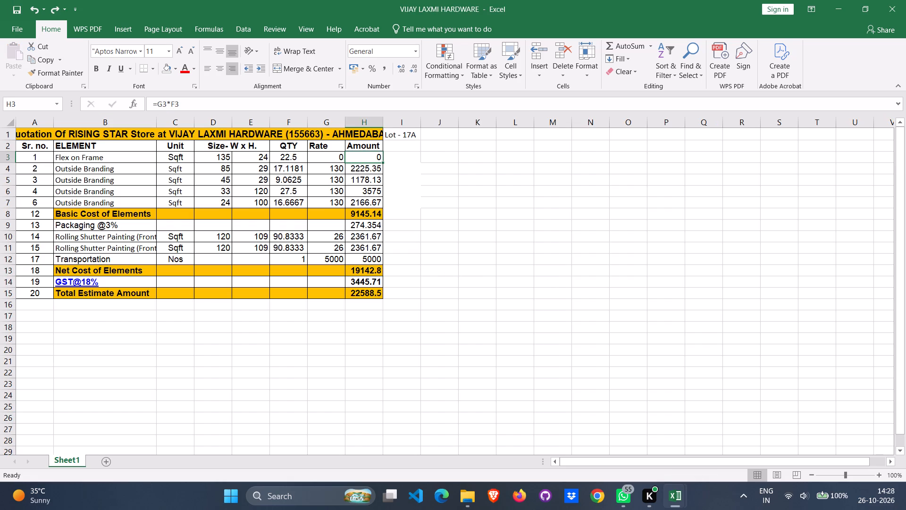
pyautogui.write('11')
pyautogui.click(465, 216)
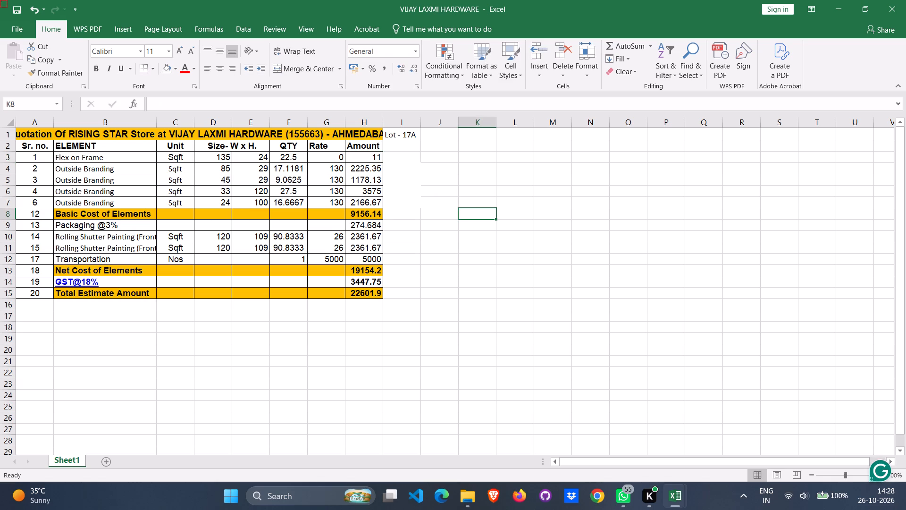
# Clear the Flex on Frame amount in H3 of the quotation and save the quotation.
pyautogui.doubleClick(374, 156)
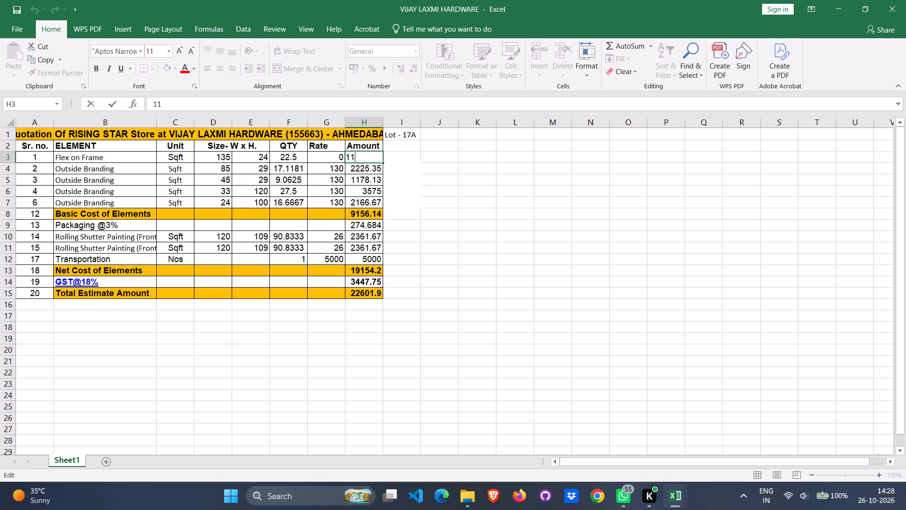
pyautogui.press('BackSpace')
pyautogui.press('BackSpace')
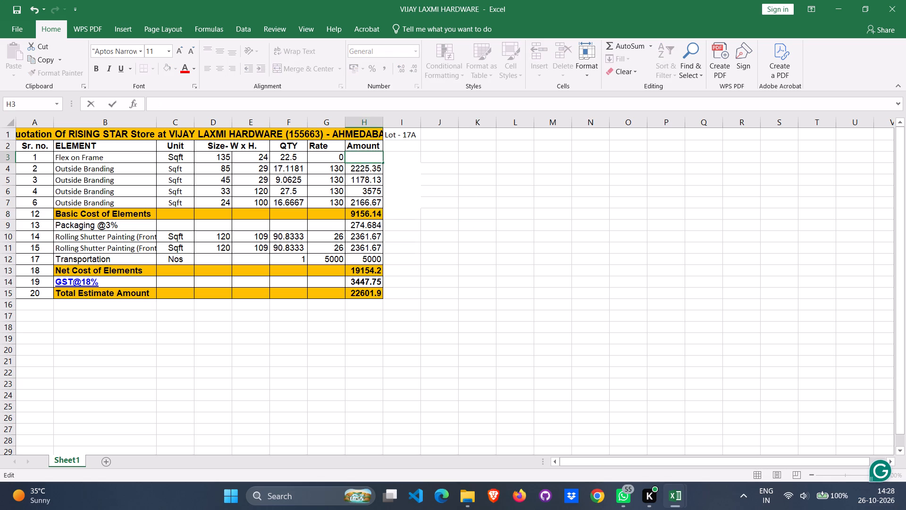
pyautogui.click(429, 189)
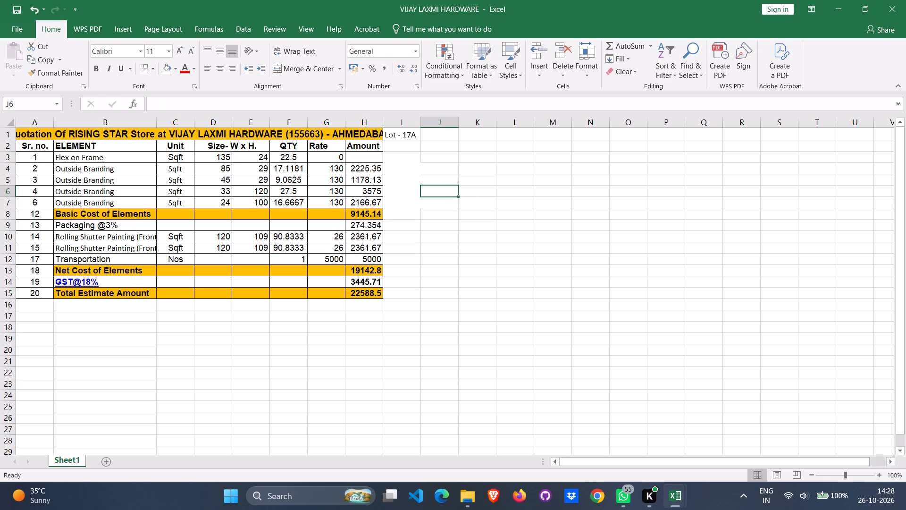
pyautogui.click(15, 4)
# Set VIJAY LAXMI HARDWARE's total amount in Summary G16 to 19142.8, compare it with the quotation, and save PO1 GUJRAT.
pyautogui.hotkey('alt', 'Tab')
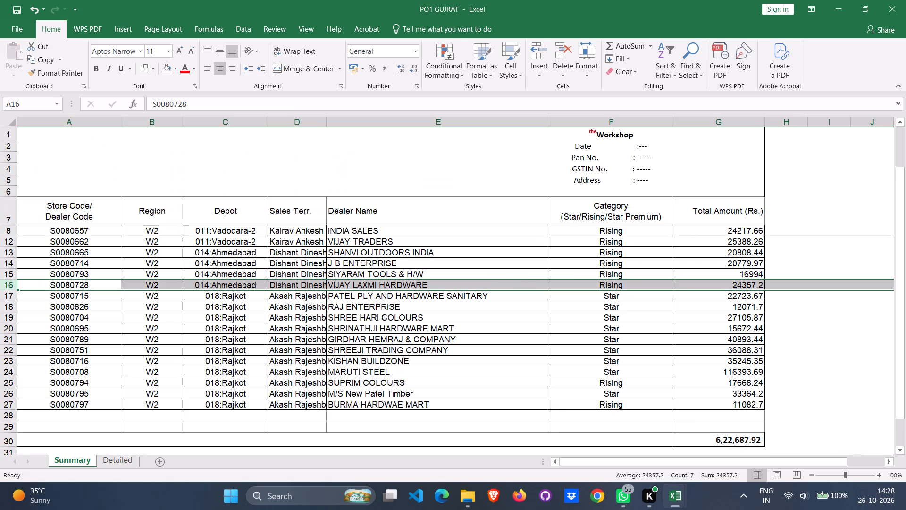
pyautogui.click(745, 288)
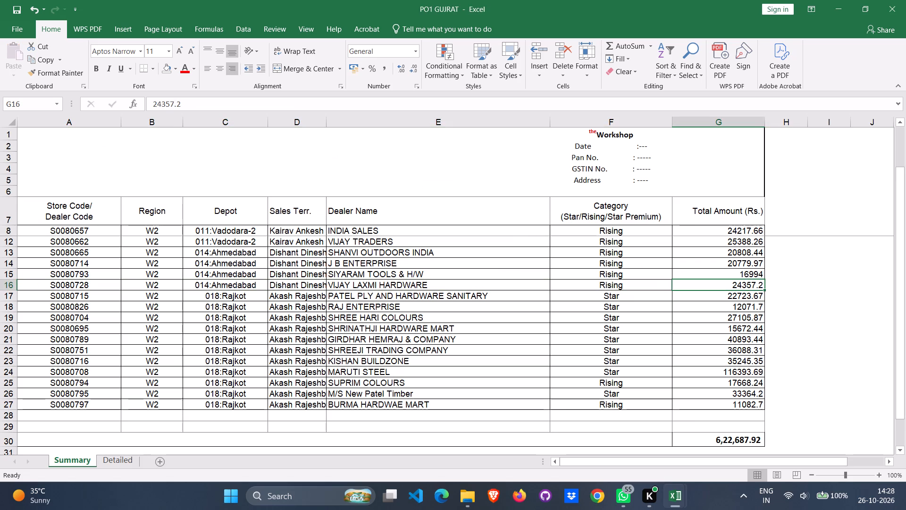
pyautogui.press('Delete')
pyautogui.write('191')
pyautogui.write('42.8')
pyautogui.hotkey('alt', 'Tab')
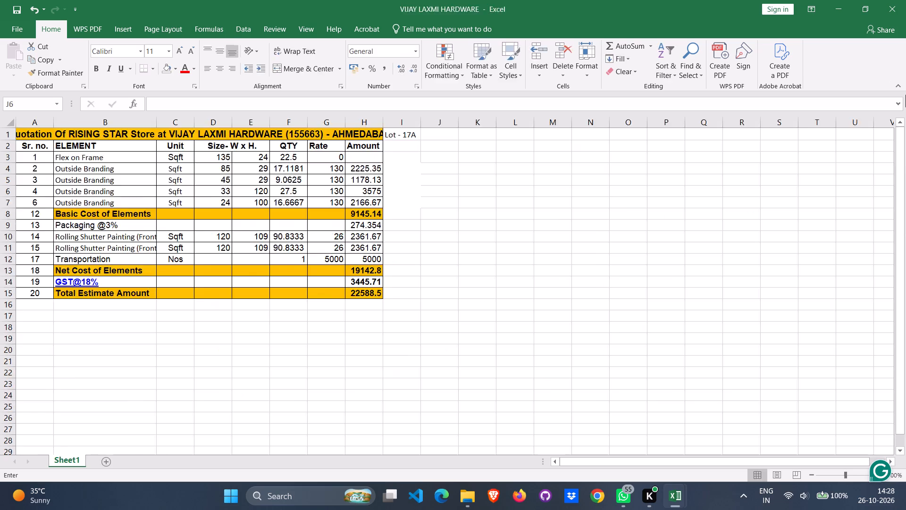
pyautogui.hotkey('alt', 'Tab')
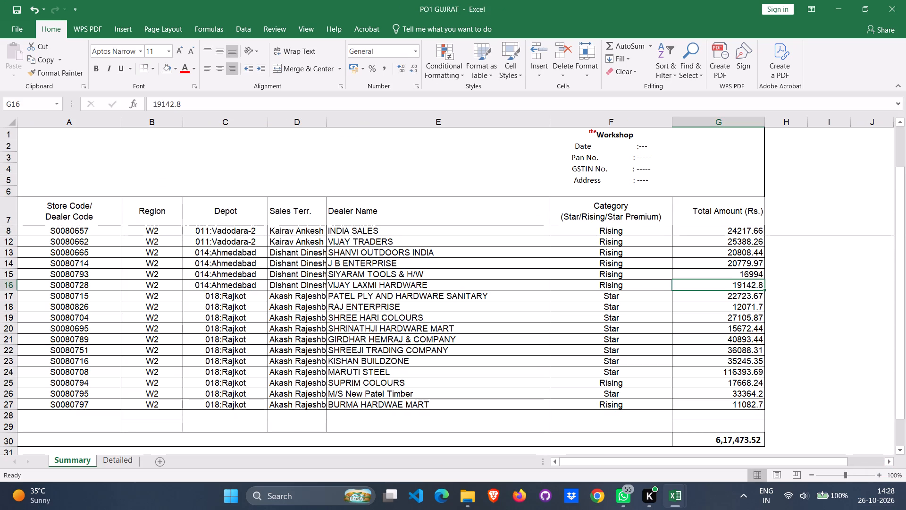
pyautogui.hotkey('ctrl', 's')
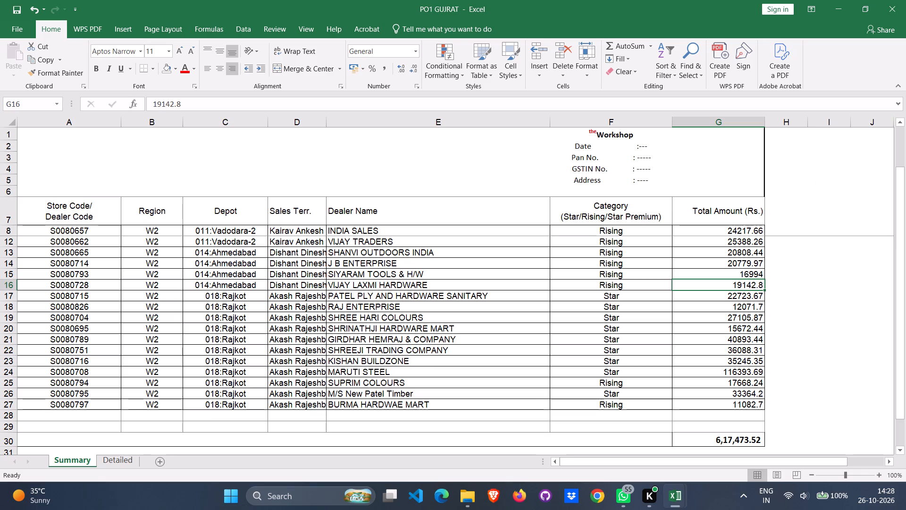
# Look over the remaining dealer rows in Summary and return to the Detailed sheet.
pyautogui.scroll(-3, 710, 291)
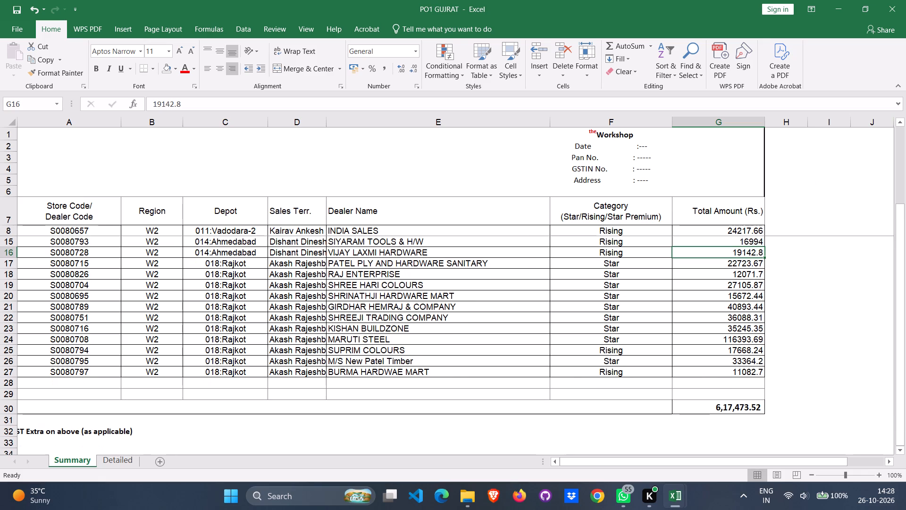
pyautogui.scroll(-1, 710, 291)
pyautogui.scroll(4, 710, 291)
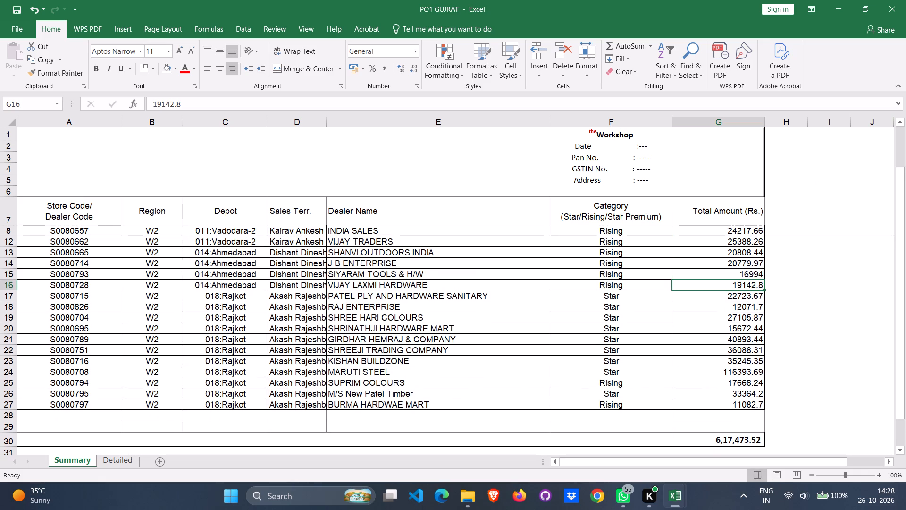
pyautogui.click(121, 461)
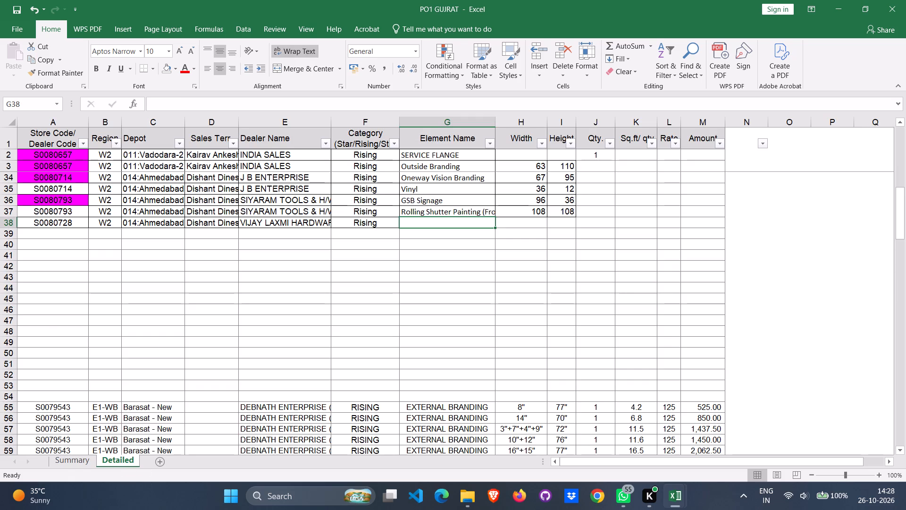
# Copy the four Outside Branding element names from the VIJAY LAXMI HARDWARE quotation into G38:G41 of the Detailed sheet.
pyautogui.hotkey('alt', 'Tab')
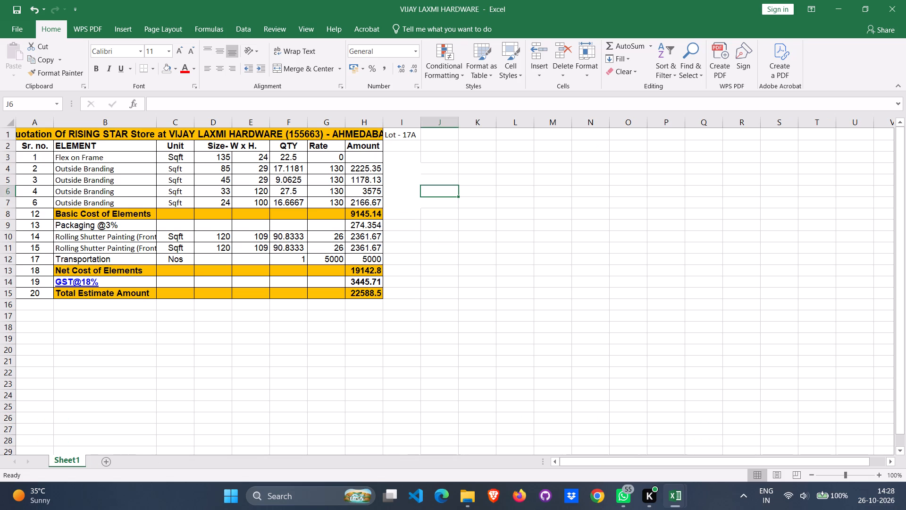
pyautogui.click(129, 167)
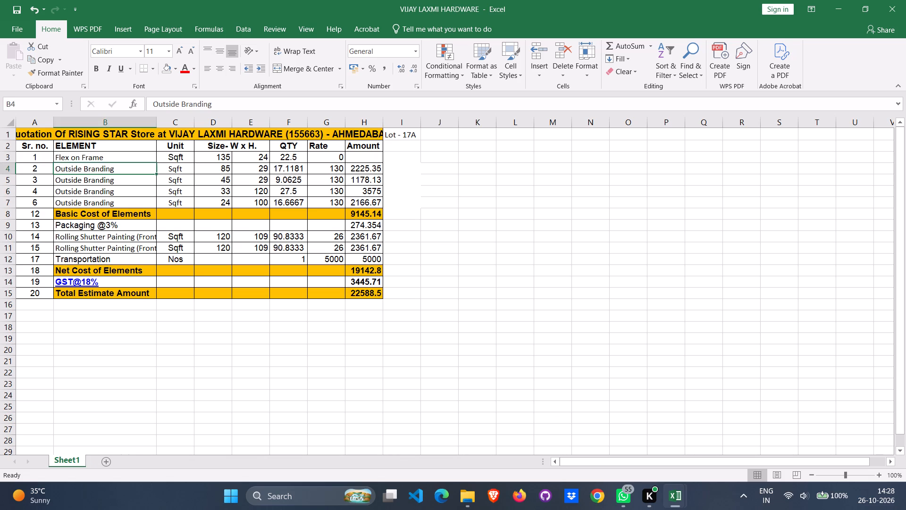
pyautogui.hotkey('shift', 'Down')
pyautogui.hotkey('shift', 'Down')
pyautogui.hotkey('shift', 'Down')
pyautogui.hotkey('ctrl', 'c')
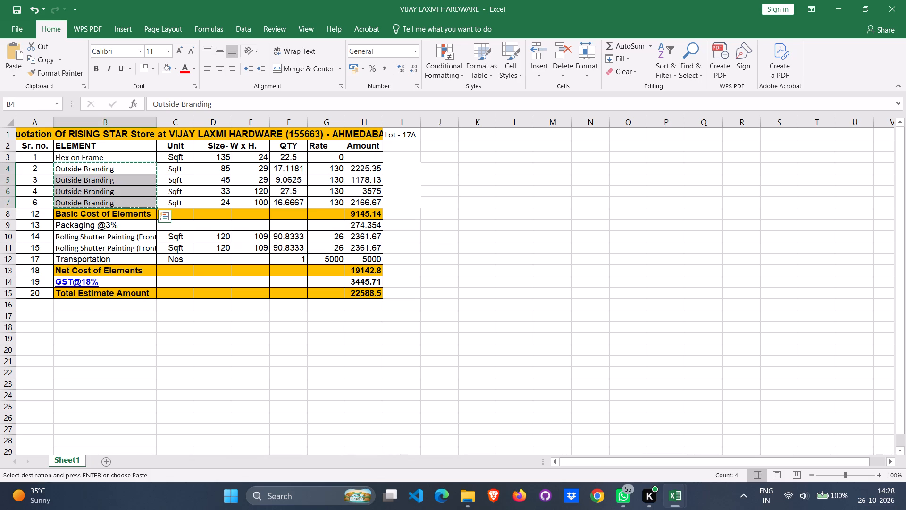
pyautogui.hotkey('alt', 'Tab')
pyautogui.hotkey('ctrl', 'v')
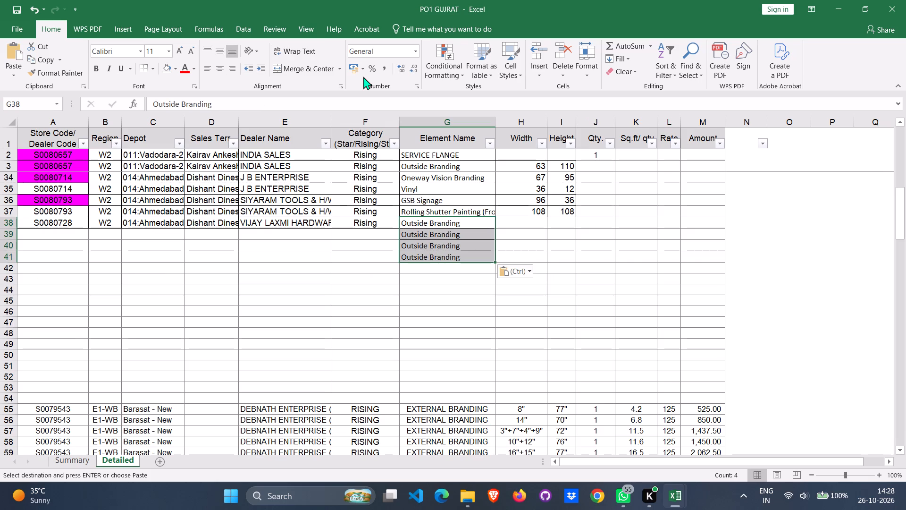
# Copy the four Outside Branding widths and heights from the quotation into H38:I41 of Detailed and save PO1 GUJRAT.
pyautogui.hotkey('alt', 'Tab')
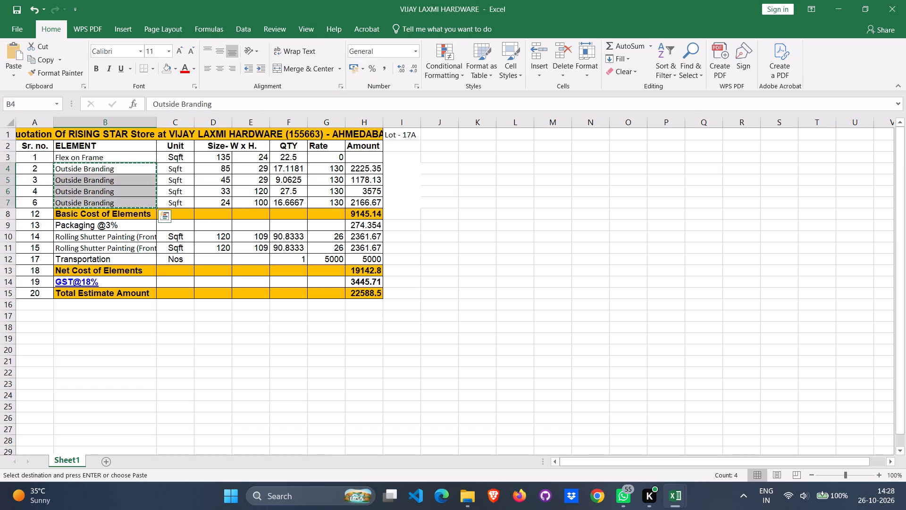
pyautogui.click(209, 165)
pyautogui.hotkey('shift', 'Right')
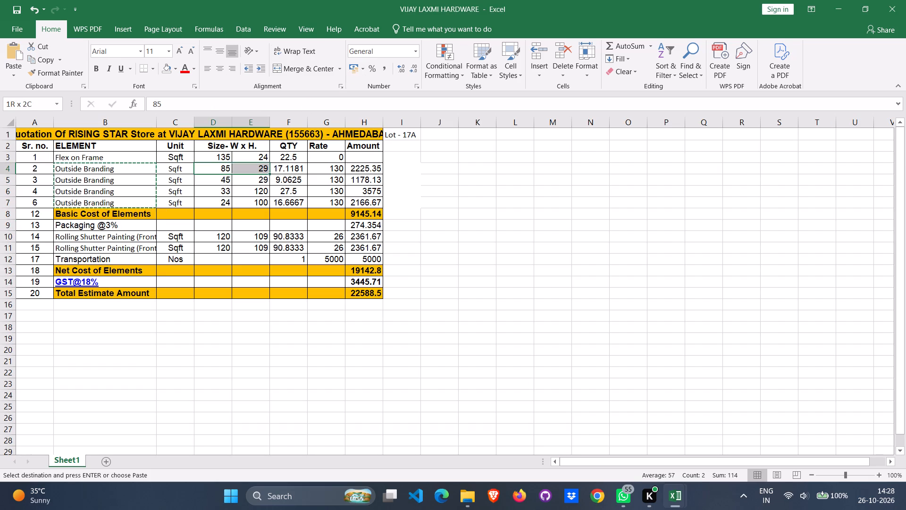
pyautogui.hotkey('shift', 'Down')
pyautogui.hotkey('shift', 'Down')
pyautogui.hotkey('shift', 'Down')
pyautogui.hotkey('ctrl', 'c')
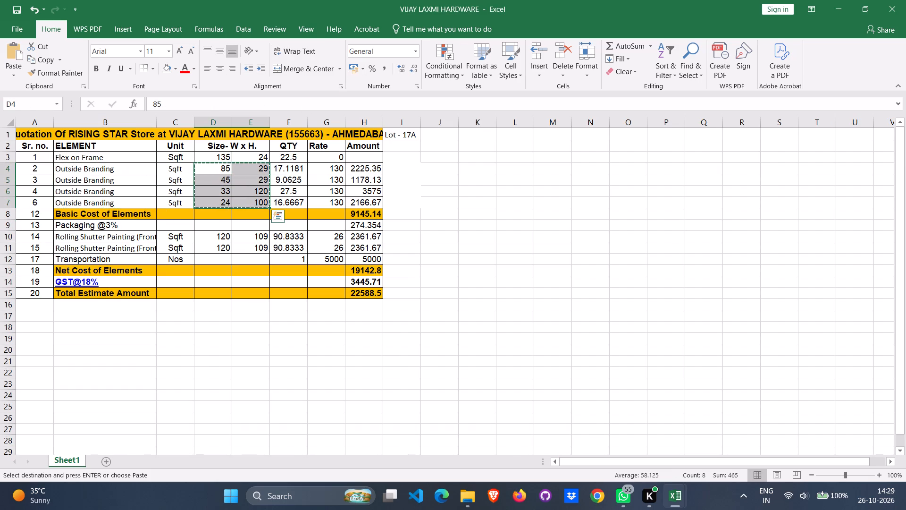
pyautogui.hotkey('alt', 'Tab')
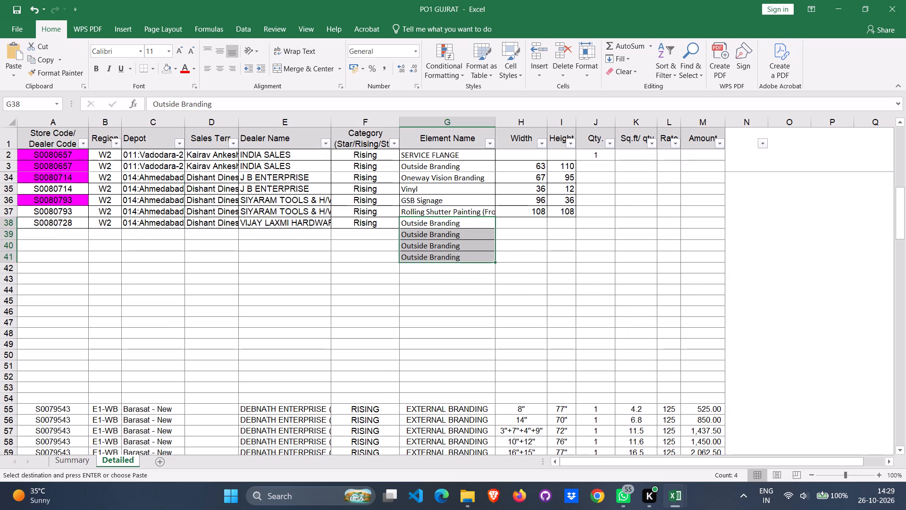
pyautogui.click(519, 225)
pyautogui.hotkey('ctrl', 'v')
pyautogui.hotkey('ctrl', 's')
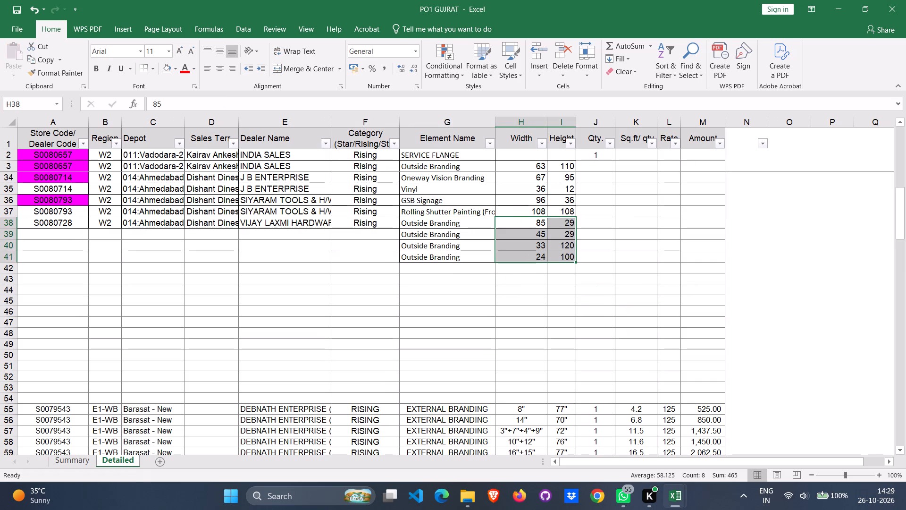
# Copy the two Rolling Shutter Painting (Front Side) element names from the quotation into G42:G43 of Detailed.
pyautogui.hotkey('alt', 'Tab')
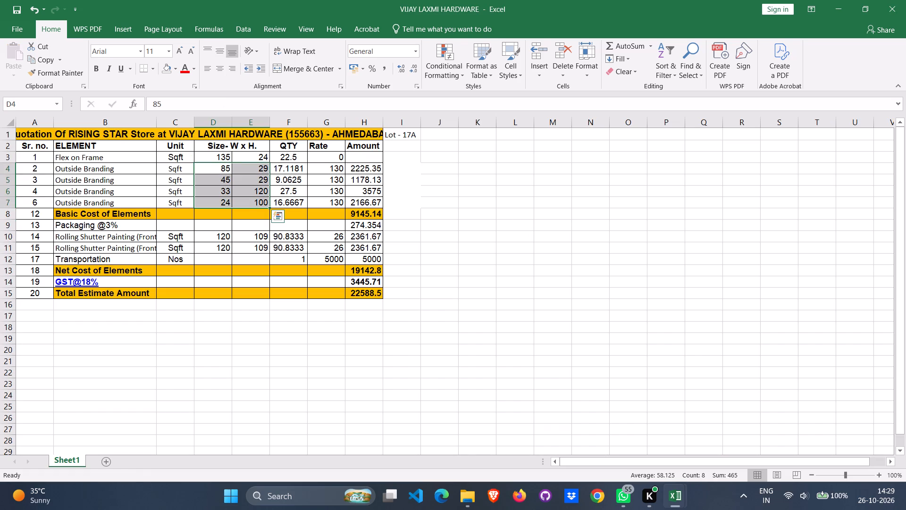
pyautogui.hotkey('alt', 'Tab')
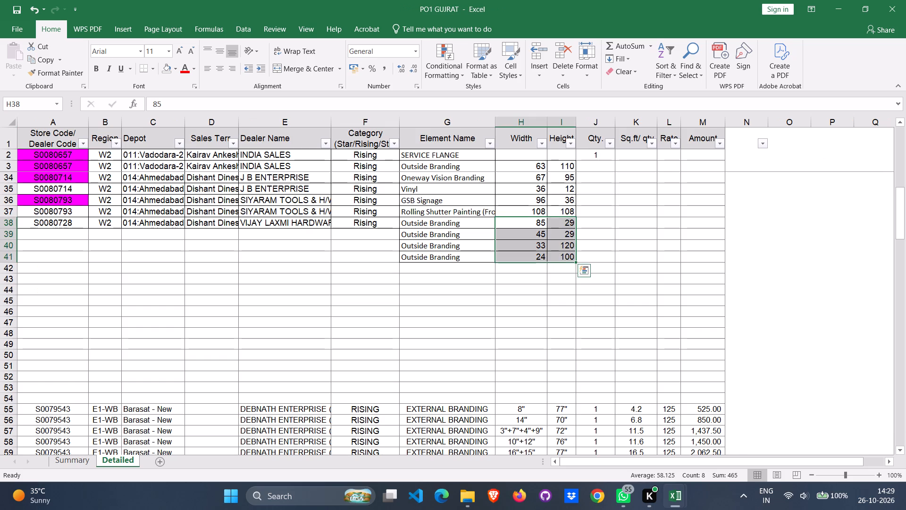
pyautogui.hotkey('alt', 'Tab')
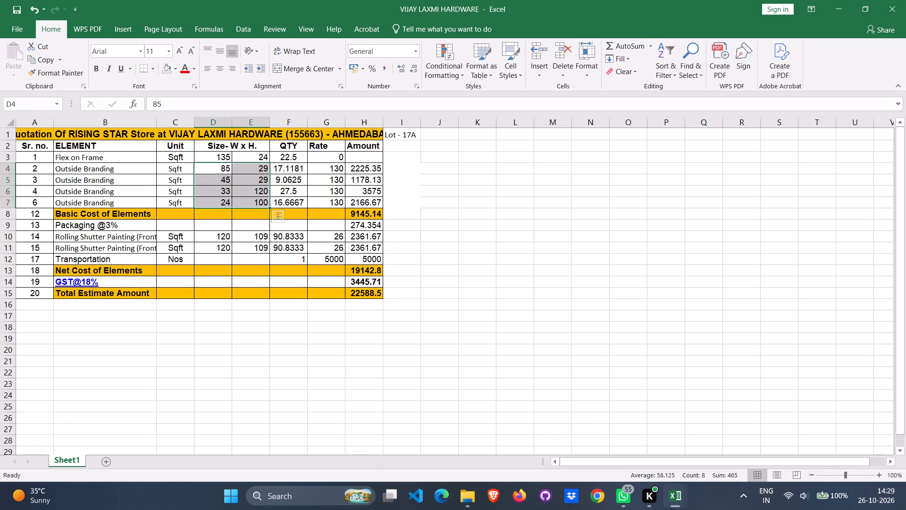
pyautogui.click(115, 240)
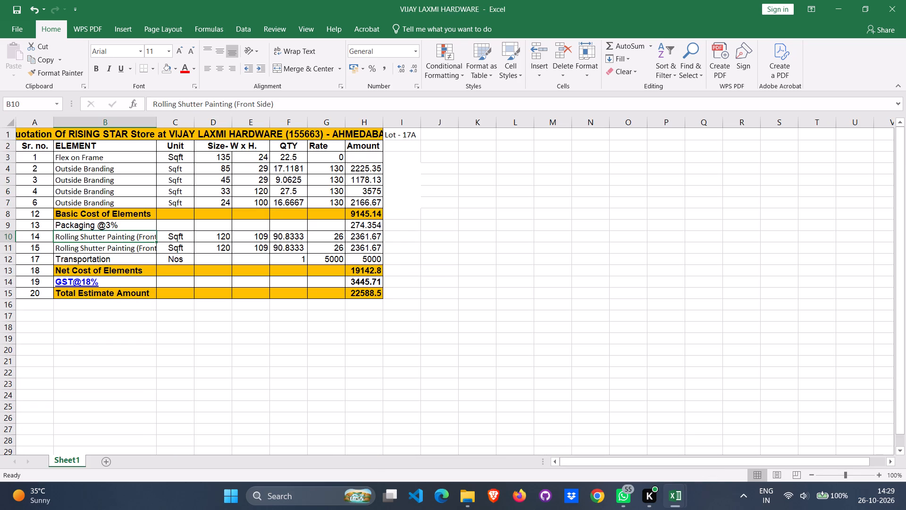
pyautogui.hotkey('shift', 'Down')
pyautogui.hotkey('ctrl', 'c')
pyautogui.hotkey('alt', 'Tab')
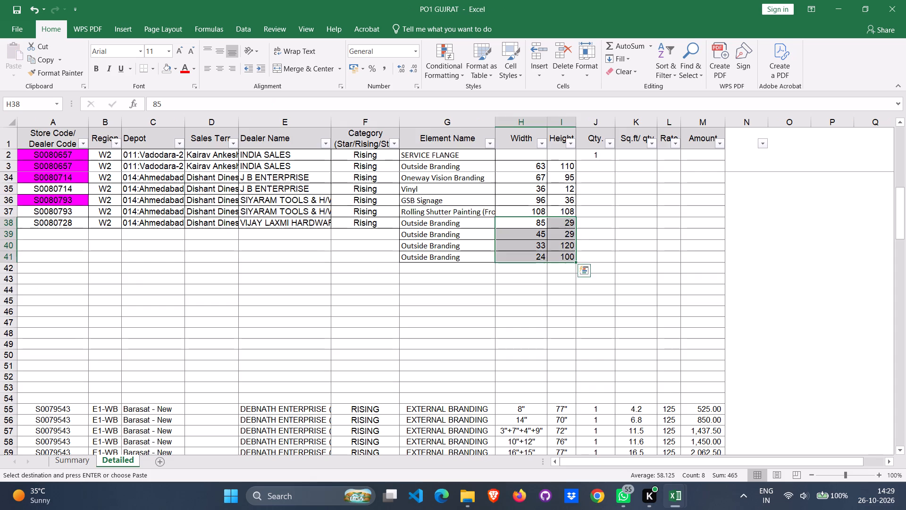
pyautogui.click(423, 271)
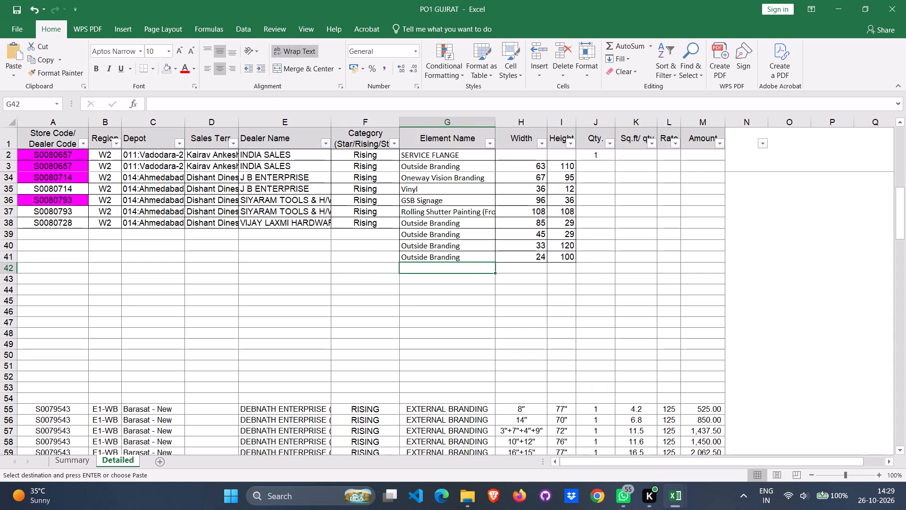
pyautogui.hotkey('ctrl', 'v')
# Copy the two shutter painting sizes, 120 by 109 each, from the quotation into H42:I43 of Detailed and save PO1 GUJRAT.
pyautogui.click(526, 272)
pyautogui.hotkey('alt', 'Tab')
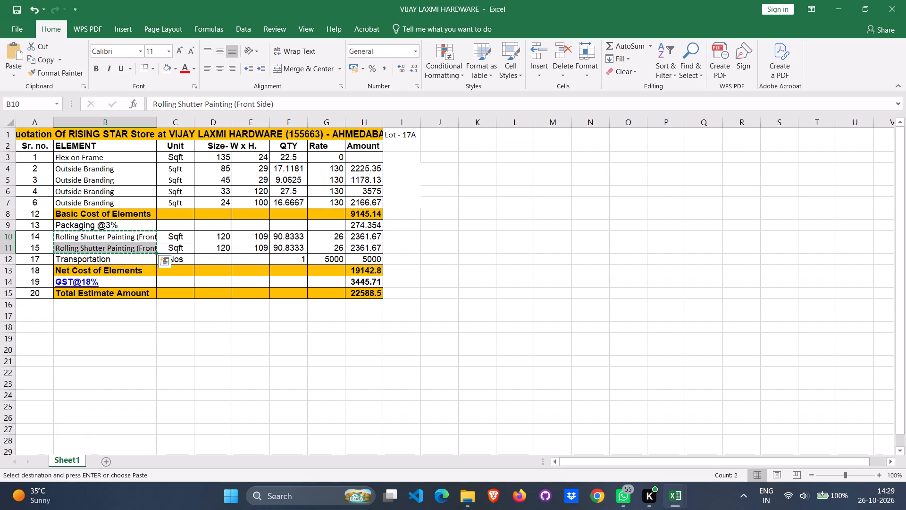
pyautogui.click(204, 234)
pyautogui.hotkey('shift', 'Down')
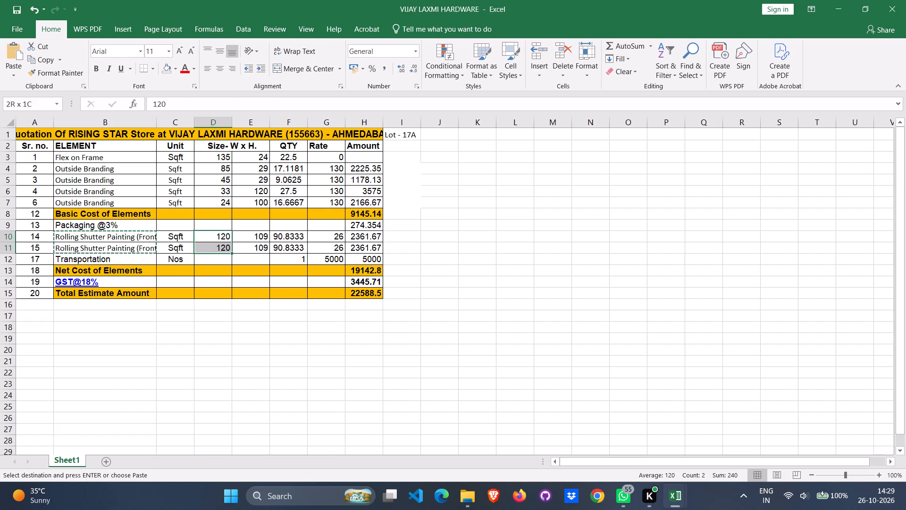
pyautogui.hotkey('shift', 'Right')
pyautogui.hotkey('ctrl', 'c')
pyautogui.hotkey('alt', 'Tab')
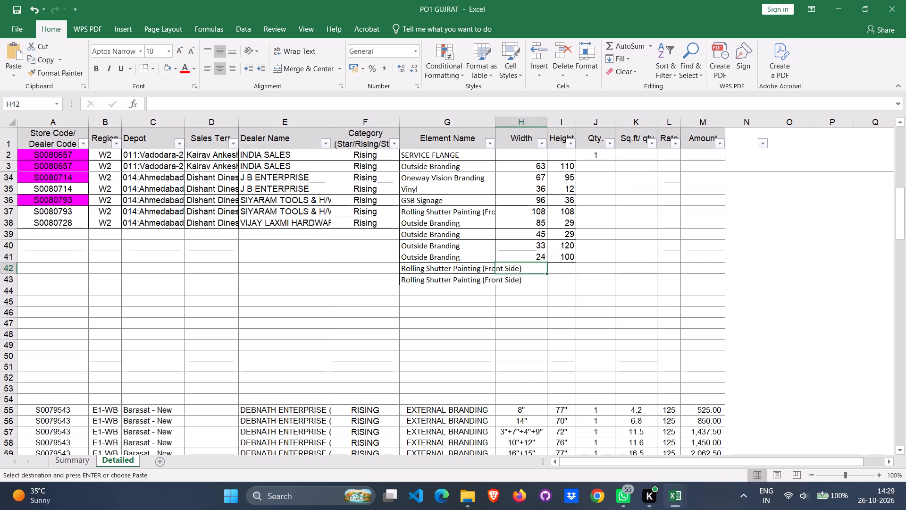
pyautogui.hotkey('ctrl', 'v')
pyautogui.hotkey('ctrl', 's')
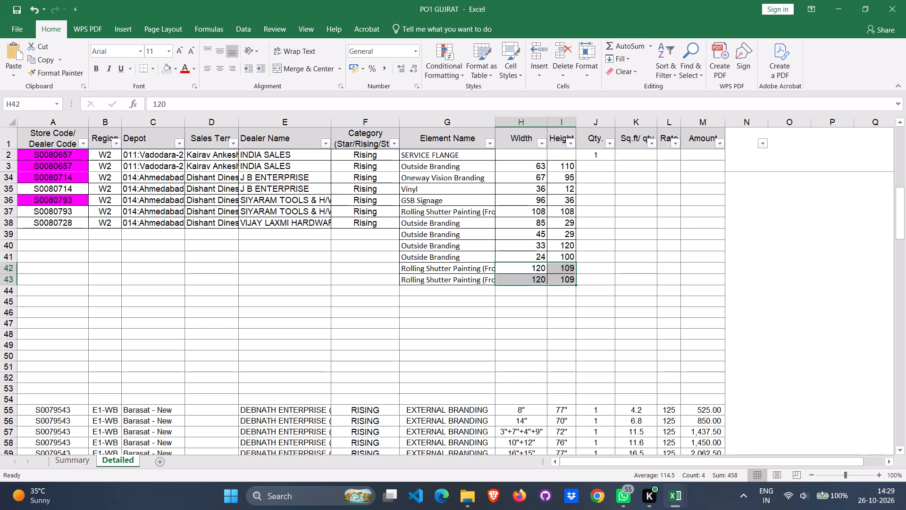
# Copy VIJAY LAXMI HARDWARE's dealer details from A38:F38 down through row 43 and save PO1 GUJRAT.
pyautogui.hotkey('alt', 'Tab')
pyautogui.hotkey('alt', 'Tab')
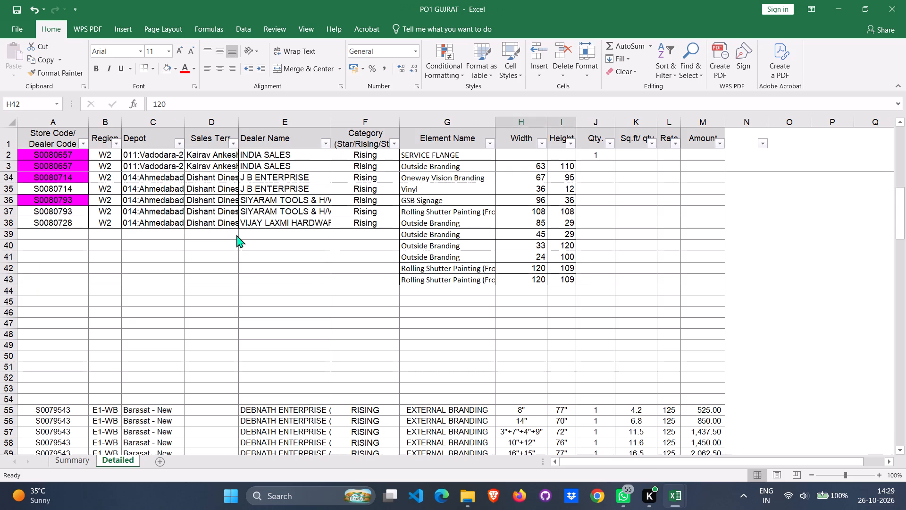
pyautogui.click(67, 239)
pyautogui.press('Up')
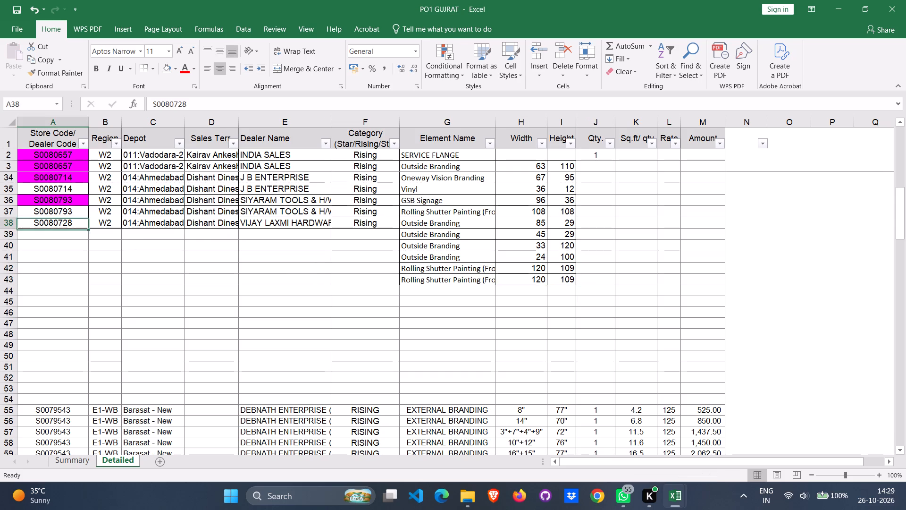
pyautogui.hotkey('shift', 'Right')
pyautogui.hotkey('shift', 'Right')
pyautogui.hotkey('shift', 'Right')
pyautogui.hotkey('shift', 'Right')
pyautogui.hotkey('shift', 'Right')
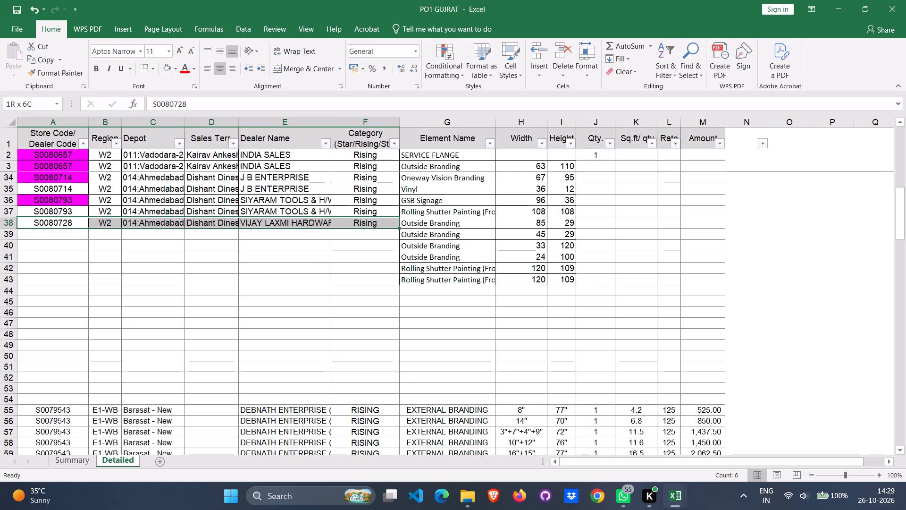
pyautogui.hotkey('ctrl', 'c')
pyautogui.hotkey('shift', 'Down')
pyautogui.hotkey('shift', 'Down')
pyautogui.hotkey('shift', 'Down')
pyautogui.hotkey('shift', 'Down')
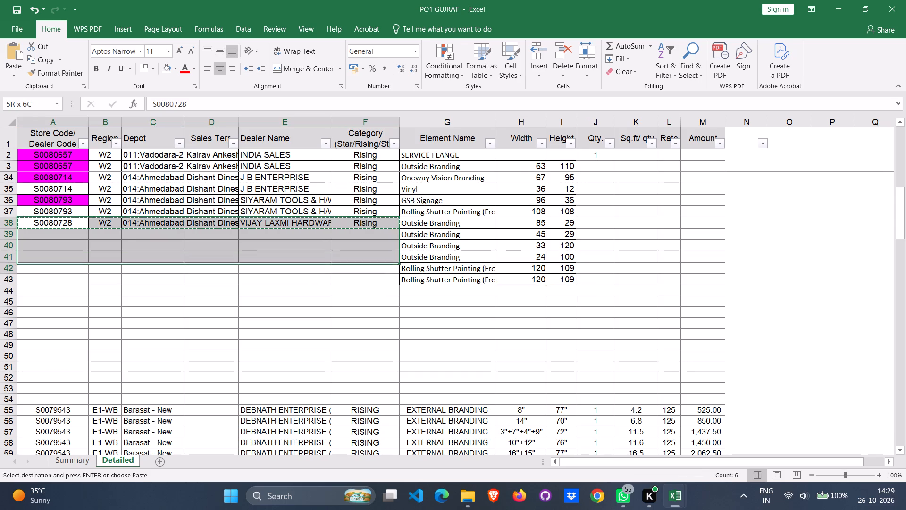
pyautogui.hotkey('shift', 'Down')
pyautogui.hotkey('ctrl', 'v')
pyautogui.hotkey('ctrl', 's')
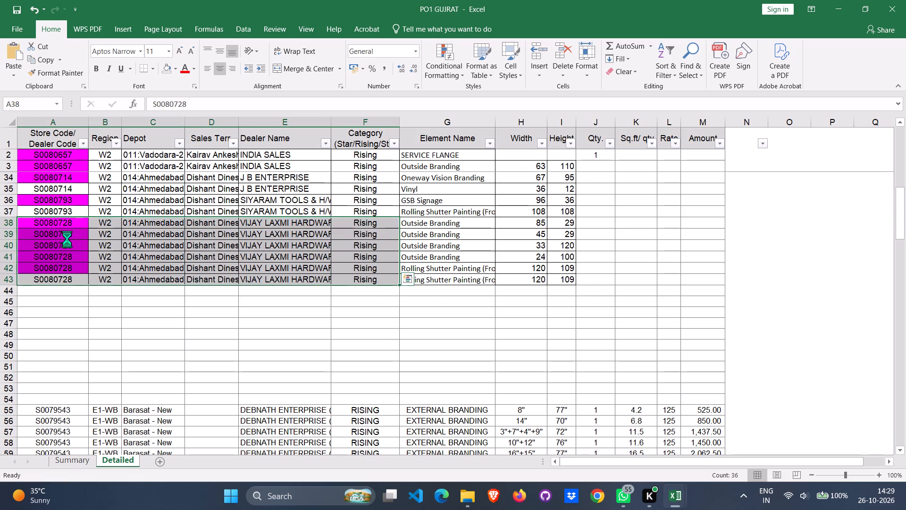
# Close the VIJAY LAXMI HARDWARE quotation workbook.
pyautogui.hotkey('alt', 'Tab')
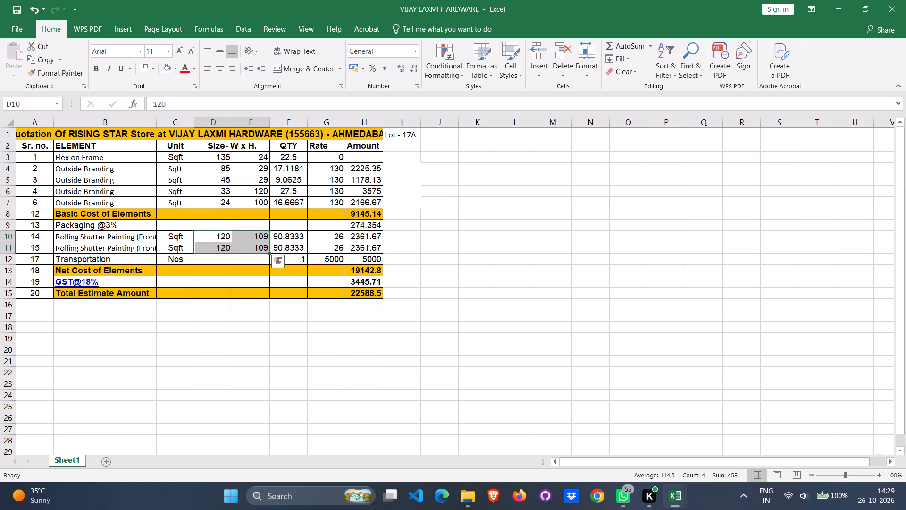
pyautogui.click(897, 1)
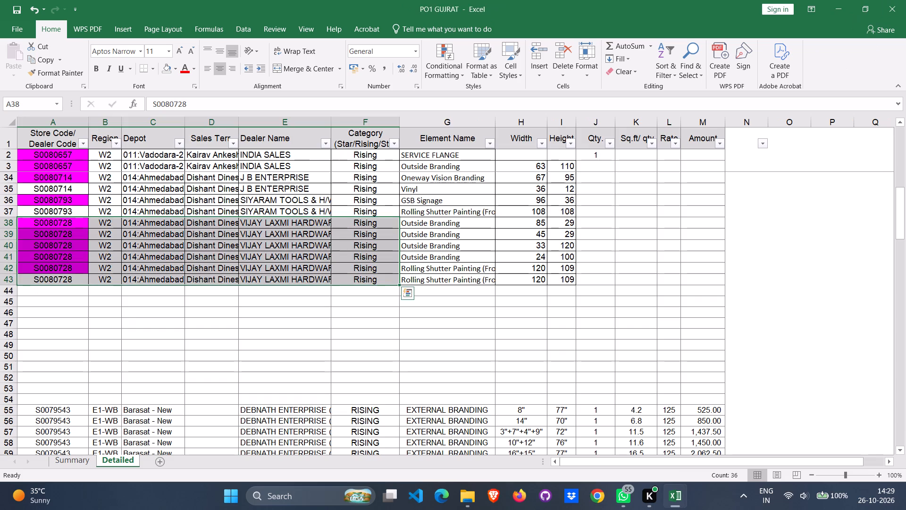
# Review the filled dealer rows in Detailed, going through the element names in column G from G2 down past row 43.
pyautogui.scroll(3, 522, 278)
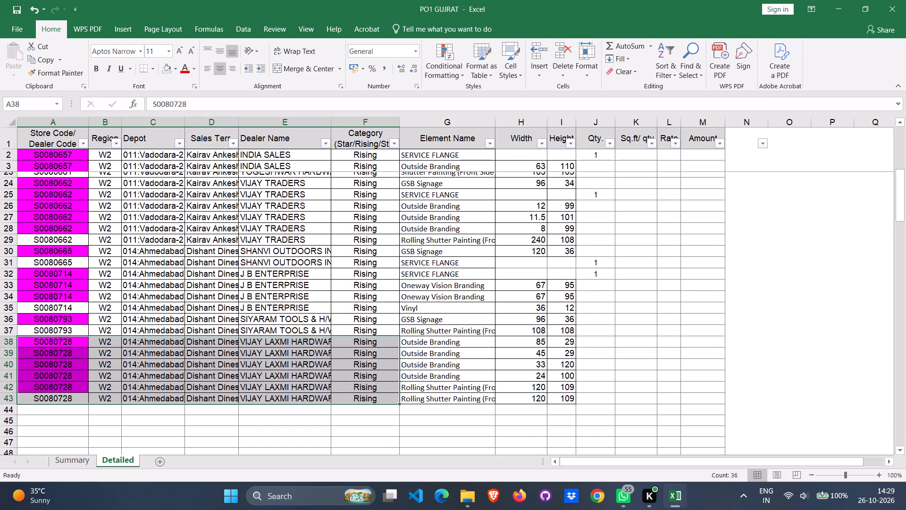
pyautogui.scroll(5, 522, 278)
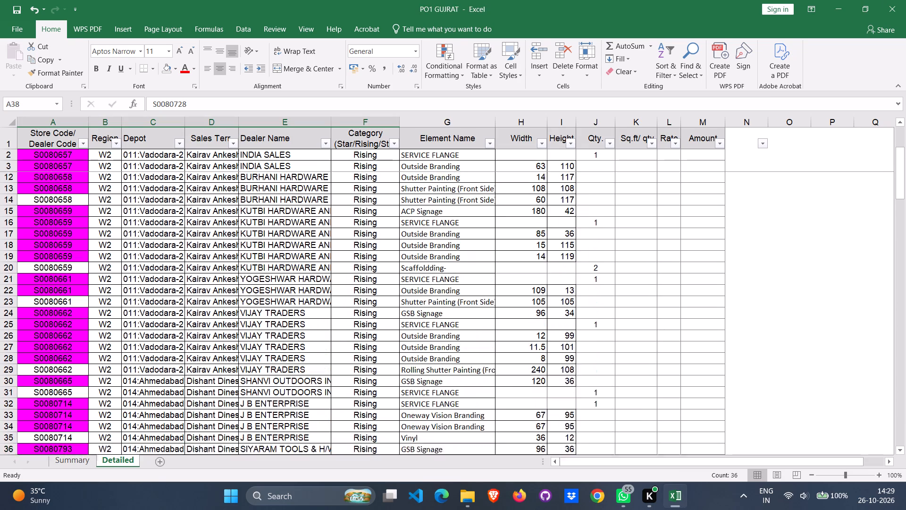
pyautogui.scroll(5, 522, 278)
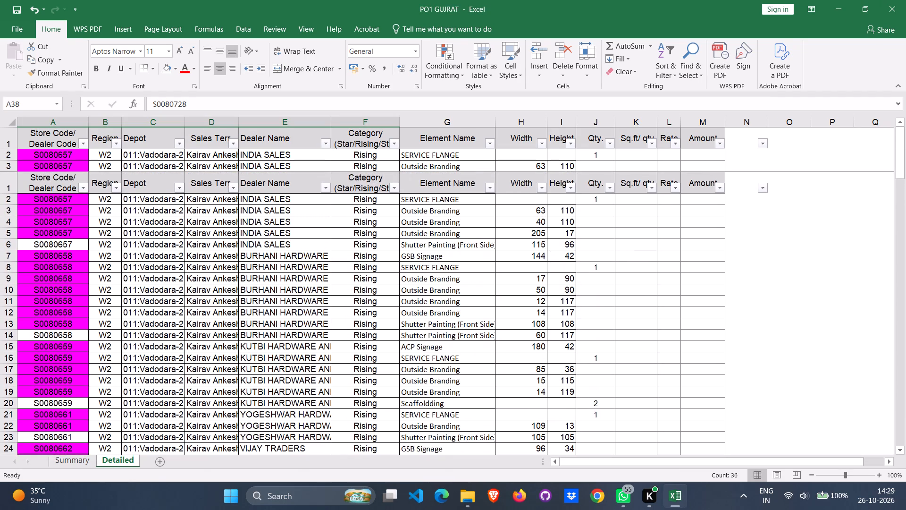
pyautogui.scroll(8, 522, 278)
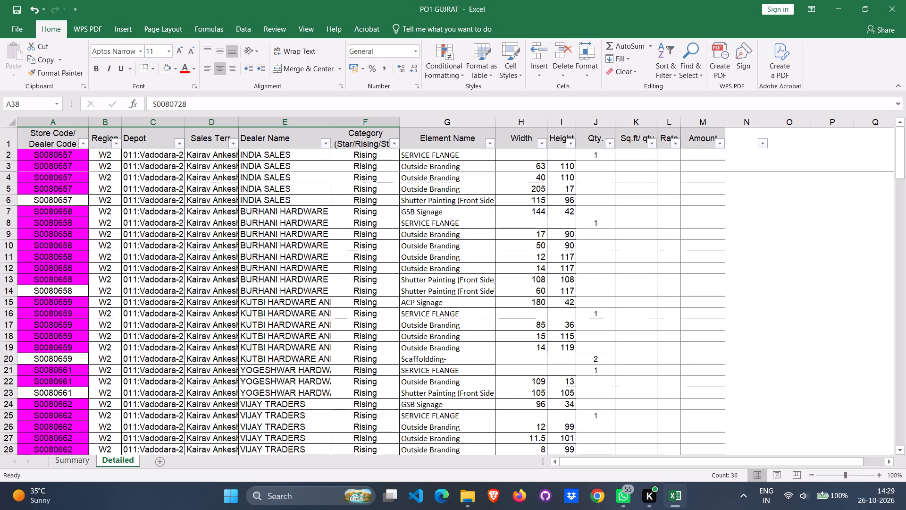
pyautogui.scroll(2, 621, 271)
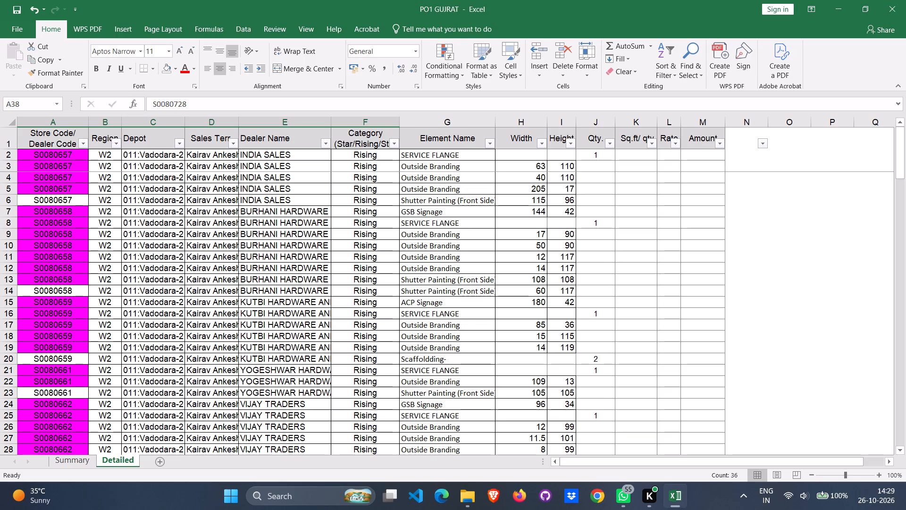
pyautogui.click(450, 153)
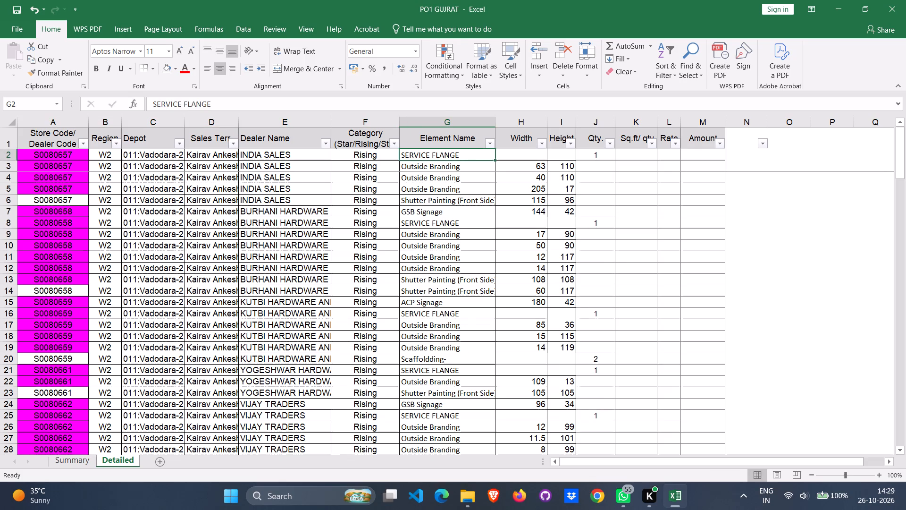
pyautogui.scroll(-5, 501, 270)
pyautogui.scroll(5, 501, 270)
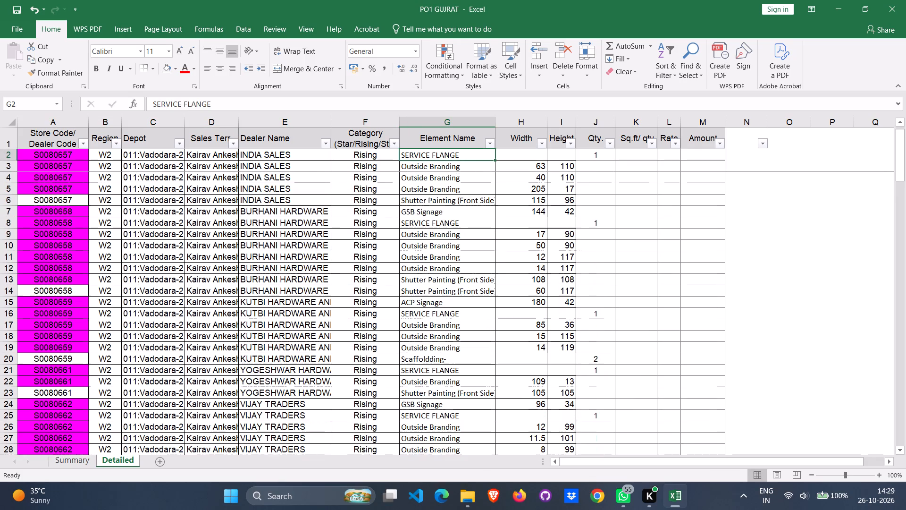
pyautogui.scroll(5, 501, 270)
pyautogui.press('Down')
pyautogui.press('Down')
pyautogui.press('Down')
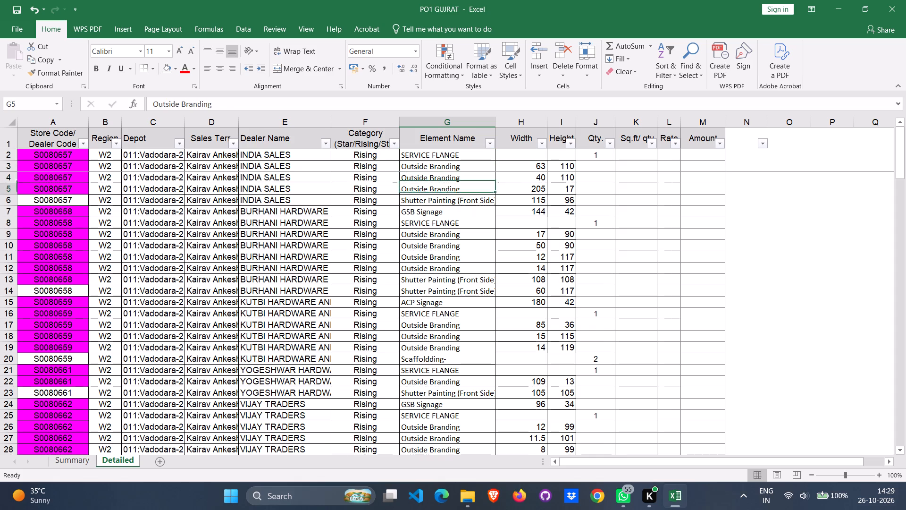
pyautogui.press('Down')
pyautogui.press('Down')
pyautogui.press('Down')
pyautogui.press('Down')
pyautogui.press('Down')
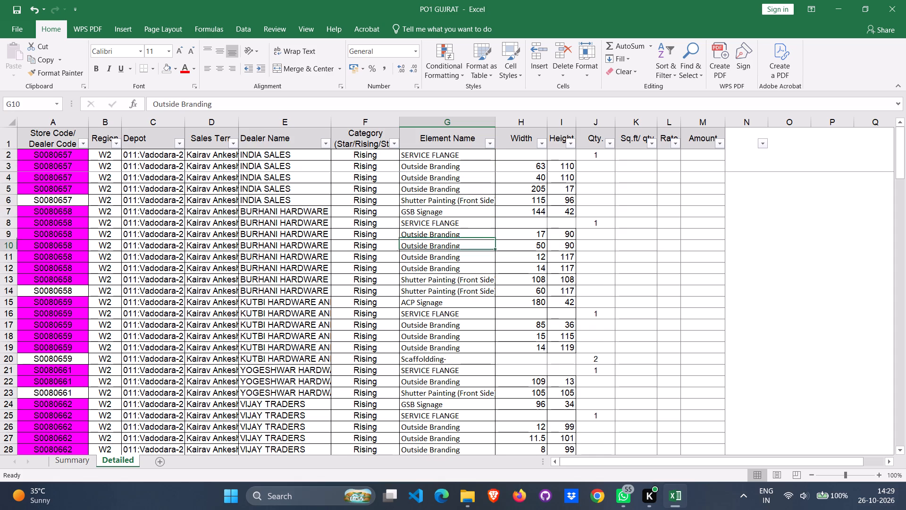
pyautogui.press('Down')
pyautogui.press('Down')
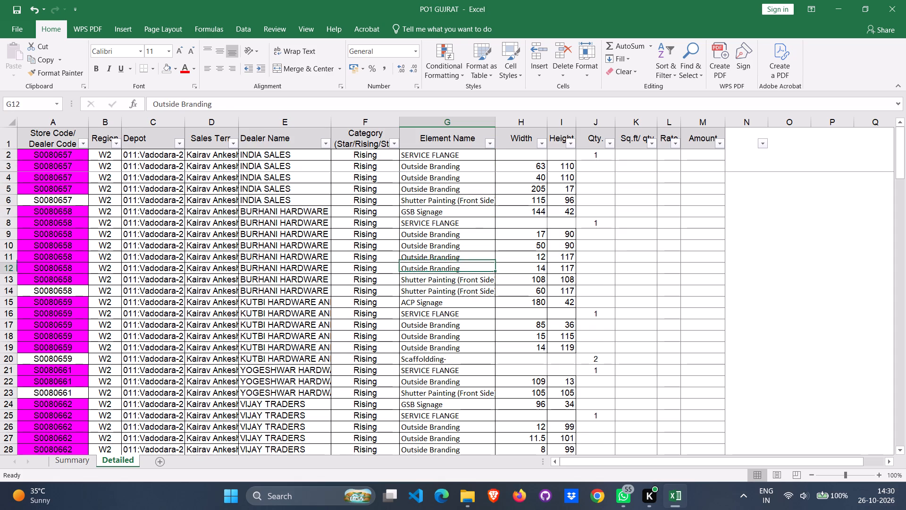
pyautogui.press('Down')
pyautogui.press('Down')
pyautogui.press('Down')
pyautogui.press('Down')
pyautogui.press('Down')
pyautogui.press('Down')
pyautogui.press('Down')
pyautogui.press('Down')
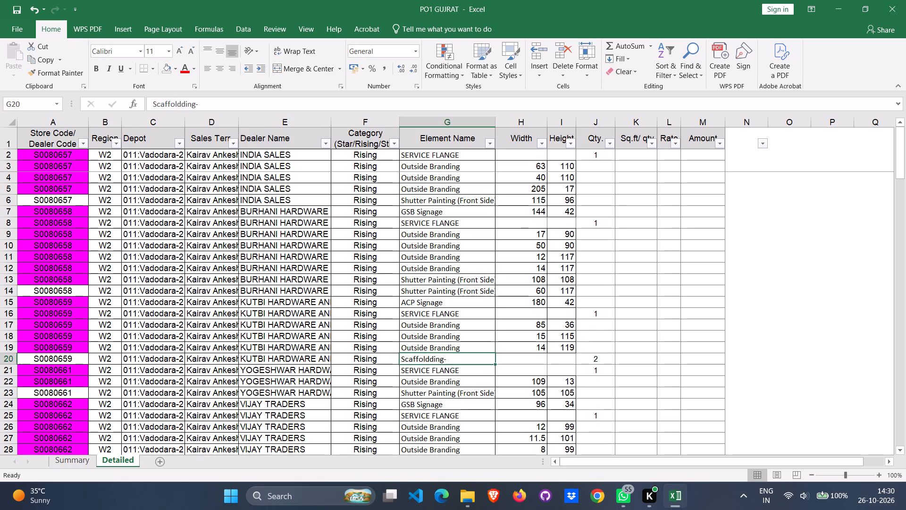
pyautogui.press('Down')
pyautogui.press('Down')
pyautogui.press('Down')
pyautogui.press('Down')
pyautogui.press('Down')
pyautogui.press('Down')
pyautogui.press('Down')
pyautogui.press('Down')
pyautogui.press('Down')
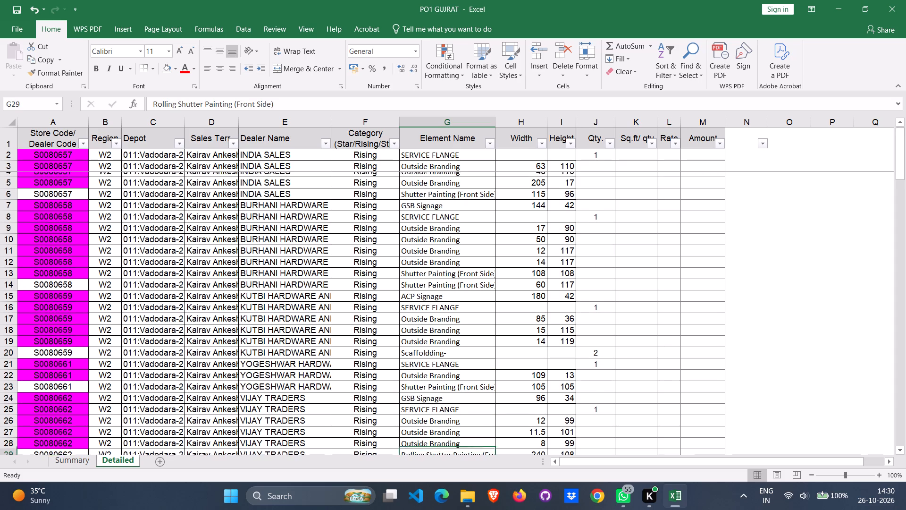
pyautogui.press('Down')
pyautogui.press('Down')
pyautogui.press('Down')
pyautogui.press('Down')
pyautogui.press('Down')
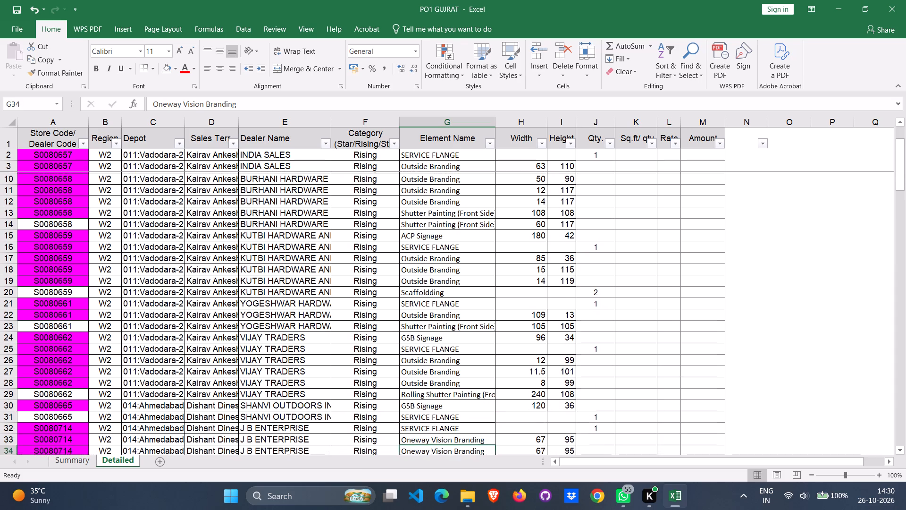
pyautogui.press('Down')
pyautogui.press('Down')
pyautogui.press('Down')
pyautogui.press('Down')
pyautogui.press('Down')
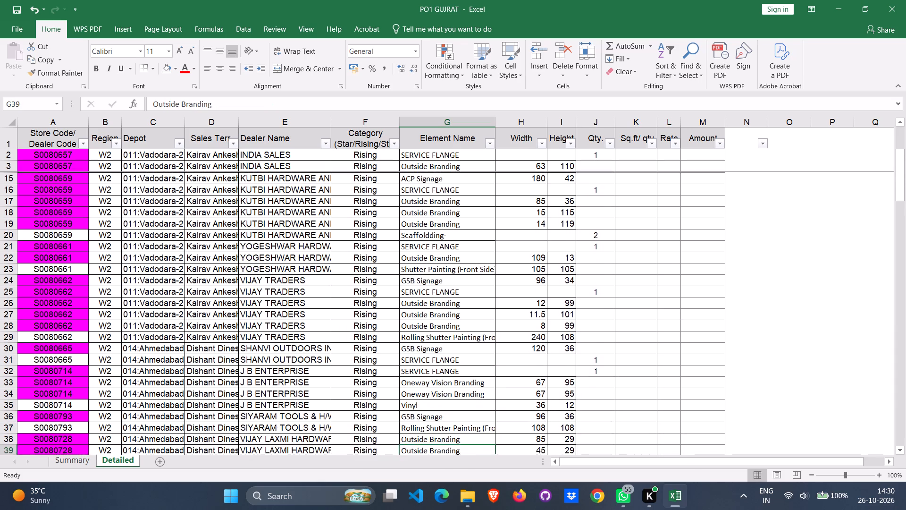
pyautogui.press('Down')
pyautogui.press('Down')
pyautogui.press('Down')
pyautogui.press('Down')
pyautogui.press('Down')
pyautogui.press('Down')
pyautogui.press('Down')
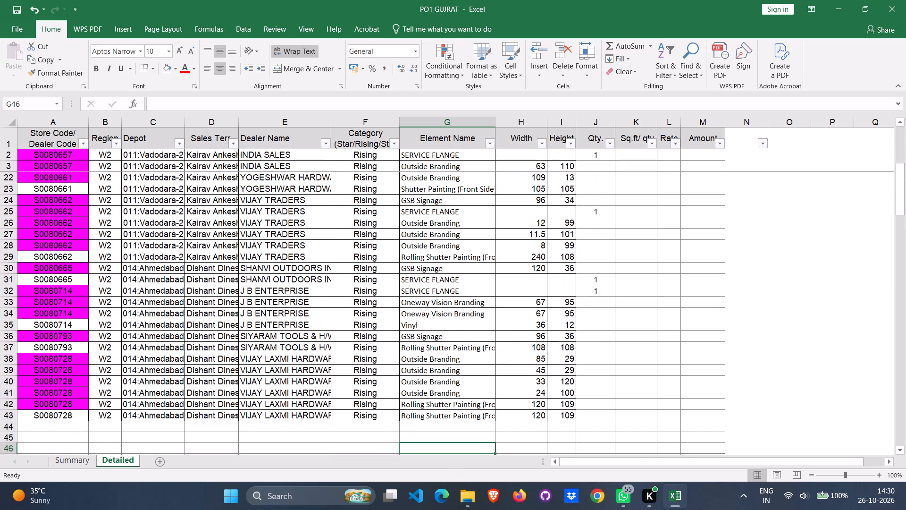
# Go back up column G to examine J B ENTERPRISE's two Oneway Vision Branding rows, ending on G33.
pyautogui.press('Up')
pyautogui.press('Up')
pyautogui.press('Up')
pyautogui.press('Up')
pyautogui.press('Up')
pyautogui.press('Up')
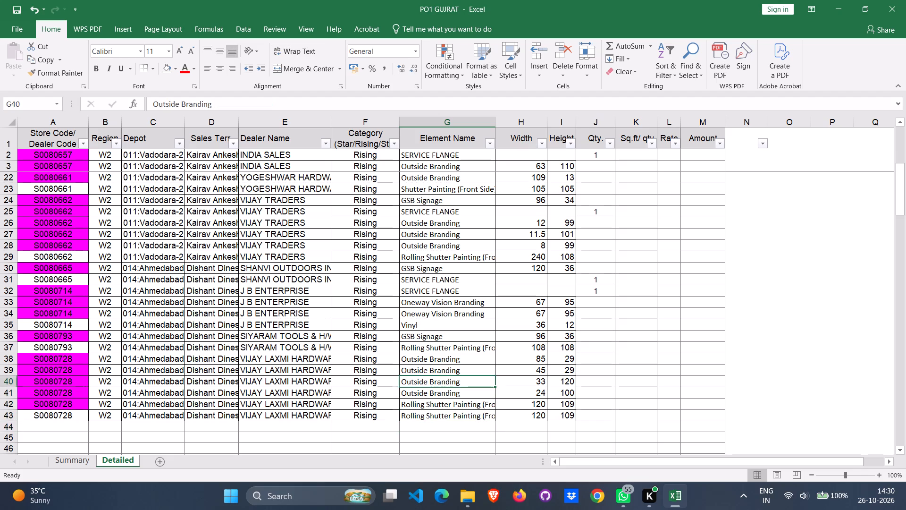
pyautogui.press('Up')
pyautogui.press('Up')
pyautogui.press('Up')
pyautogui.press('Up')
pyautogui.press('Up')
pyautogui.press('Up')
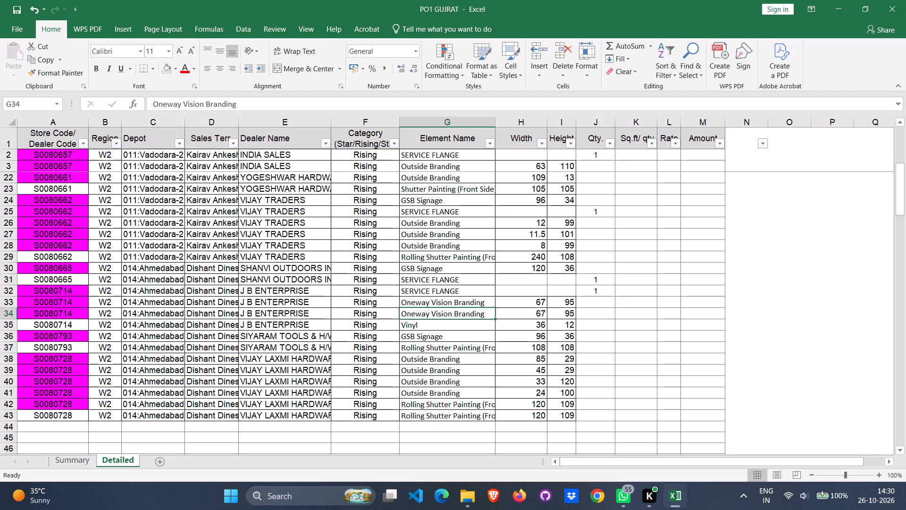
pyautogui.press('Up')
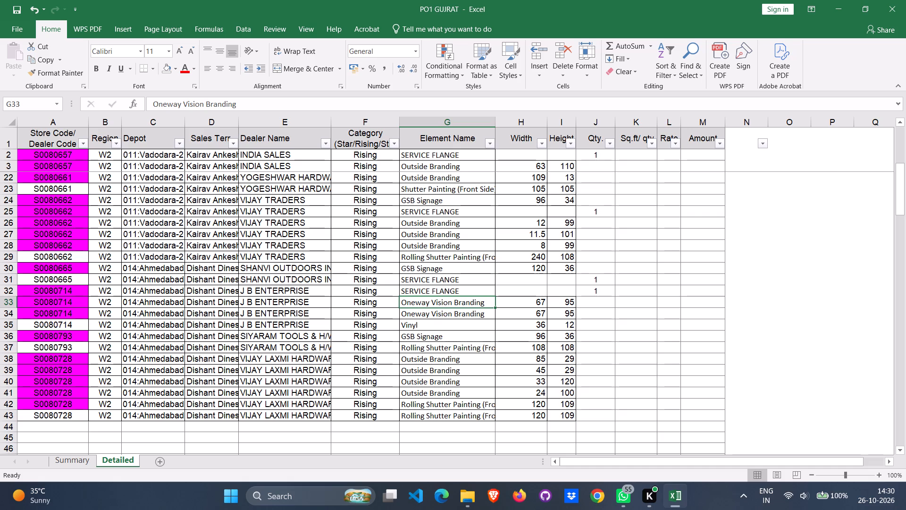
# Search the SEPARATAION ESTIMATE folder in File Explorer for "J B" and open the J B ENTERPRISE quotation workbook.
pyautogui.hotkey('alt', 'Tab')
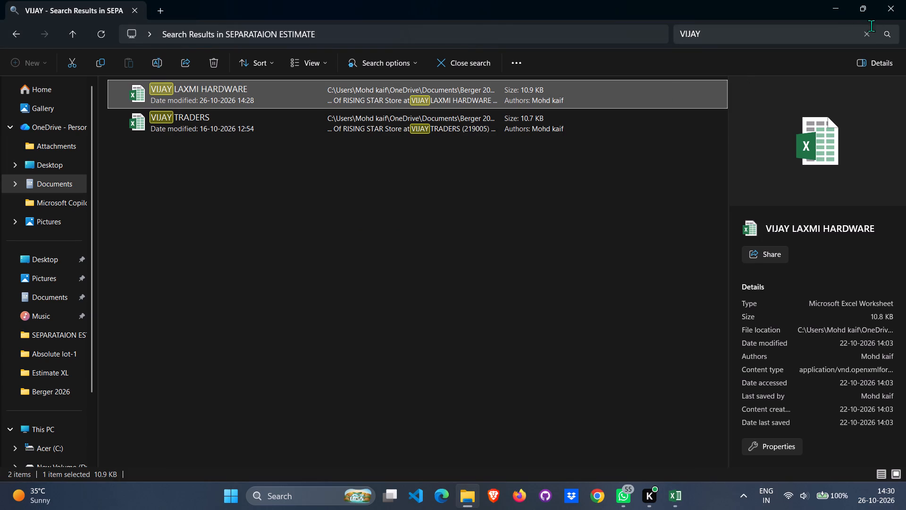
pyautogui.click(865, 32)
pyautogui.press('space')
pyautogui.write('J B')
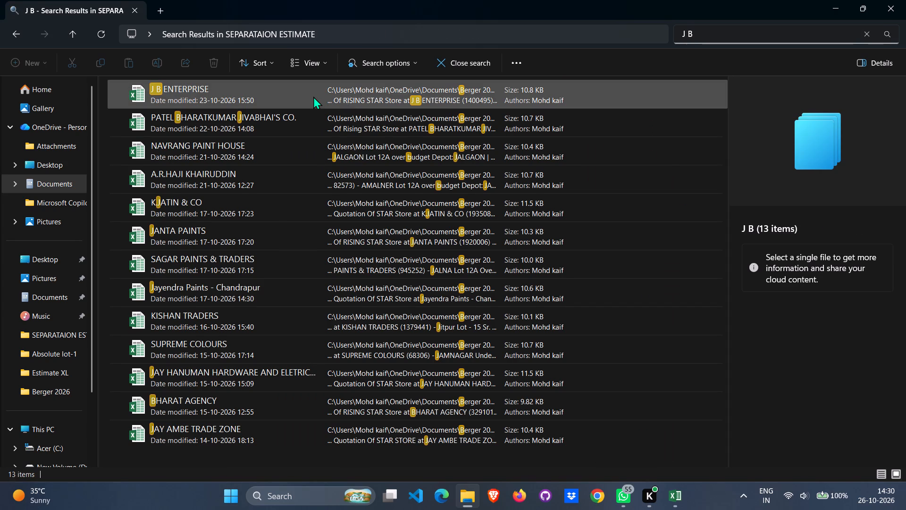
pyautogui.doubleClick(311, 96)
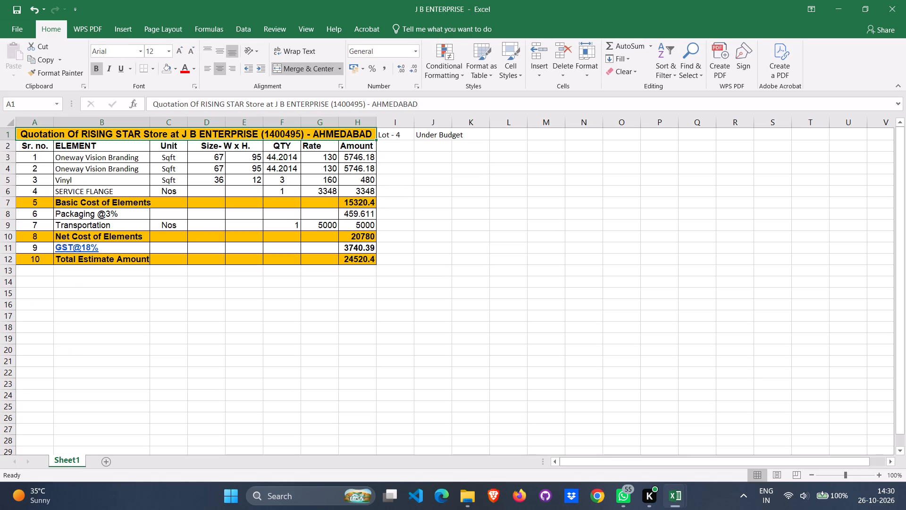
# Clear the amounts of the two Oneway Vision Branding elements, H3 and H4, in the J B ENTERPRISE quotation.
pyautogui.doubleClick(362, 156)
pyautogui.tripleClick(362, 156)
pyautogui.click(362, 156)
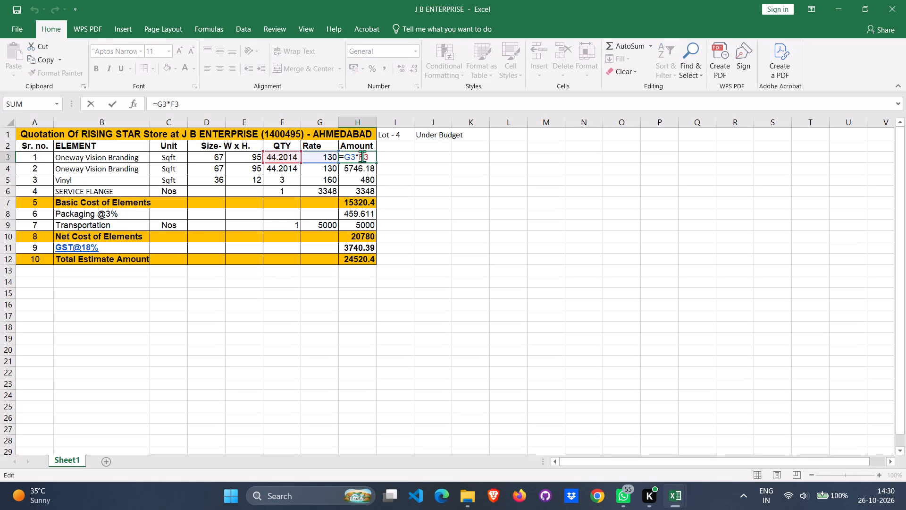
pyautogui.click(386, 151)
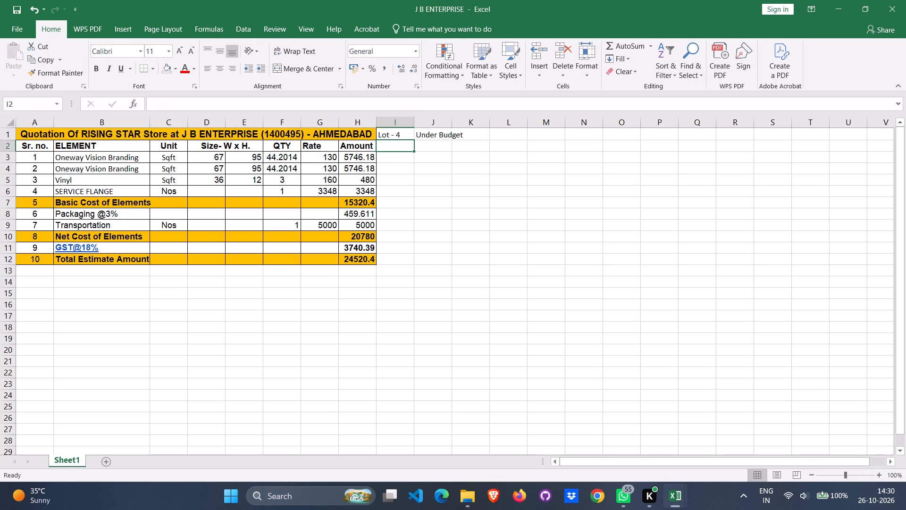
pyautogui.click(367, 156)
pyautogui.press('Delete')
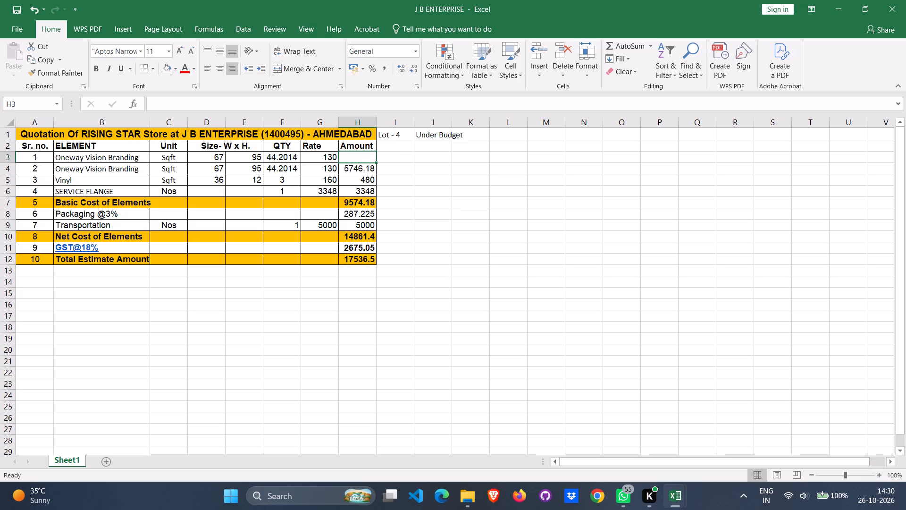
pyautogui.click(364, 167)
pyautogui.press('Delete')
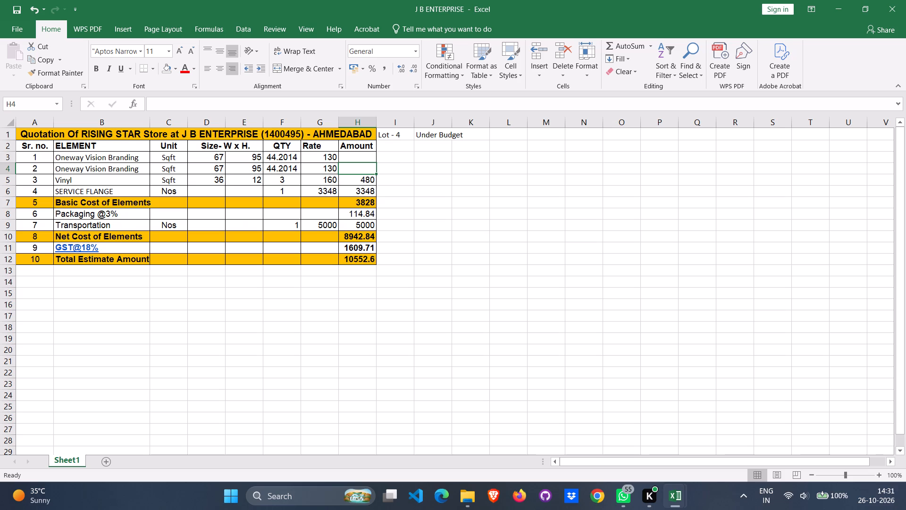
# In PO1 GUJRAT's Summary sheet, set J B ENTERPRISE's total amount in G14 to 8942.84 and save the workbook.
pyautogui.hotkey('alt', 'Tab')
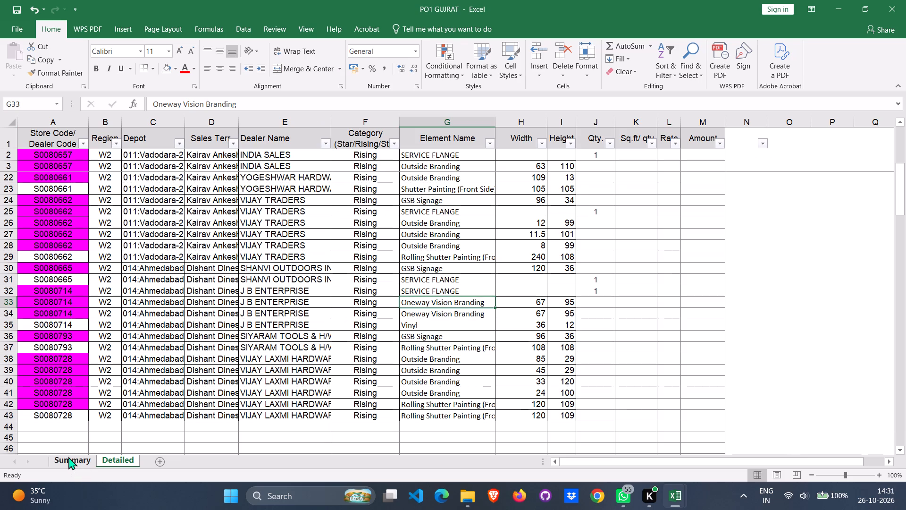
pyautogui.click(7, 302)
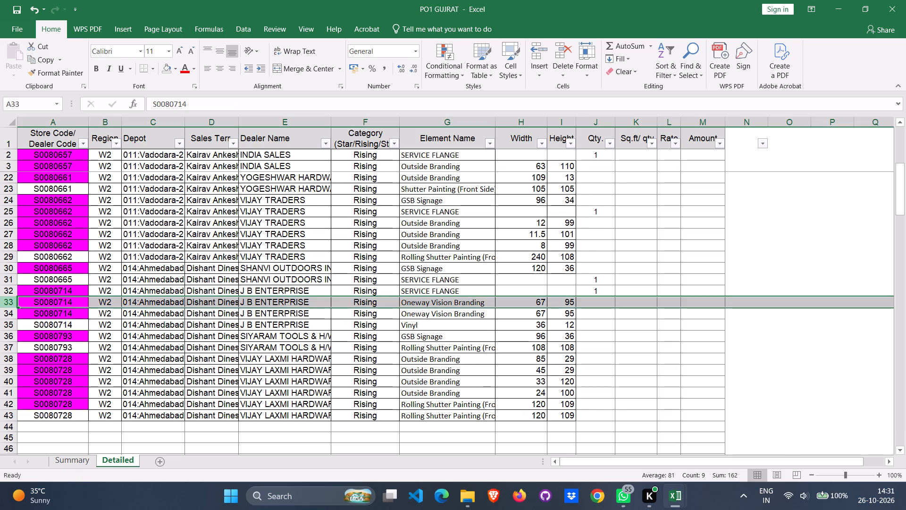
pyautogui.click(69, 456)
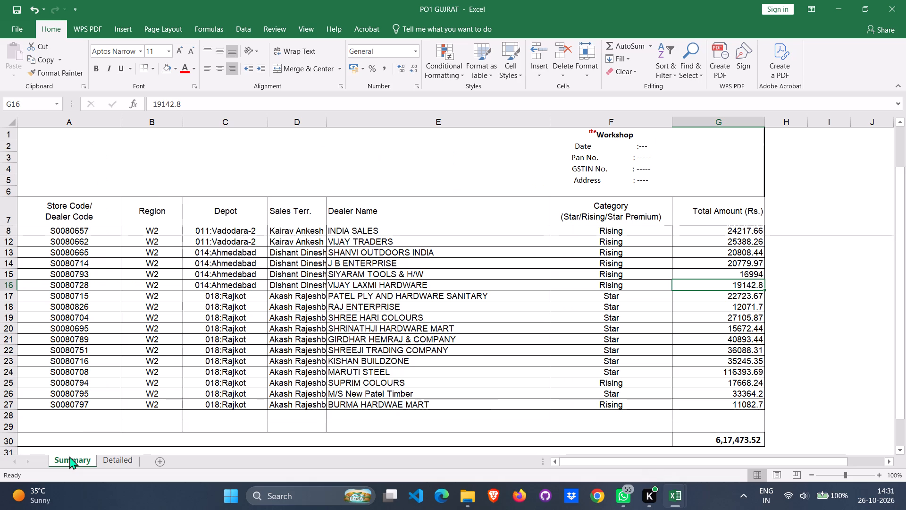
pyautogui.click(335, 265)
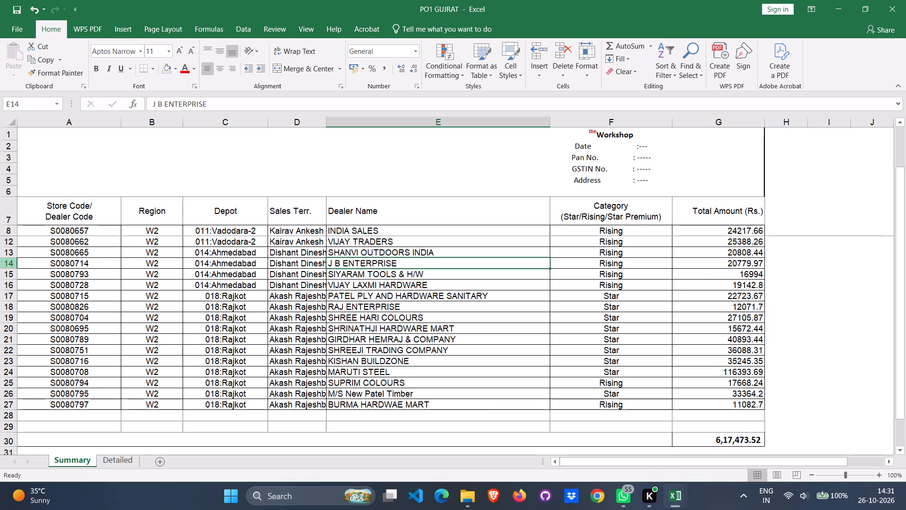
pyautogui.click(10, 266)
pyautogui.click(739, 264)
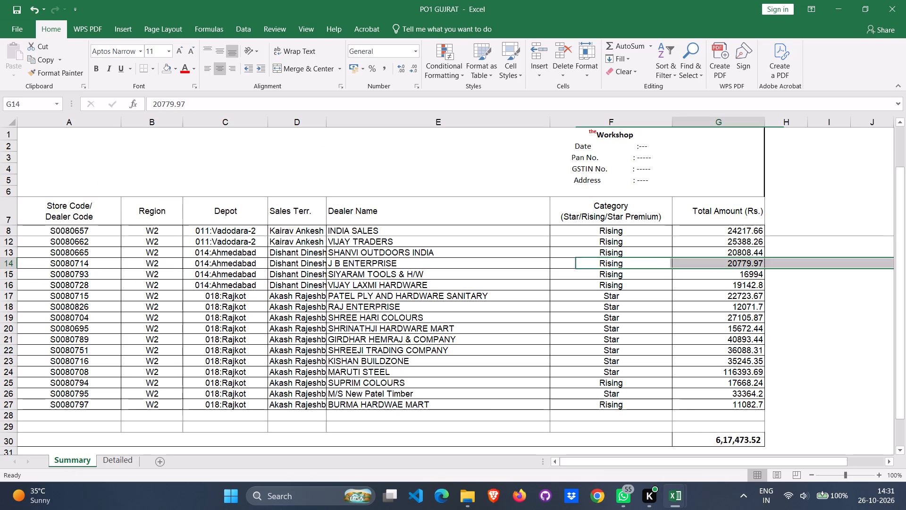
pyautogui.press('Delete')
pyautogui.hotkey('alt', 'Tab')
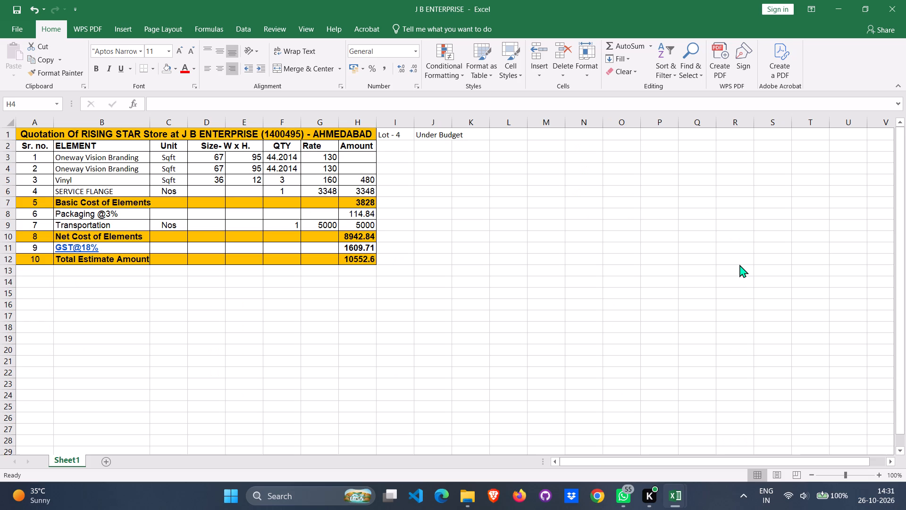
pyautogui.hotkey('alt', 'Tab')
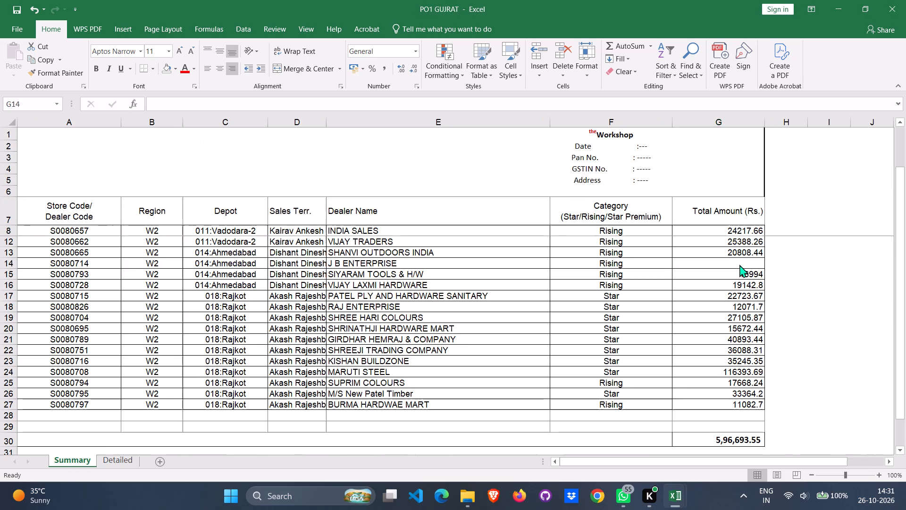
pyautogui.write('8942')
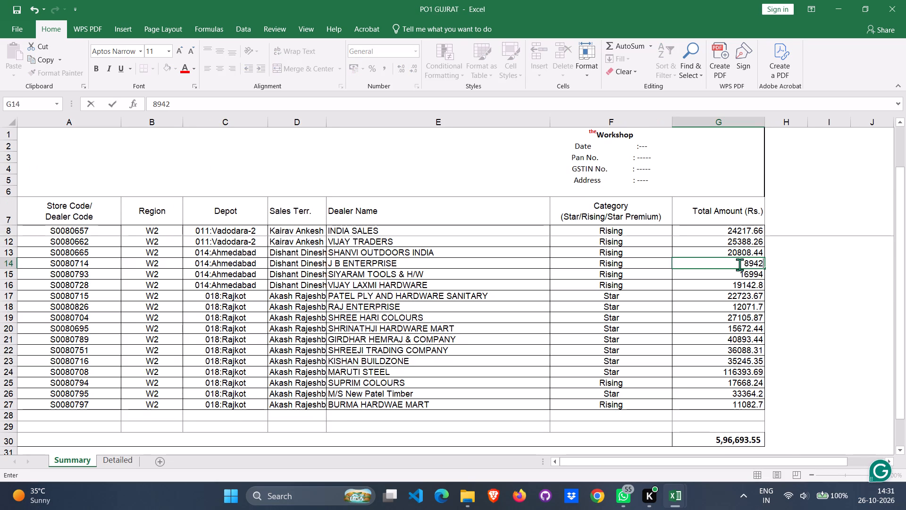
pyautogui.hotkey('alt', 'Tab')
pyautogui.hotkey('alt', 'Tab')
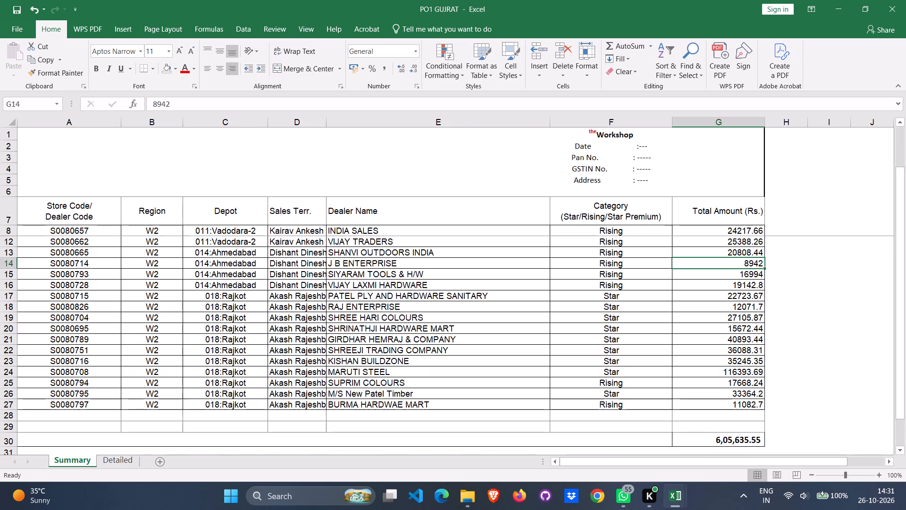
pyautogui.write('.84')
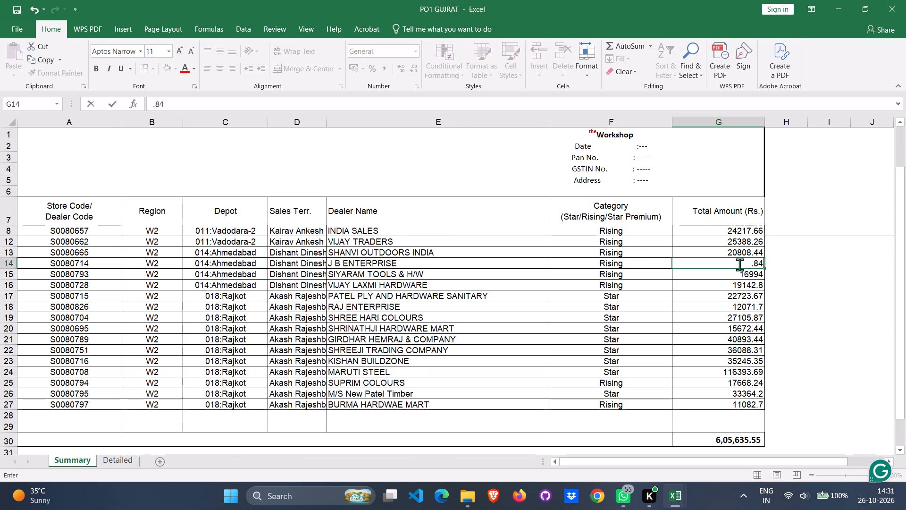
pyautogui.press('BackSpace')
pyautogui.press('BackSpace')
pyautogui.press('BackSpace')
pyautogui.hotkey('alt', 'Tab')
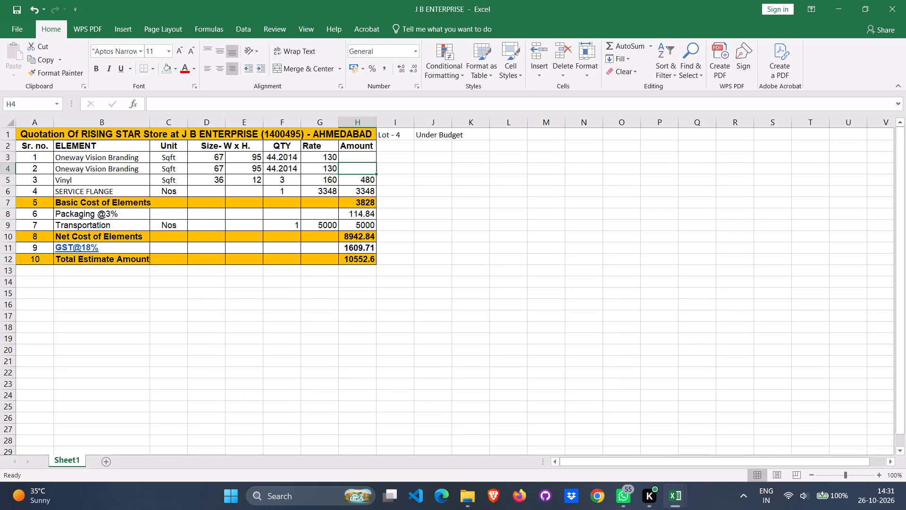
pyautogui.hotkey('alt', 'Tab')
pyautogui.write('89')
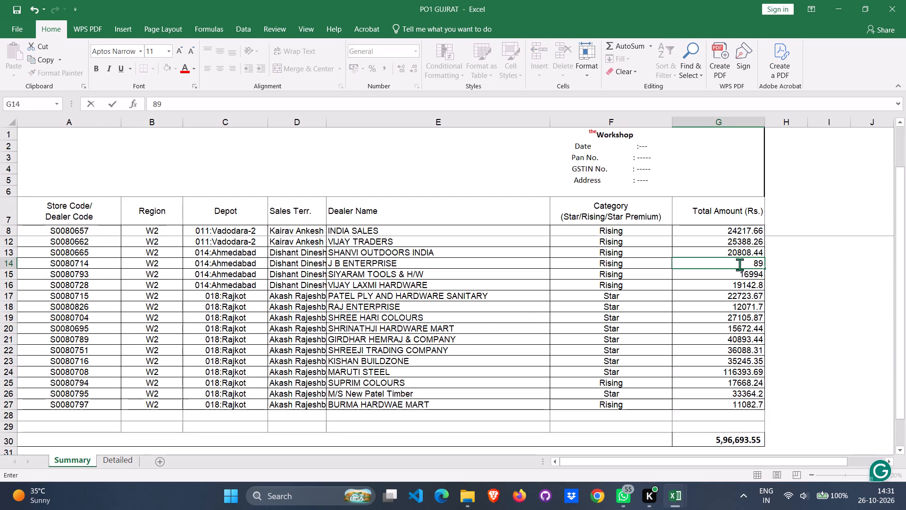
pyautogui.write('42')
pyautogui.write('.8')
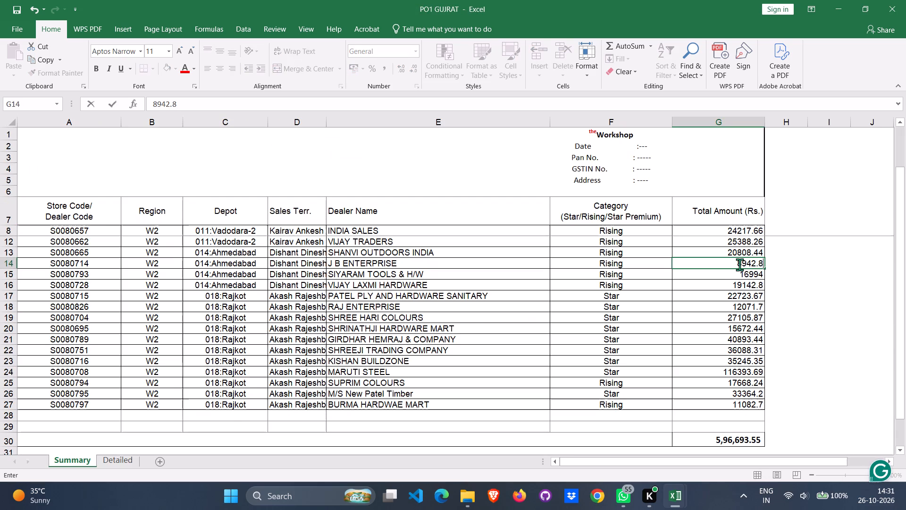
pyautogui.press('4')
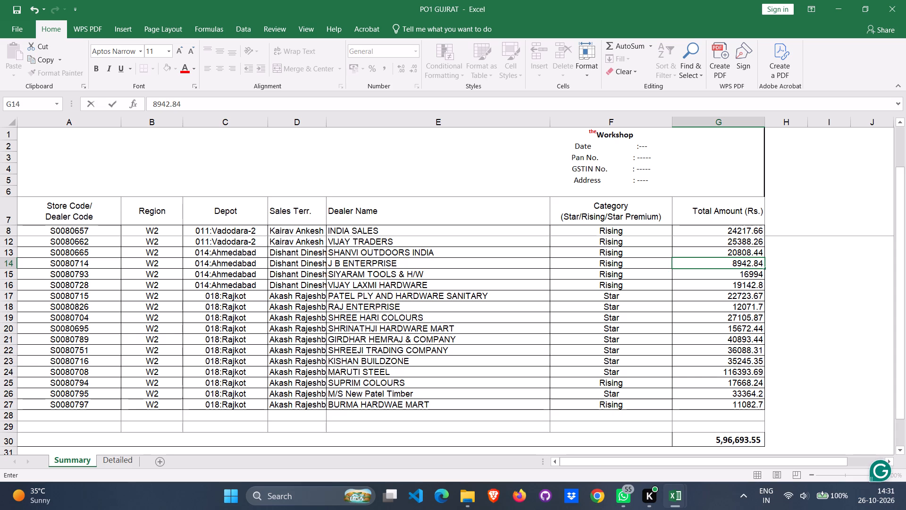
pyautogui.hotkey('ctrl', 's')
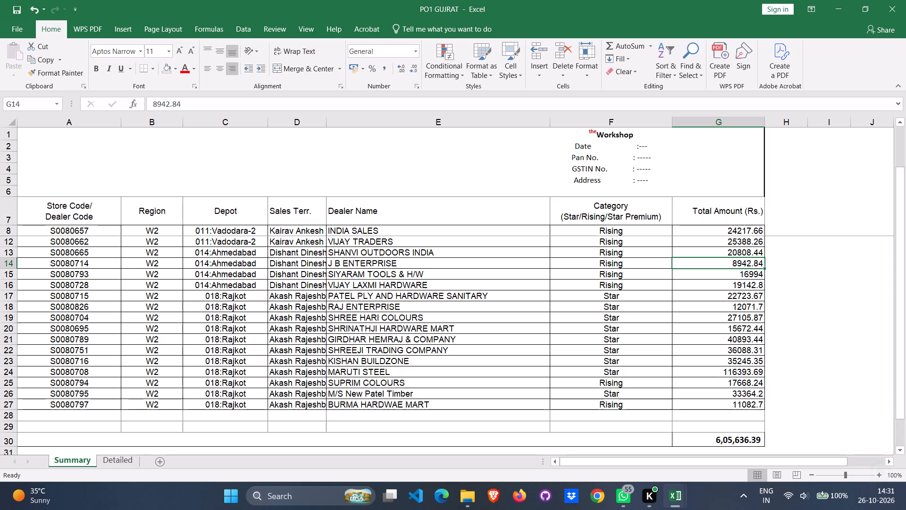
# Delete the entire rows 33 and 34 holding J B ENTERPRISE's two Oneway Vision Branding elements from the Detailed sheet.
pyautogui.click(118, 456)
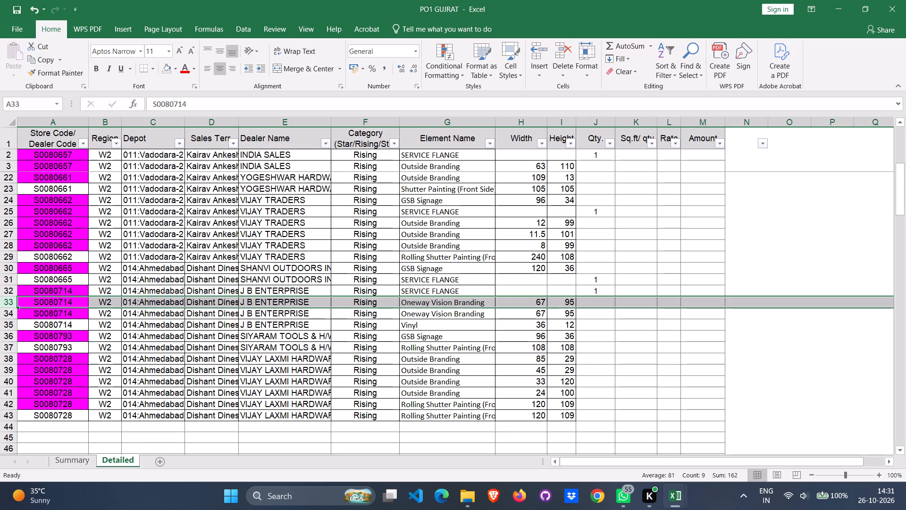
pyautogui.click(58, 302)
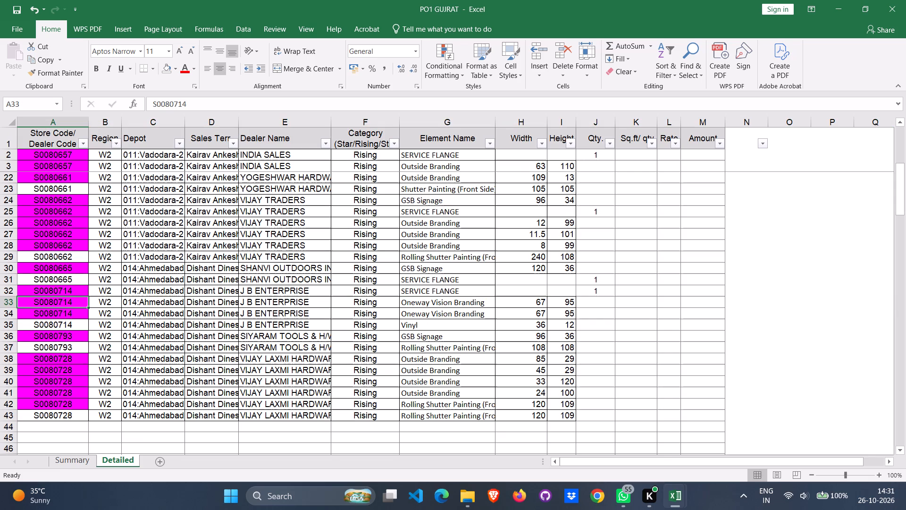
pyautogui.hotkey('shift', 'Down')
pyautogui.hotkey('shift', 'Right')
pyautogui.hotkey('shift', 'Right')
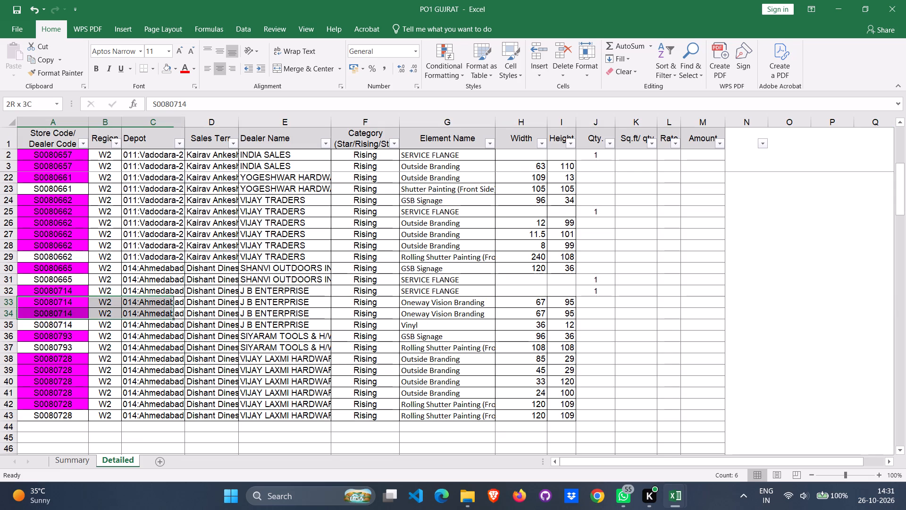
pyautogui.hotkey('shift', 'Right')
pyautogui.hotkey('shift', 'Right')
pyautogui.hotkey('shift', 'Right')
pyautogui.hotkey('shift', 'Right')
pyautogui.hotkey('shift', 'Right')
pyautogui.hotkey('shift', 'Right')
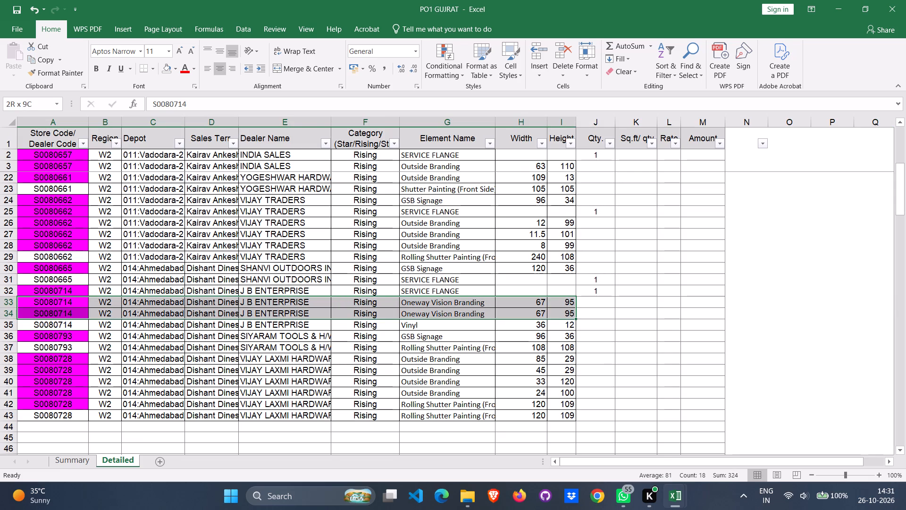
pyautogui.hotkey('shift', 'Right')
pyautogui.hotkey('shift', 'Right')
pyautogui.hotkey('shift', 'Right')
pyautogui.hotkey('shift', 'Right')
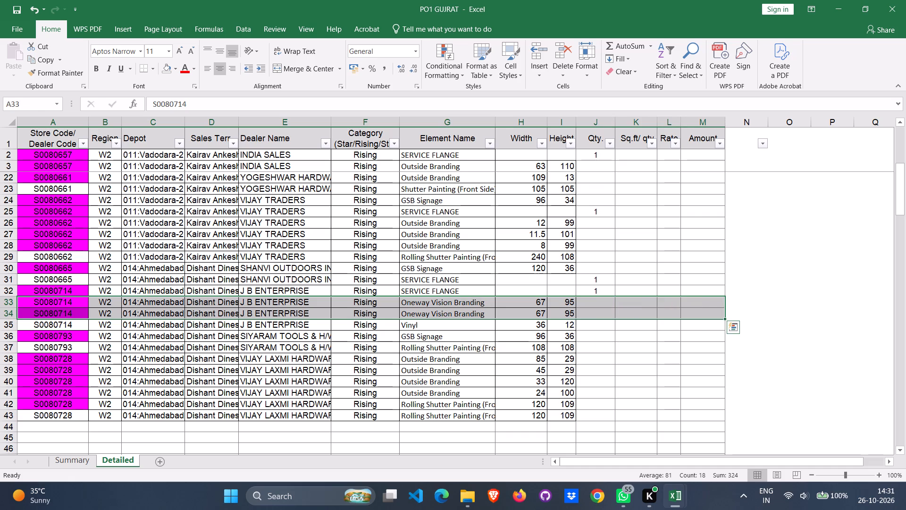
pyautogui.rightClick(592, 310)
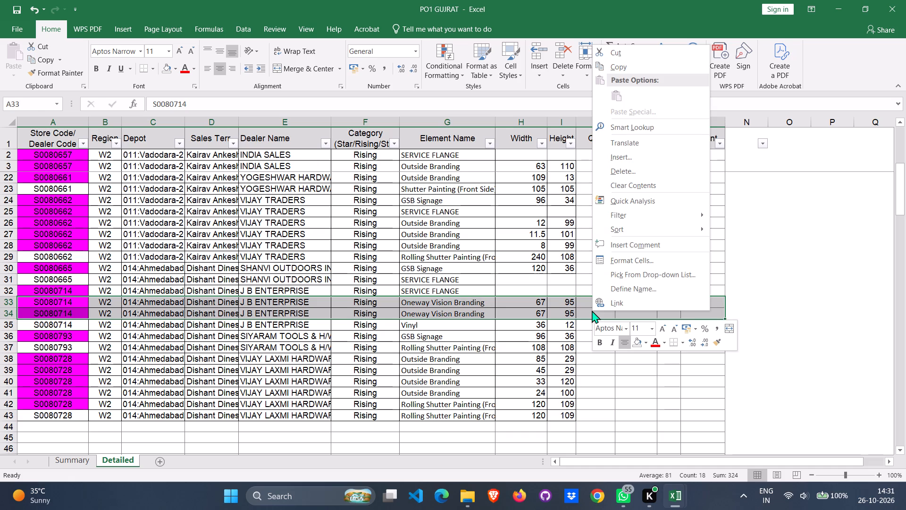
pyautogui.click(641, 161)
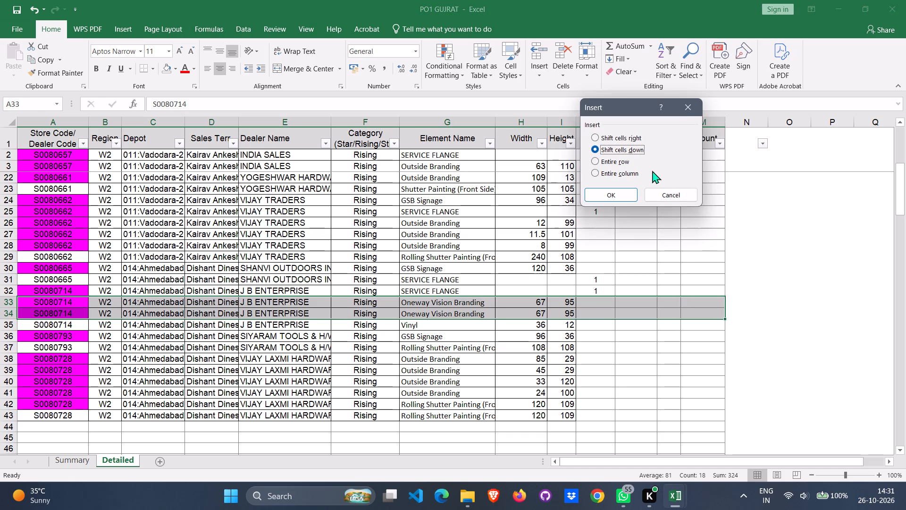
pyautogui.click(682, 189)
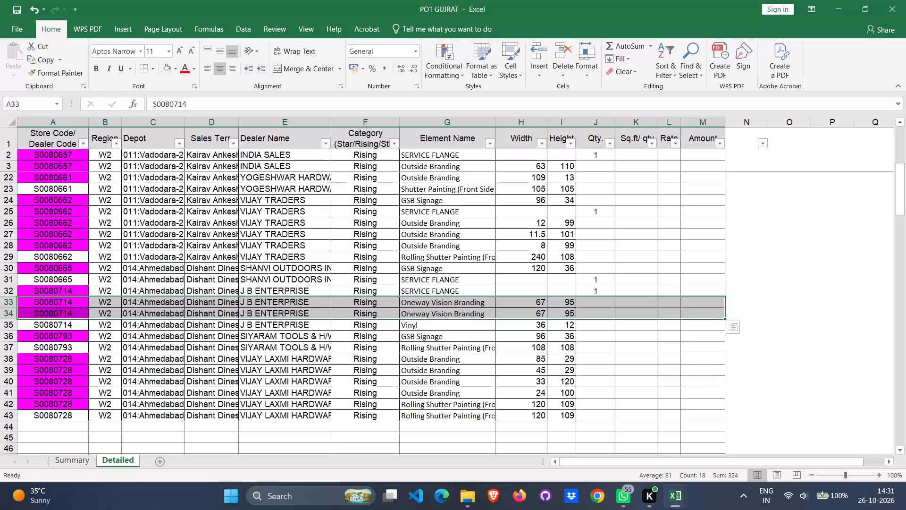
pyautogui.rightClick(627, 313)
pyautogui.click(665, 178)
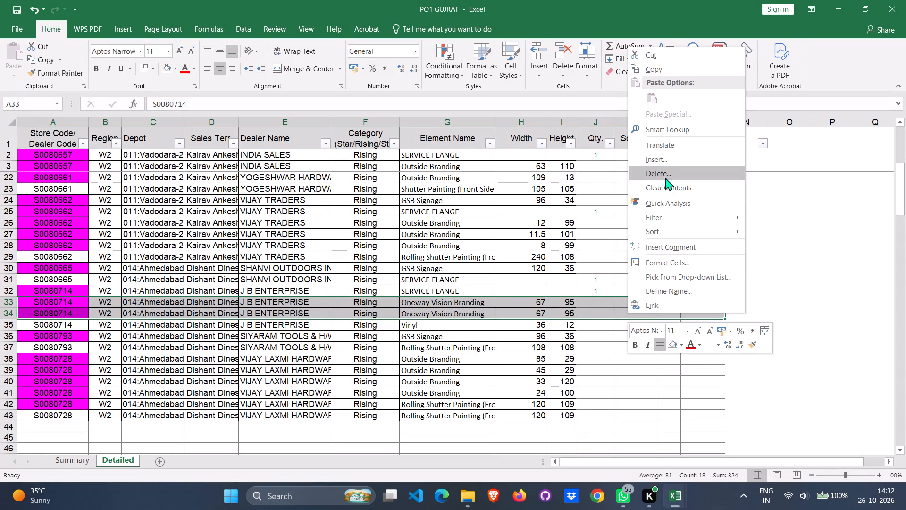
pyautogui.click(642, 178)
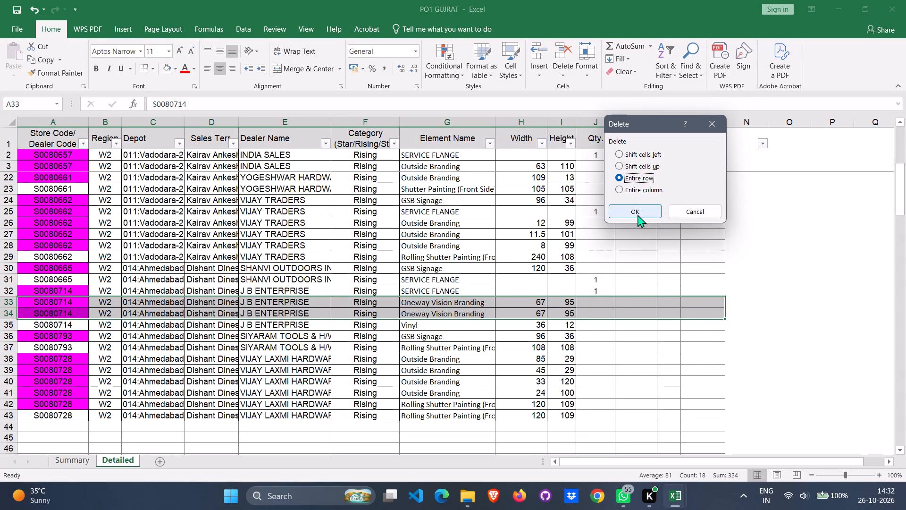
pyautogui.click(638, 214)
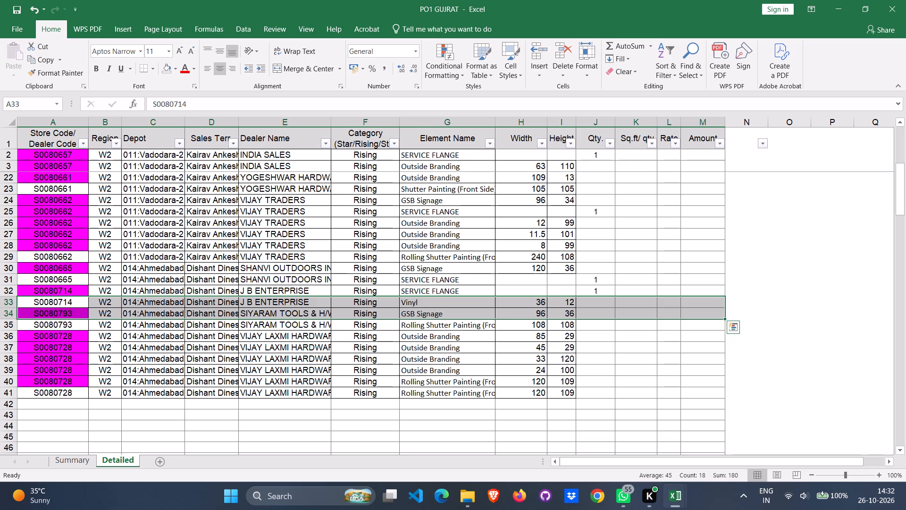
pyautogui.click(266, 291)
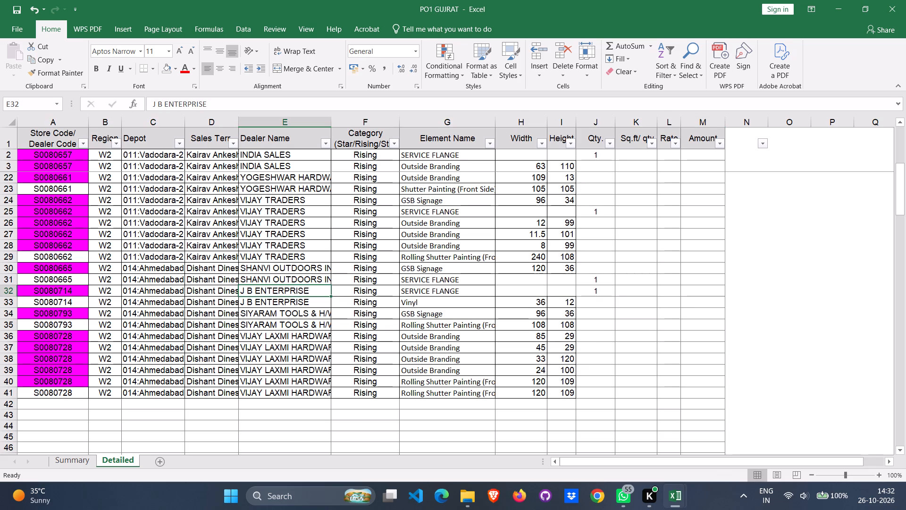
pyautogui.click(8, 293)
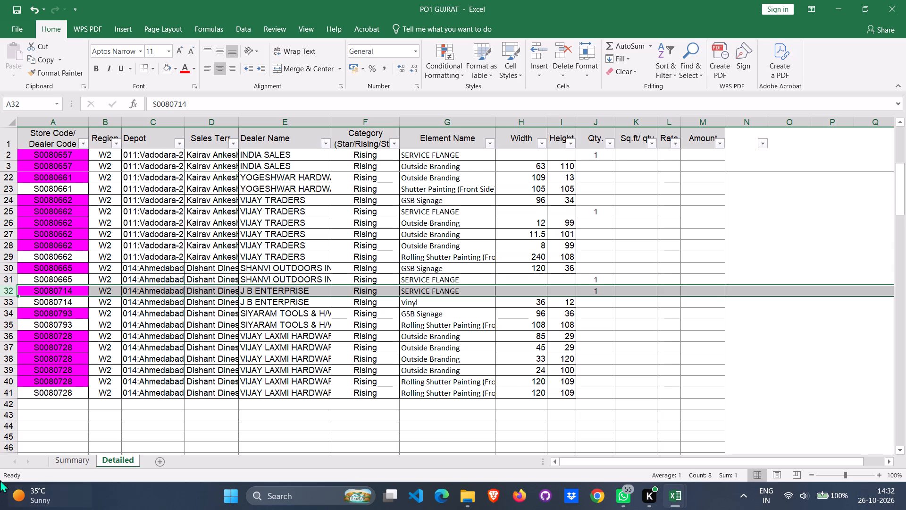
# Clear the contents of A53:M65 in Detailed, covering the leftover DEBNATH ENTERPRISE rows and the first RAMKRISHNA PAINTS rows below the Gujarat dealers.
pyautogui.scroll(-12, 364, 318)
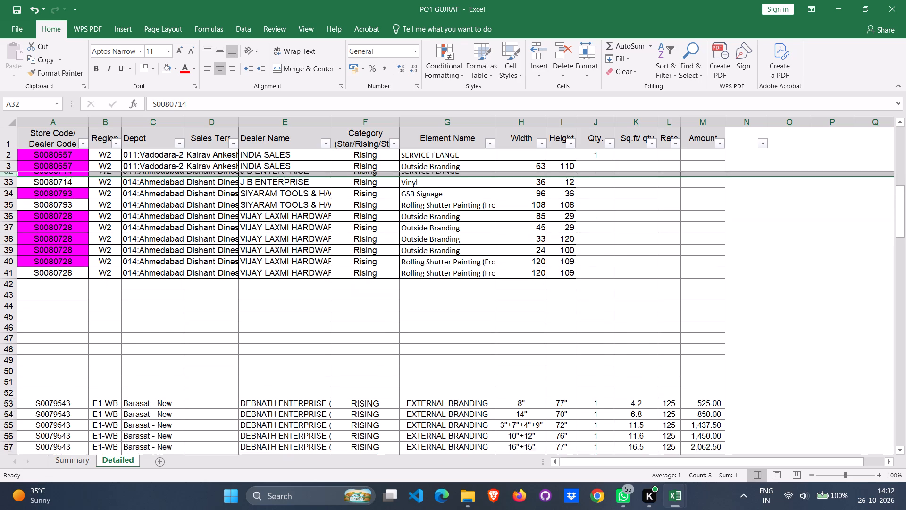
pyautogui.scroll(-6, 106, 364)
pyautogui.click(60, 318)
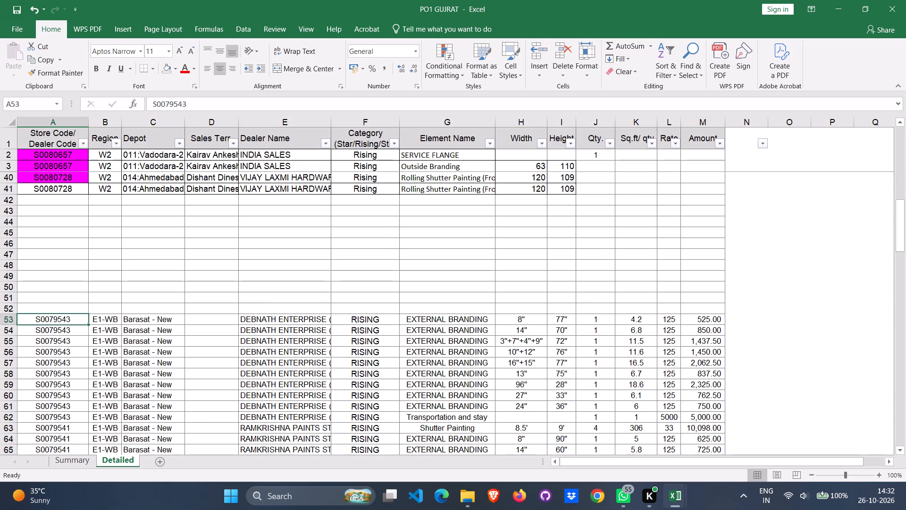
pyautogui.hotkey('shift', 'Right')
pyautogui.hotkey('shift', 'Right')
pyautogui.hotkey('shift', 'Right')
pyautogui.hotkey('shift', 'Right')
pyautogui.hotkey('shift', 'Right')
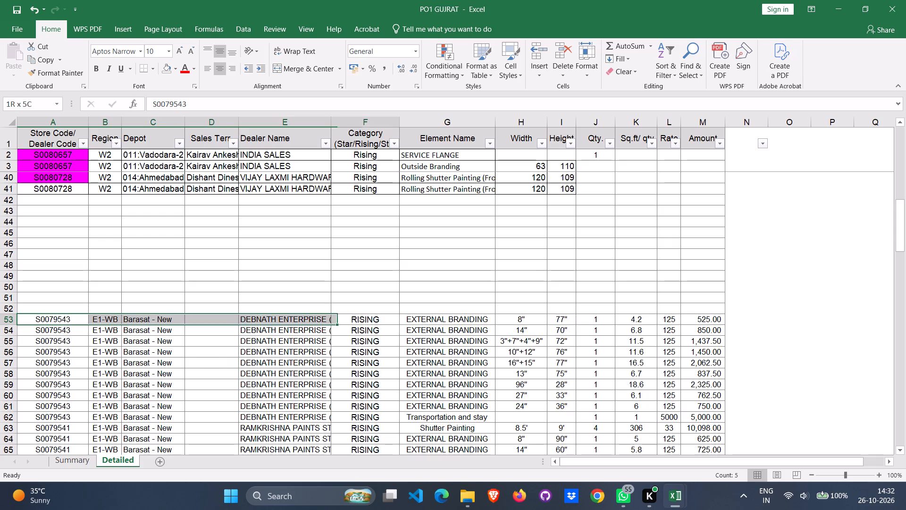
pyautogui.hotkey('shift', 'Right')
pyautogui.hotkey('shift', 'Right')
pyautogui.hotkey('shift', 'Right')
pyautogui.hotkey('shift', 'Right')
pyautogui.hotkey('shift', 'Right')
pyautogui.hotkey('shift', 'Right')
pyautogui.hotkey('shift', 'Right')
pyautogui.hotkey('shift', 'Down')
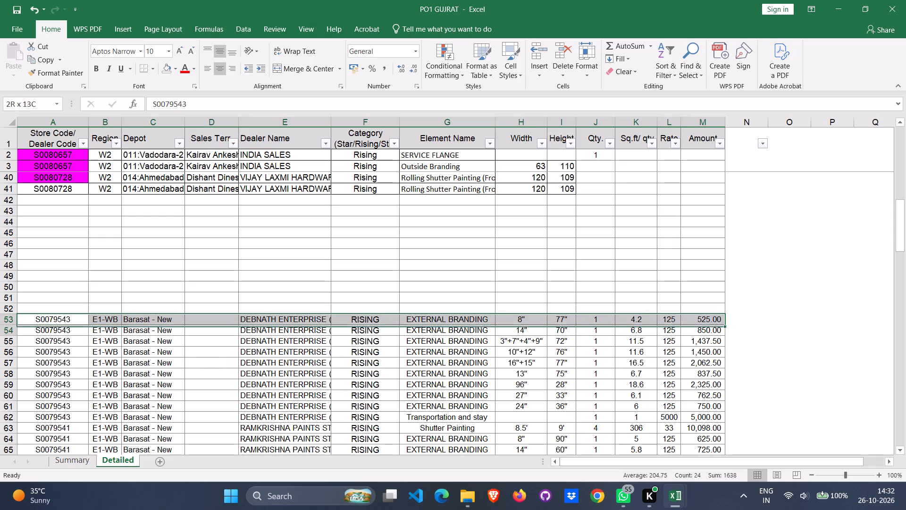
pyautogui.hotkey('shift', 'Down')
pyautogui.hotkey('shift', 'Down')
pyautogui.hotkey('shift', 'Down')
pyautogui.hotkey('shift', 'Down')
pyautogui.hotkey('shift', 'Down')
pyautogui.hotkey('shift', 'Down')
pyautogui.hotkey('shift', 'Down')
pyautogui.hotkey('shift', 'Down')
pyautogui.hotkey('shift', 'Down')
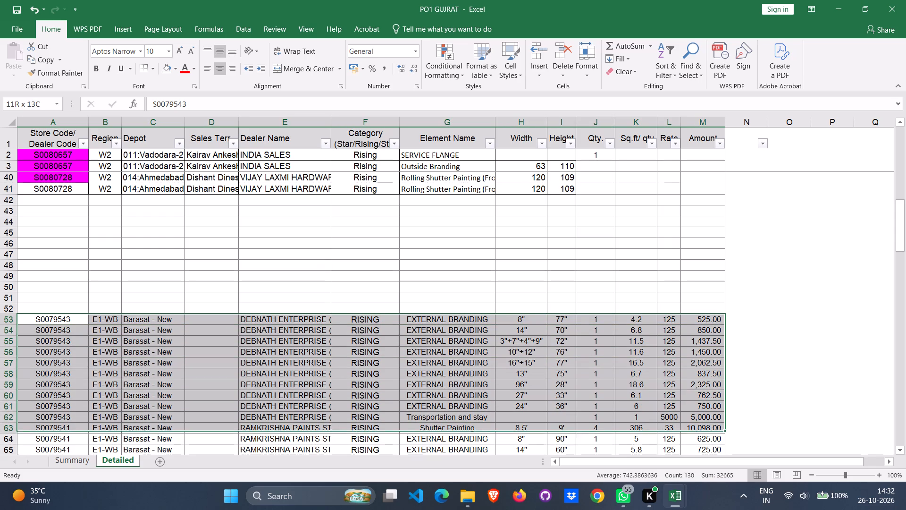
pyautogui.hotkey('shift', 'Down')
pyautogui.hotkey('shift', 'Down')
pyautogui.press('Delete')
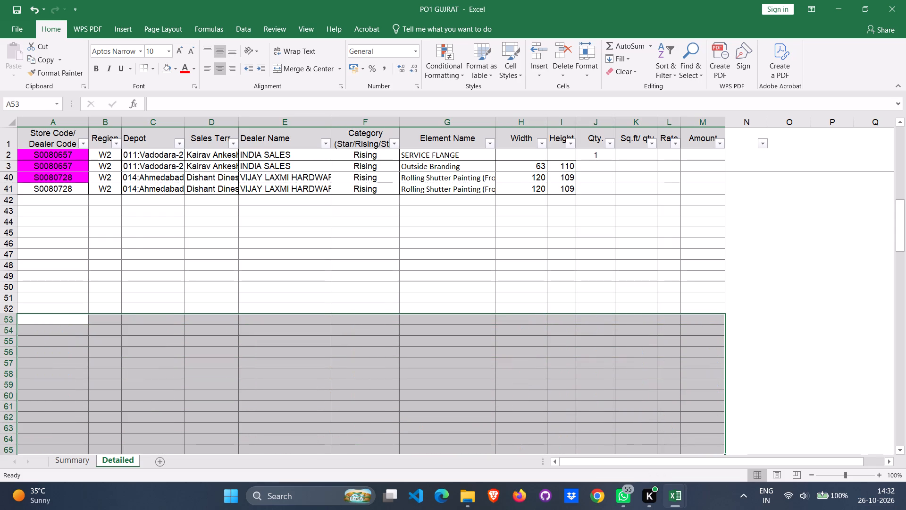
# Save the changes to the J B ENTERPRISE quotation and close it.
pyautogui.click(61, 201)
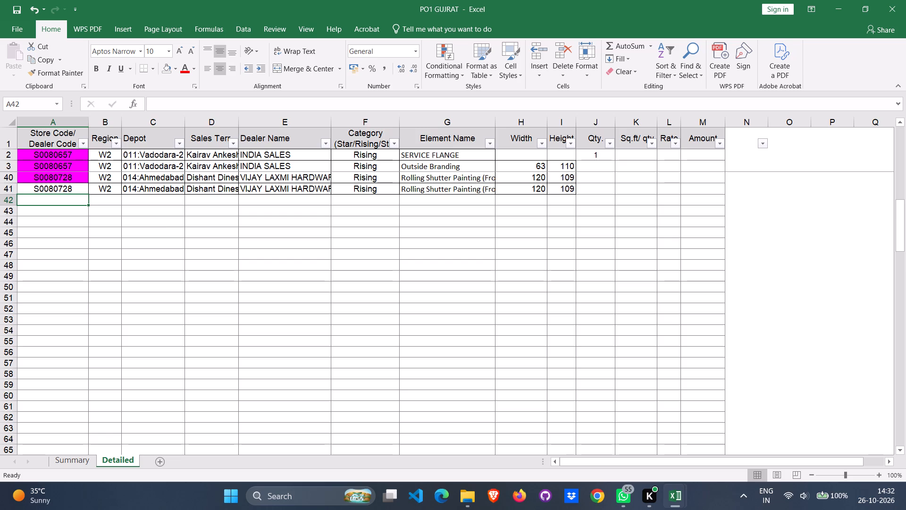
pyautogui.click(67, 461)
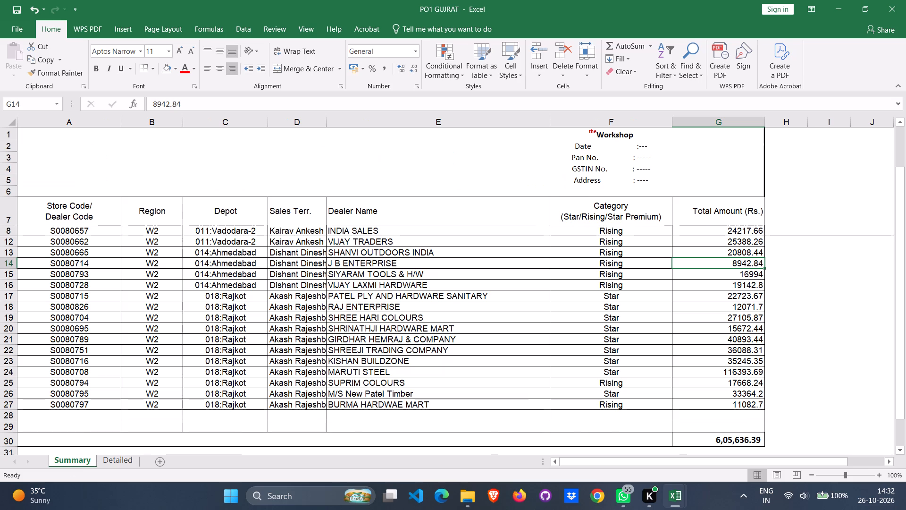
pyautogui.click(398, 285)
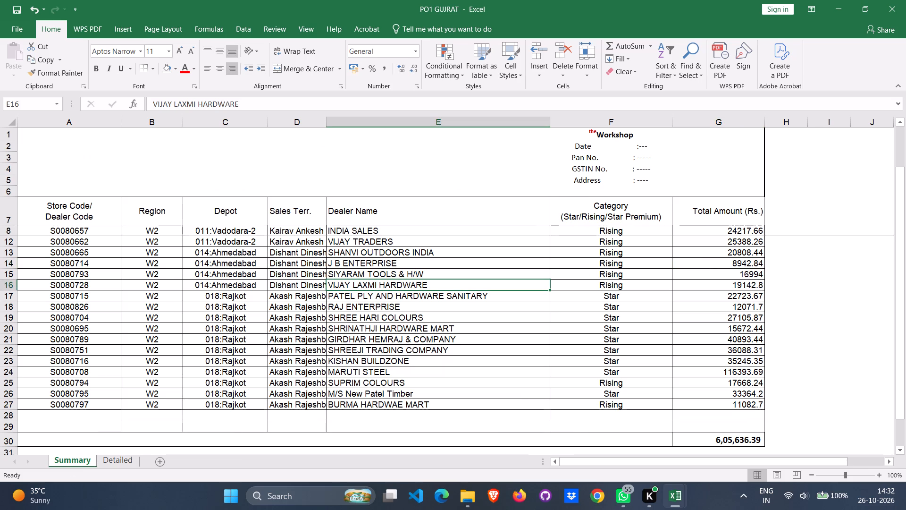
pyautogui.click(10, 286)
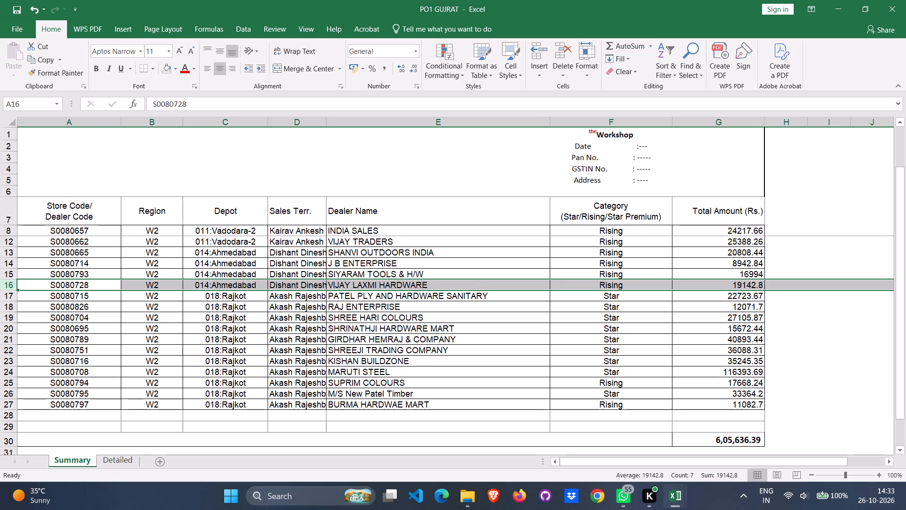
pyautogui.hotkey('alt', 'Tab')
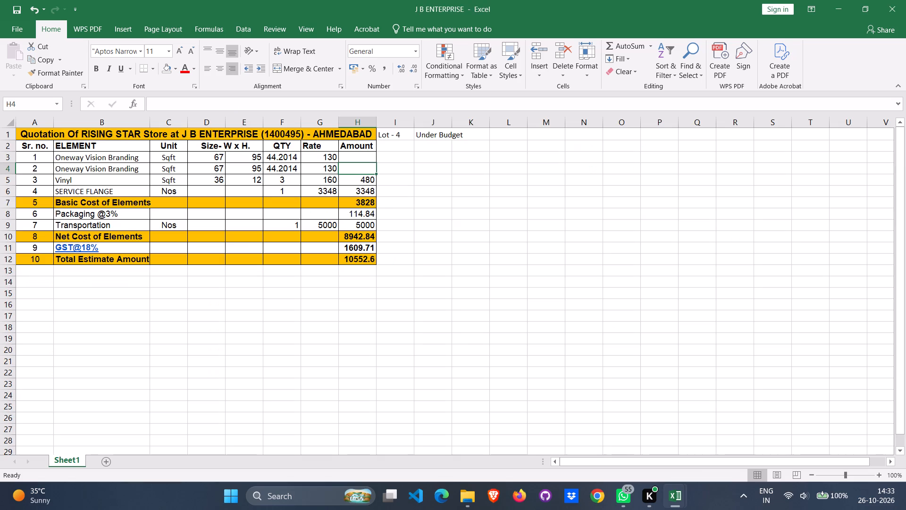
pyautogui.click(890, 8)
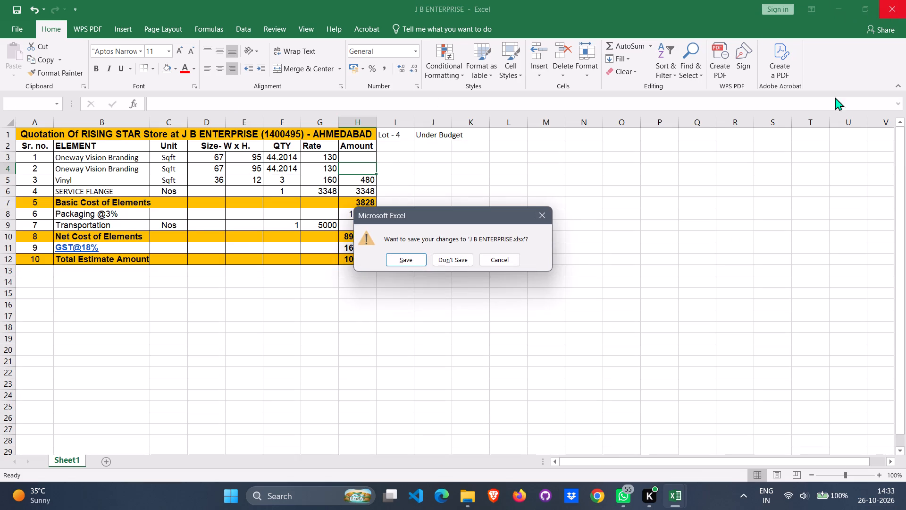
pyautogui.click(403, 261)
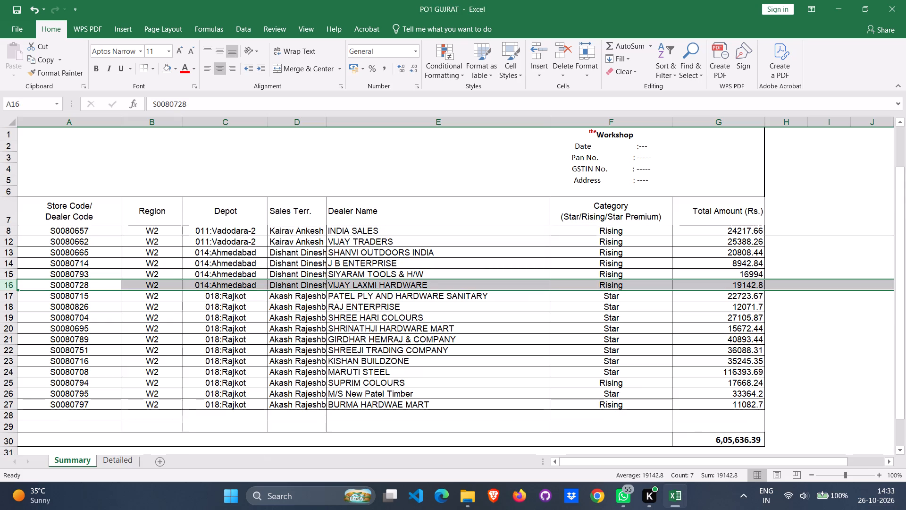
# Find and open the VIJAY LAXMI HARDWARE quotation and compare its net cost with the dealer's total in PO1 GUJRAT's Summary sheet.
pyautogui.hotkey('alt', 'Tab')
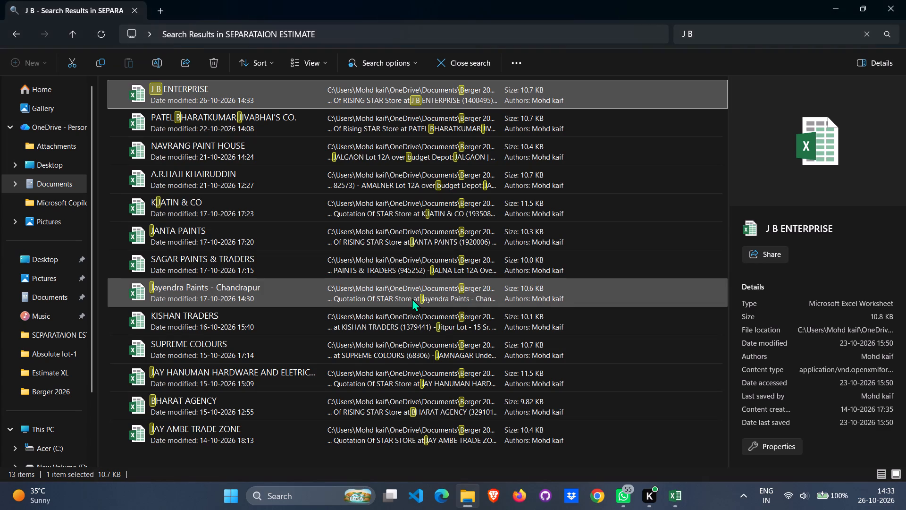
pyautogui.click(870, 28)
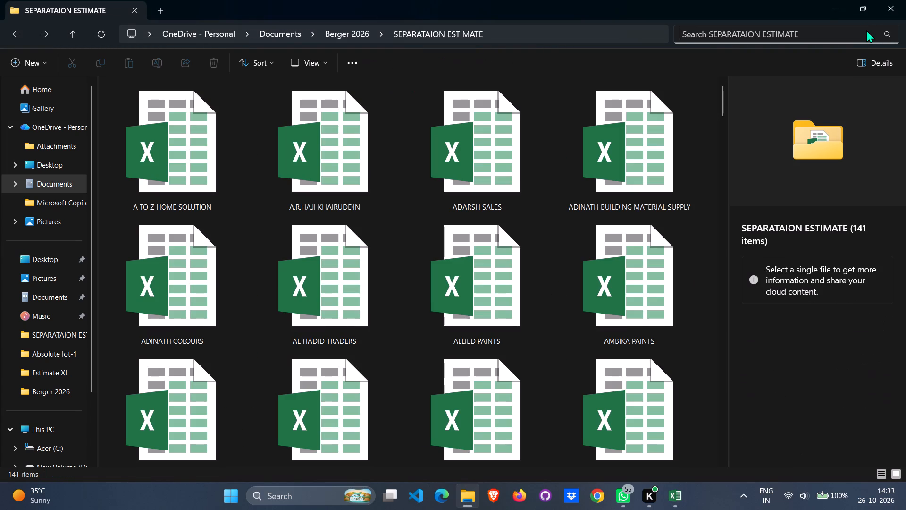
pyautogui.write('VIJAY')
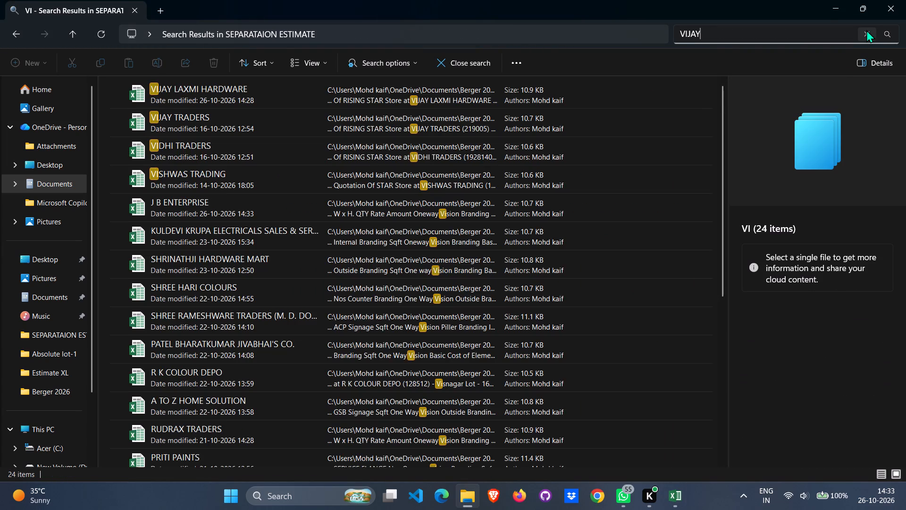
pyautogui.doubleClick(283, 99)
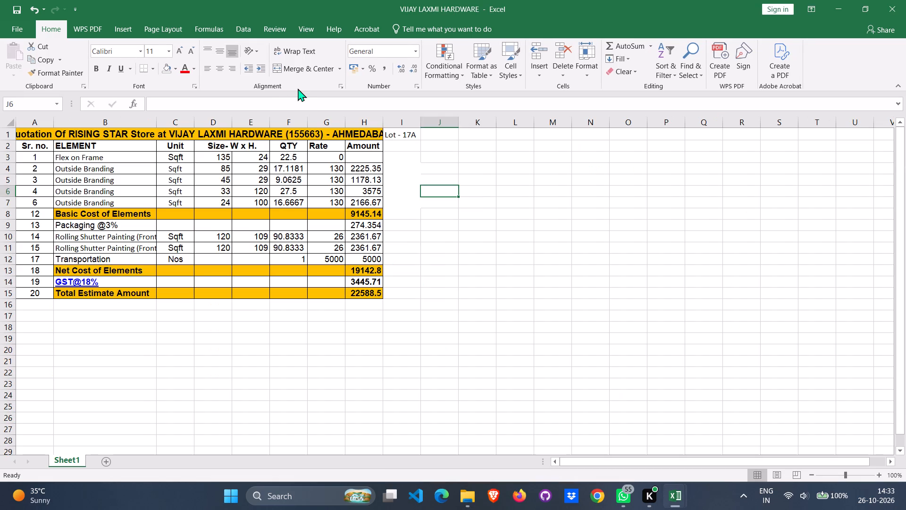
pyautogui.hotkey('alt', 'Tab')
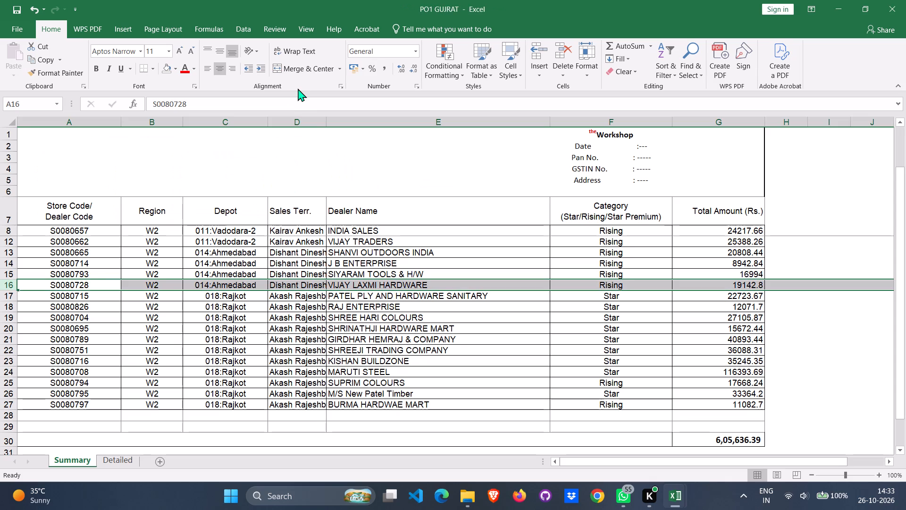
pyautogui.hotkey('alt', 'Tab')
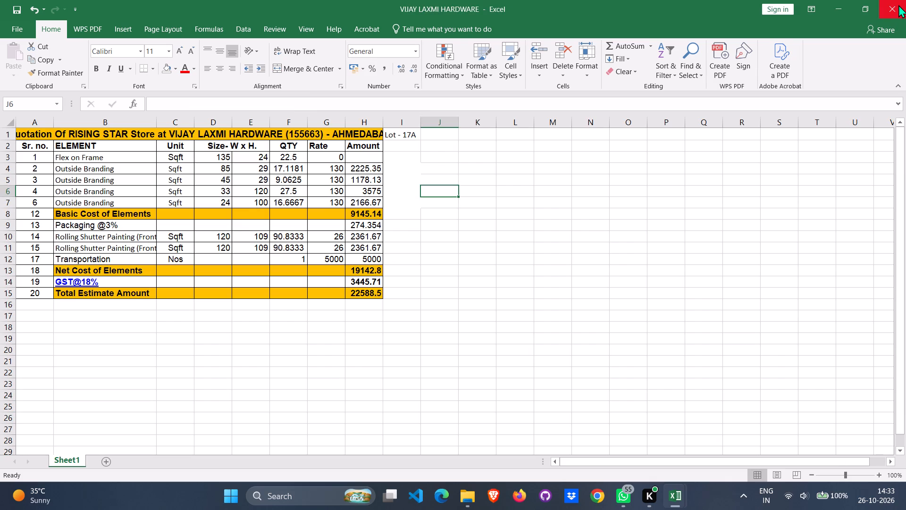
pyautogui.hotkey('alt', 'Tab')
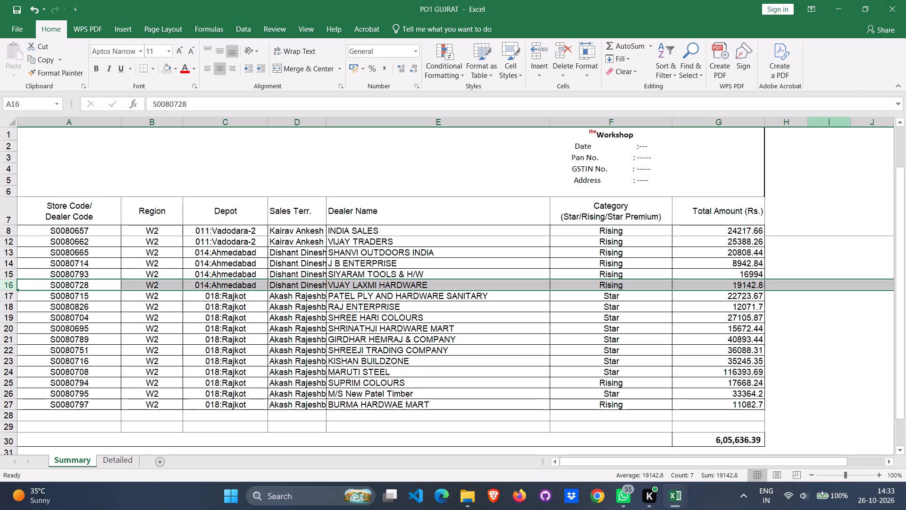
# Check VIJAY LAXMI HARDWARE's element rows 36 to 41 in the Detailed sheet against the dealer's quotation.
pyautogui.click(121, 462)
pyautogui.scroll(1, 186, 281)
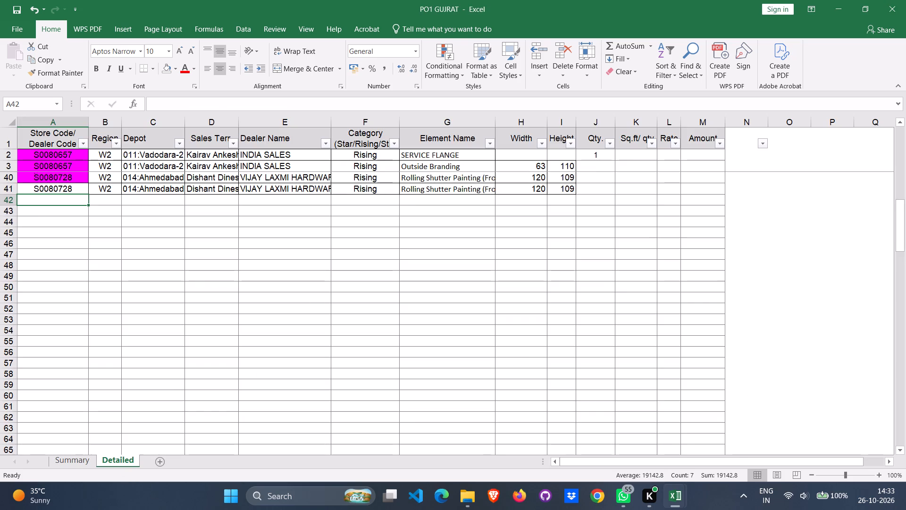
pyautogui.scroll(5, 186, 281)
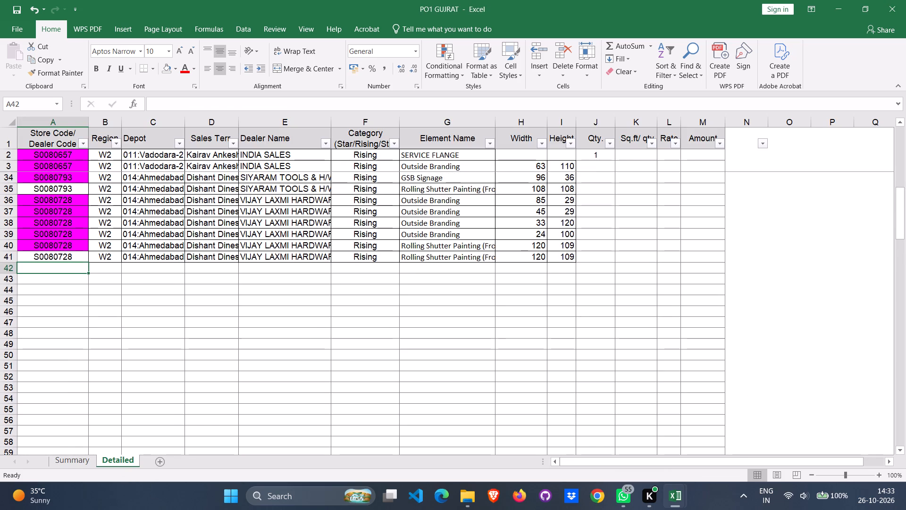
pyautogui.click(261, 202)
pyautogui.click(8, 200)
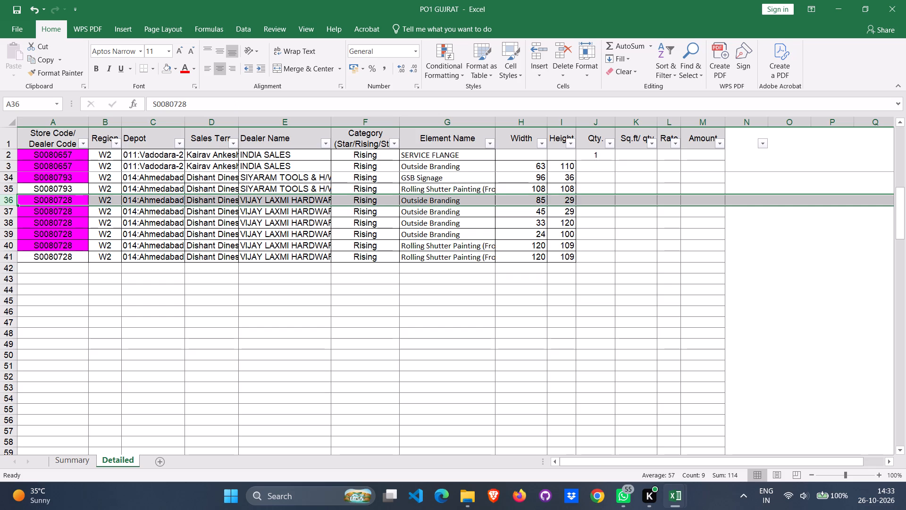
pyautogui.press('Down')
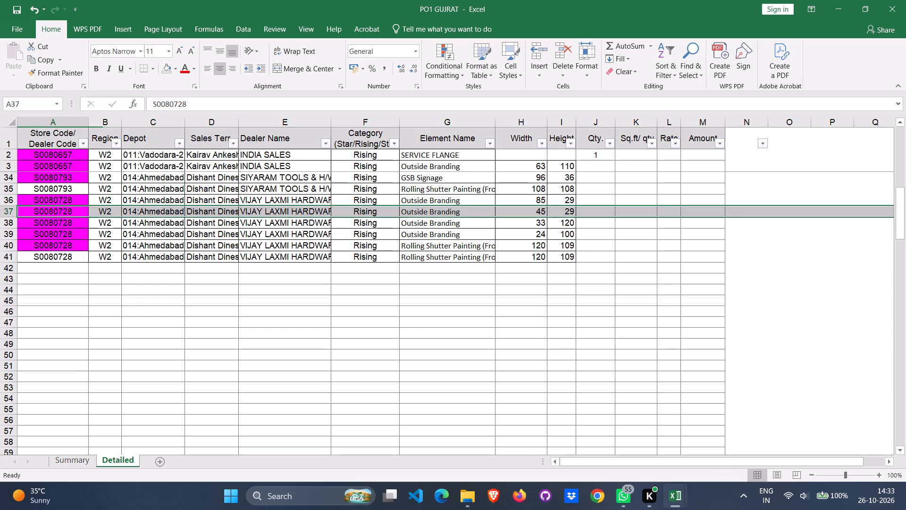
pyautogui.press('Down')
pyautogui.press('Down')
pyautogui.press('Down')
pyautogui.press('Down')
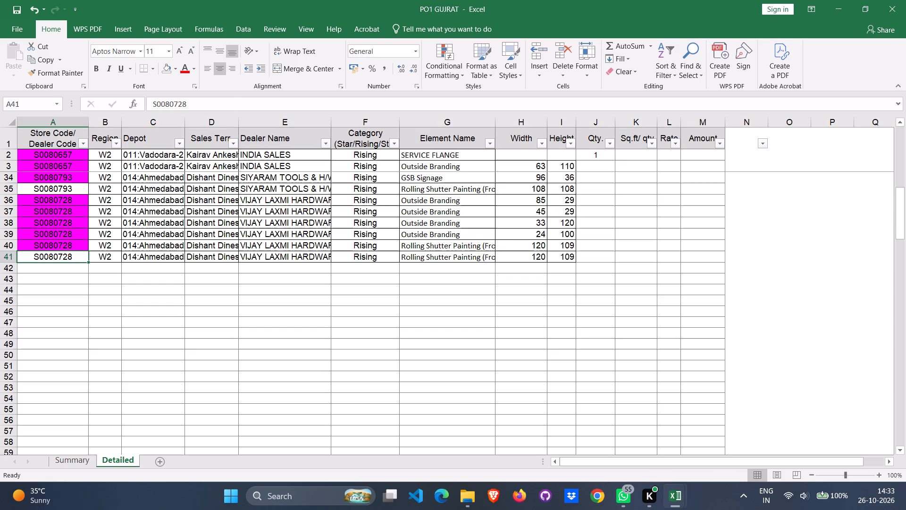
pyautogui.click(52, 268)
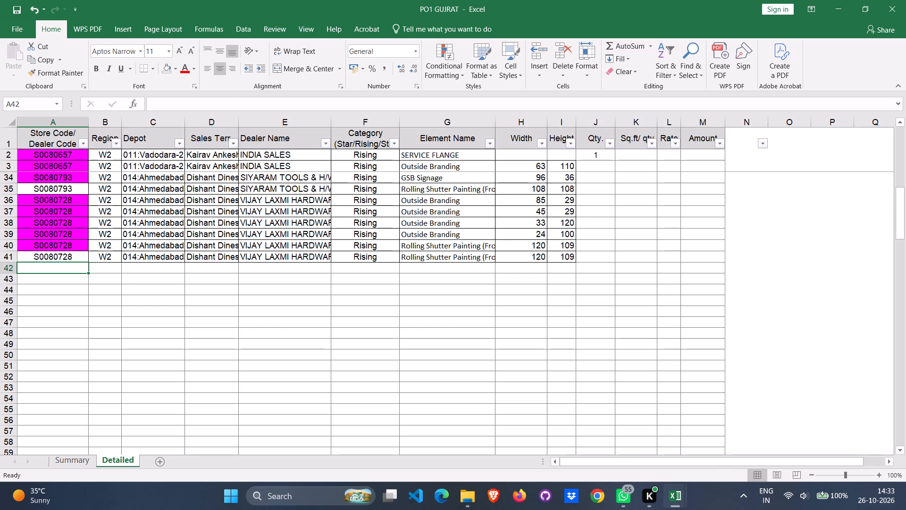
# Copy PATEL PLY AND HARDWARE SANITARY's dealer details, A17:F17, from the Summary sheet into row 42 of Detailed.
pyautogui.click(65, 461)
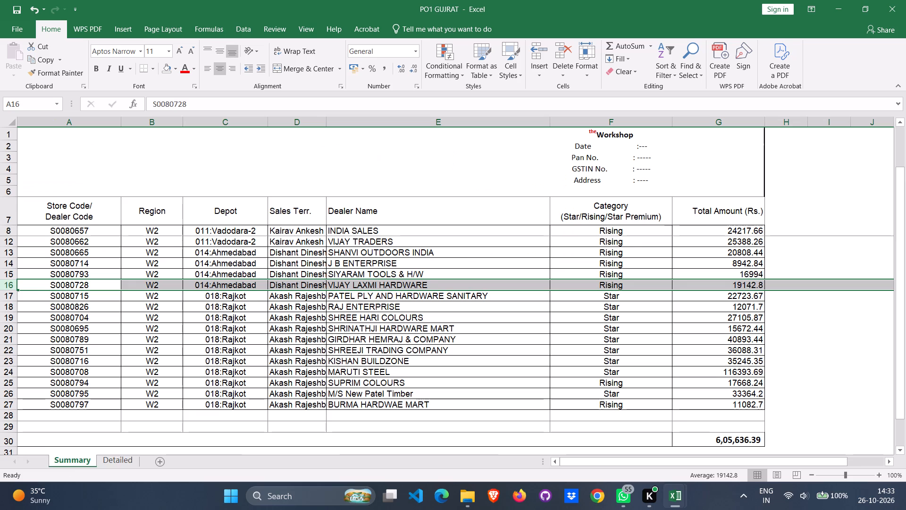
pyautogui.click(8, 298)
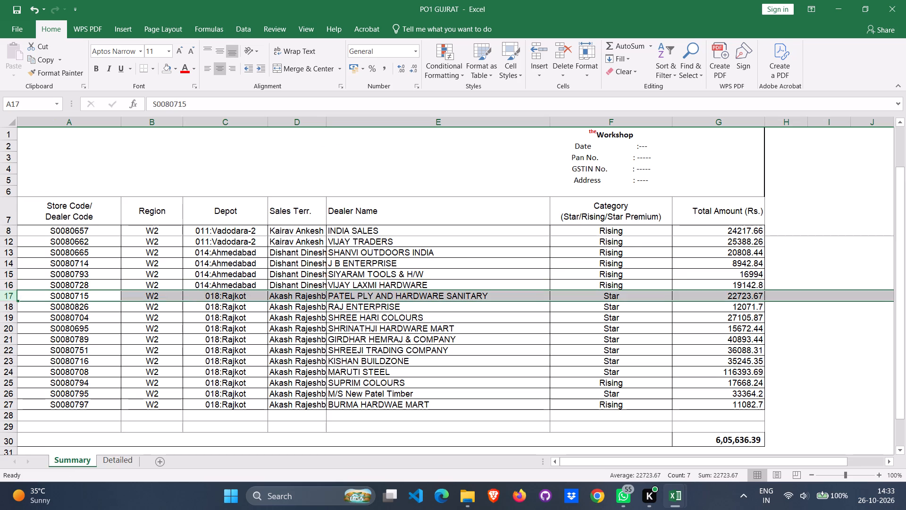
pyautogui.click(37, 297)
pyautogui.hotkey('shift', 'Right')
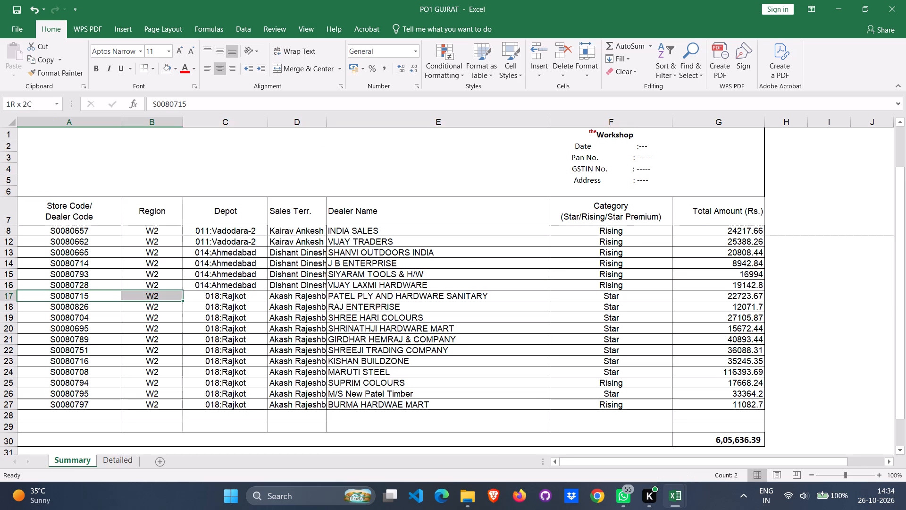
pyautogui.hotkey('shift', 'Right')
pyautogui.hotkey('shift', 'Right')
pyautogui.hotkey('shift', 'Right')
pyautogui.hotkey('shift', 'Right')
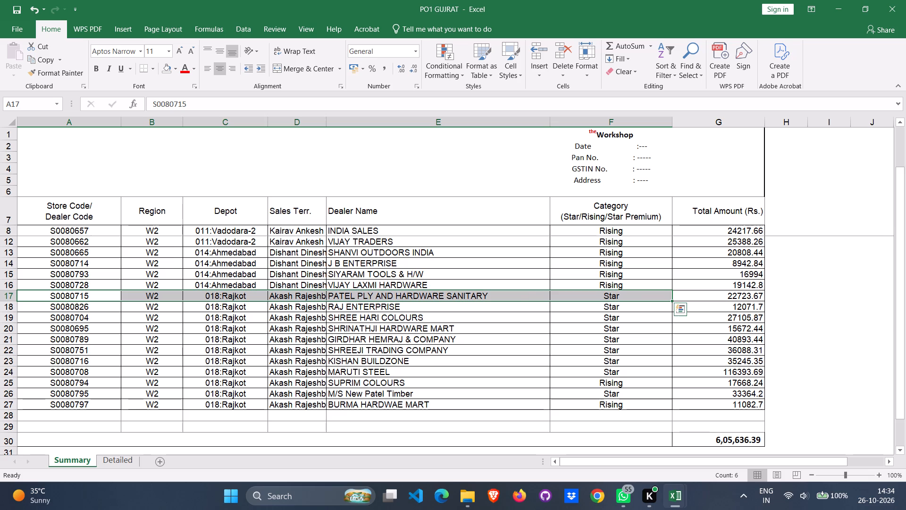
pyautogui.hotkey('ctrl', 'c')
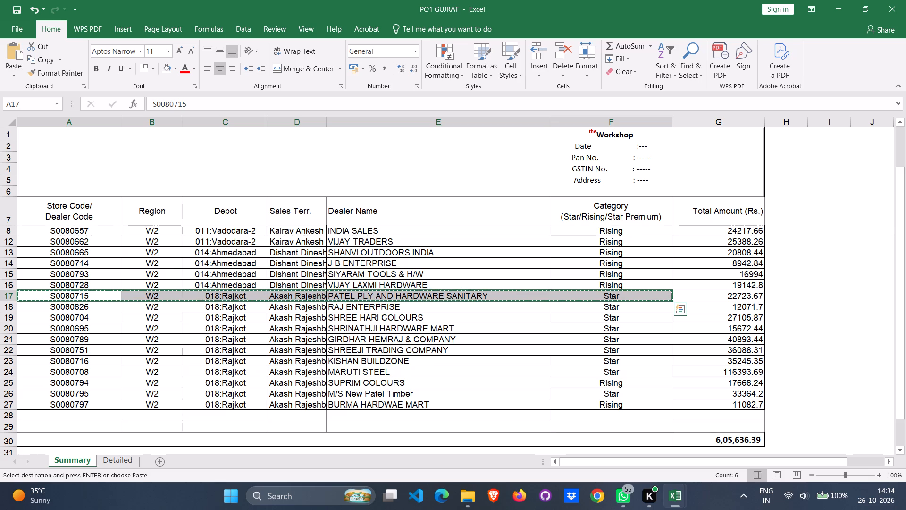
pyautogui.click(101, 459)
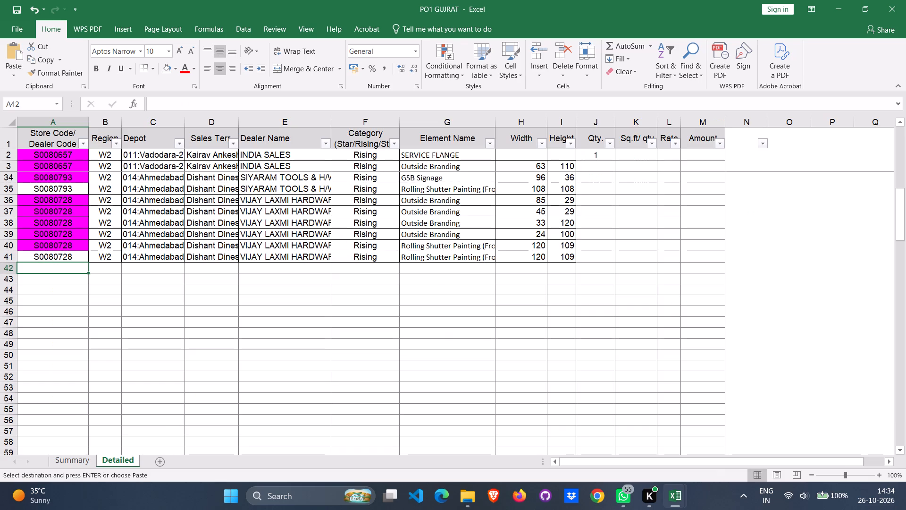
pyautogui.hotkey('ctrl', 'v')
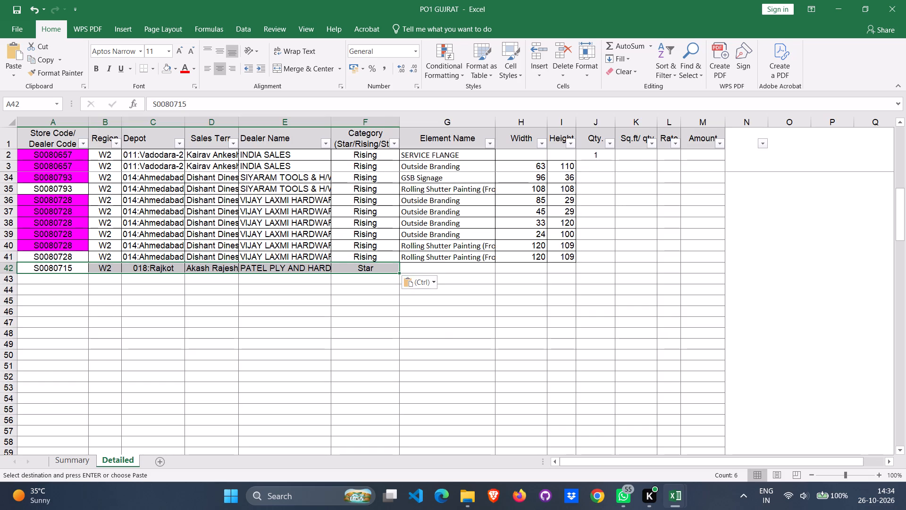
# Close the VIJAY LAXMI HARDWARE quotation, leaving PO1 GUJRAT open with G42 of Detailed selected.
pyautogui.click(436, 272)
pyautogui.hotkey('alt', 'Tab')
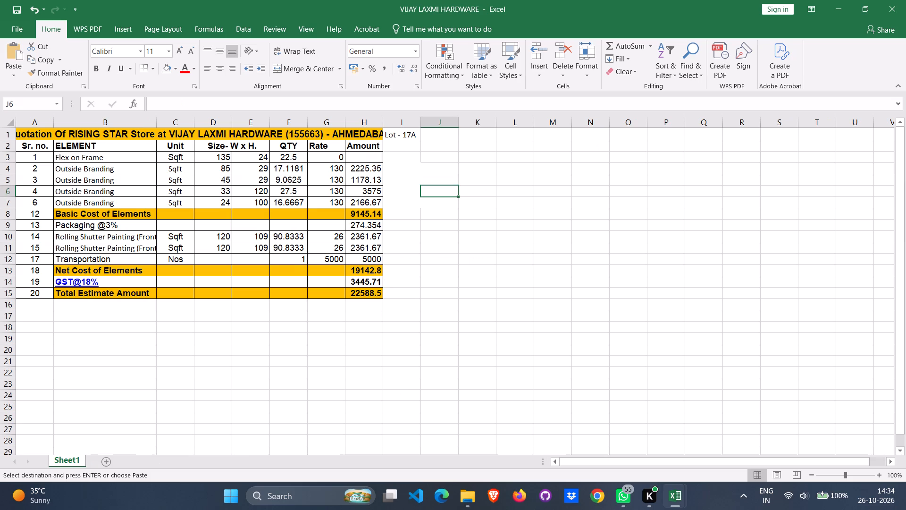
pyautogui.hotkey('alt', 'Tab')
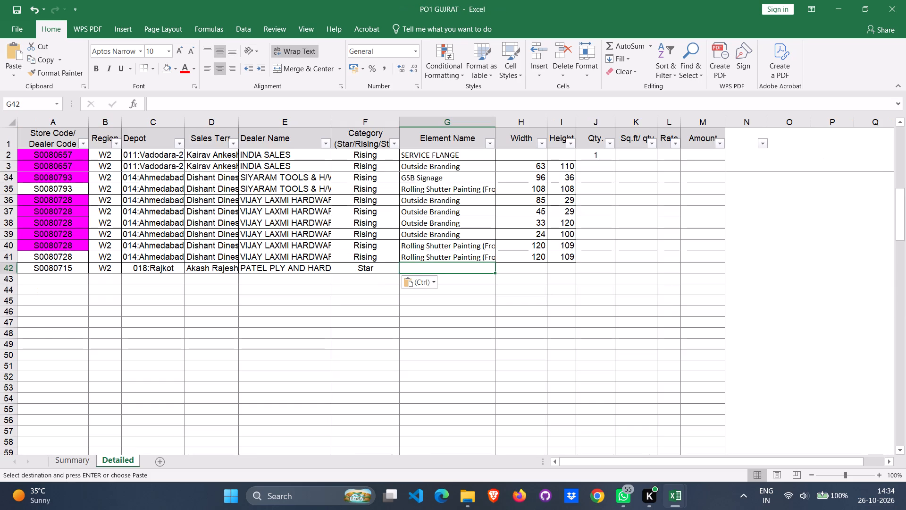
pyautogui.hotkey('alt', 'Tab')
pyautogui.click(886, 6)
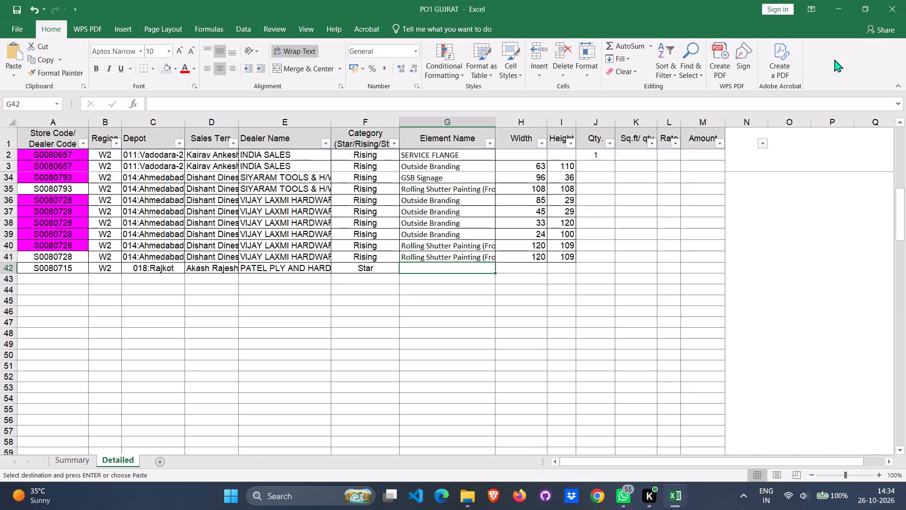
# Open the PATEL PLY AND HARDWARE SANITARY quotation and copy its SERVICE FLANGE element name into G42 of PO1 GUJRAT's Detailed sheet.
pyautogui.hotkey('alt', 'Tab')
pyautogui.click(860, 32)
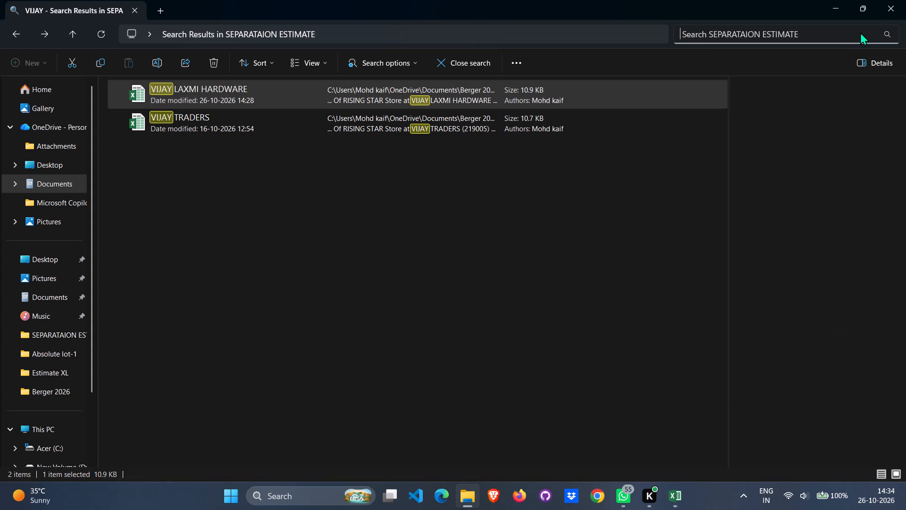
pyautogui.write('PATEL')
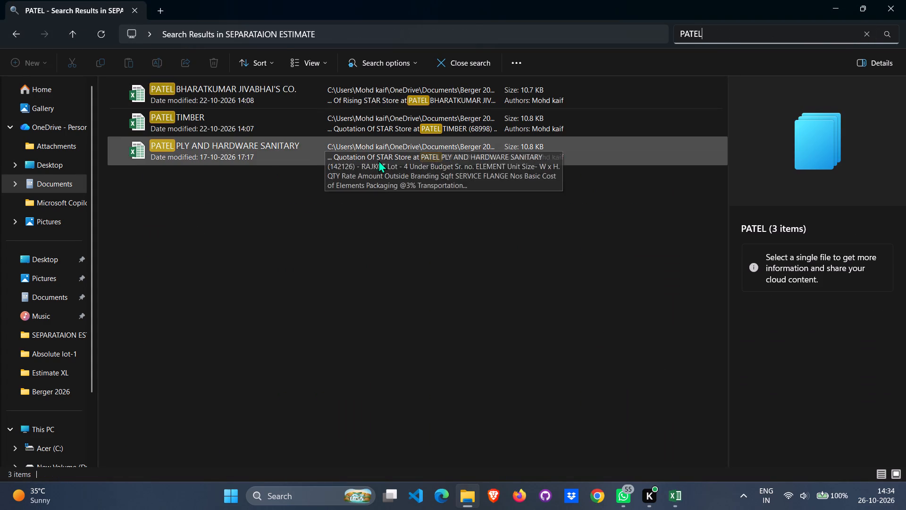
pyautogui.doubleClick(286, 151)
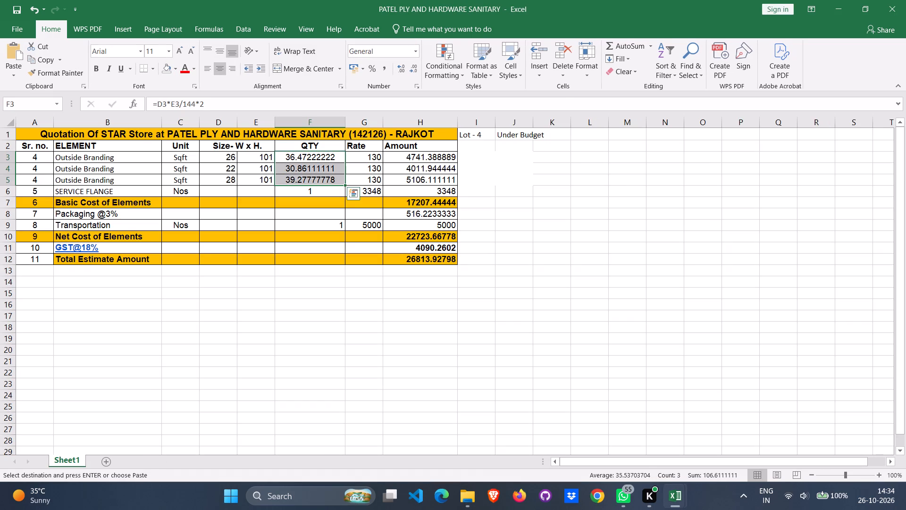
pyautogui.click(114, 194)
pyautogui.hotkey('ctrl', 'c')
pyautogui.hotkey('alt', 'Tab')
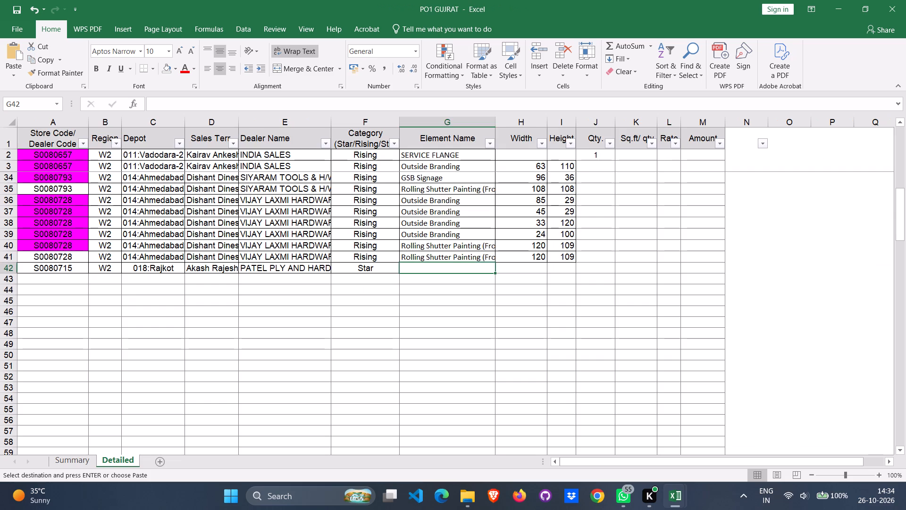
pyautogui.hotkey('ctrl', 'v')
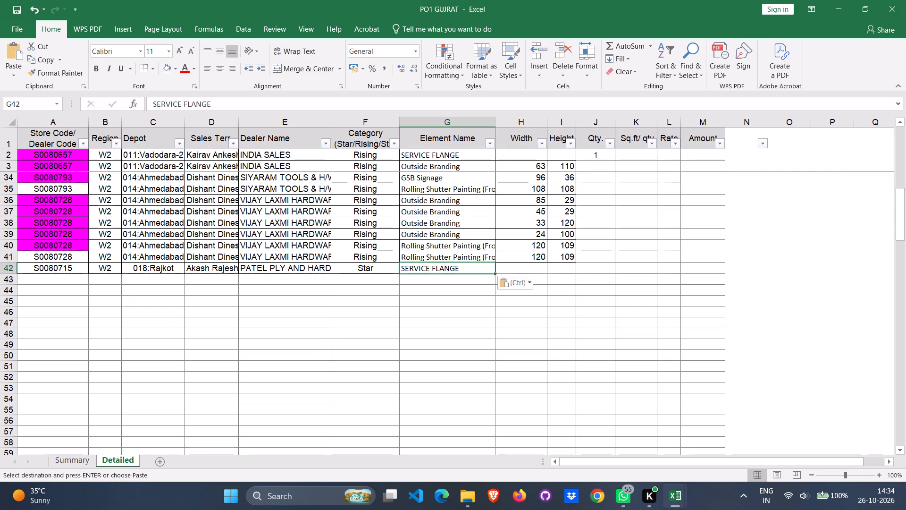
# Copy the three Outside Branding element names, B3:B5, from the PATEL PLY AND HARDWARE SANITARY quotation into G43:G45 of PO1 GUJRAT's Detailed sheet.
pyautogui.click(432, 281)
pyautogui.hotkey('alt', 'Tab')
pyautogui.click(101, 153)
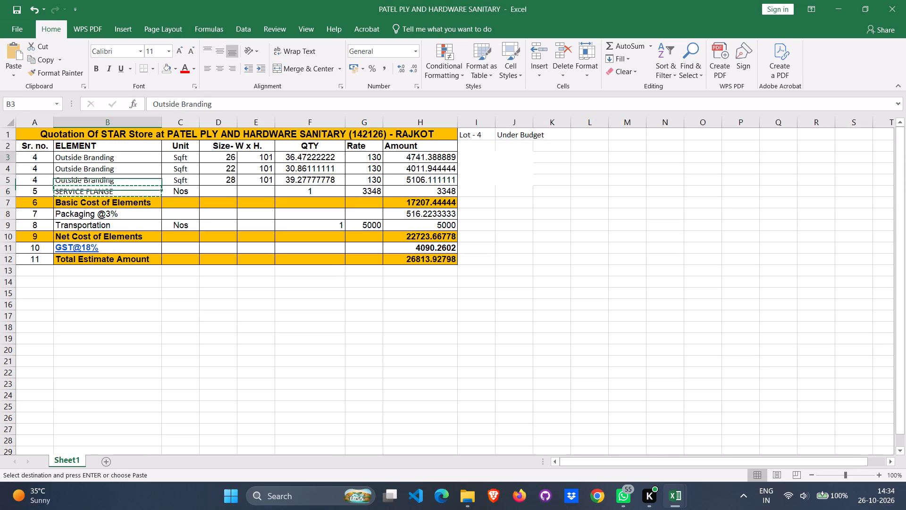
pyautogui.hotkey('shift', 'Down')
pyautogui.hotkey('shift', 'Down')
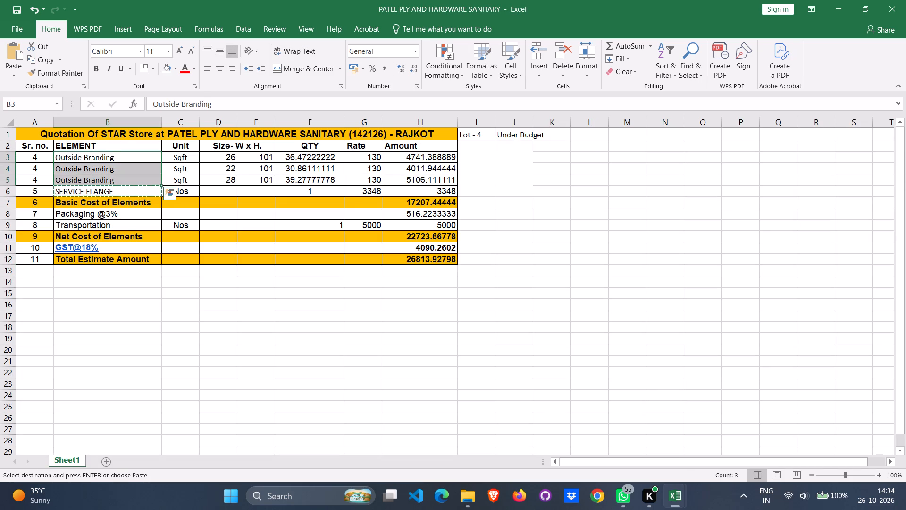
pyautogui.hotkey('ctrl', 'c')
pyautogui.hotkey('alt', 'Tab')
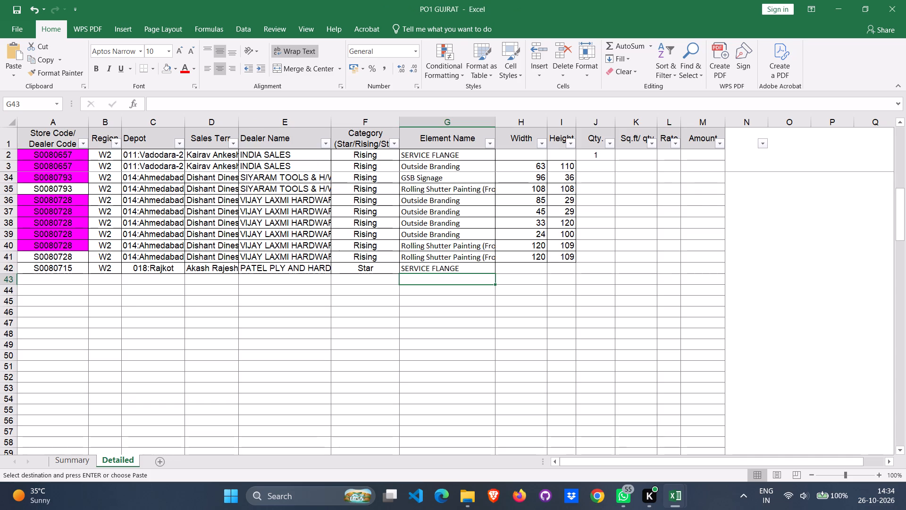
pyautogui.hotkey('ctrl', 'v')
# Copy the Outside Branding widths and heights, D3:E5, from the PATEL PLY AND HARDWARE SANITARY quotation into H43:I45 of Detailed.
pyautogui.hotkey('alt', 'Tab')
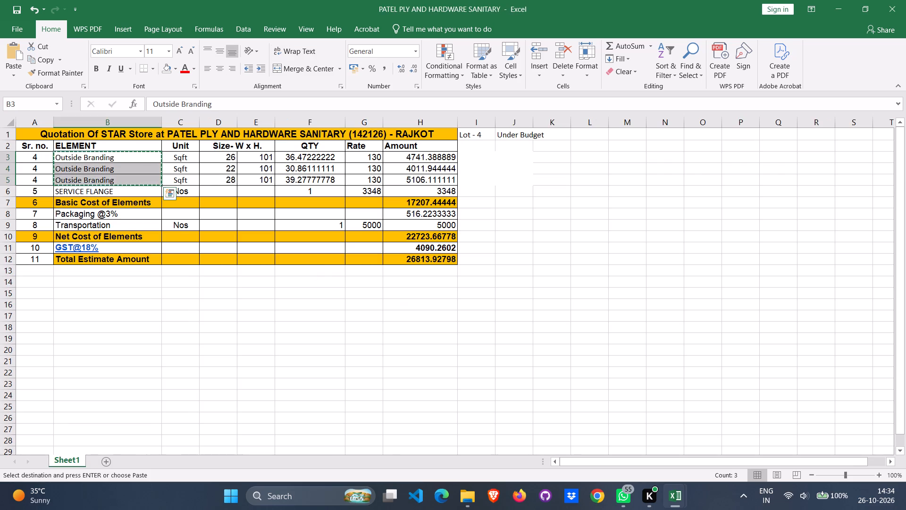
pyautogui.click(219, 154)
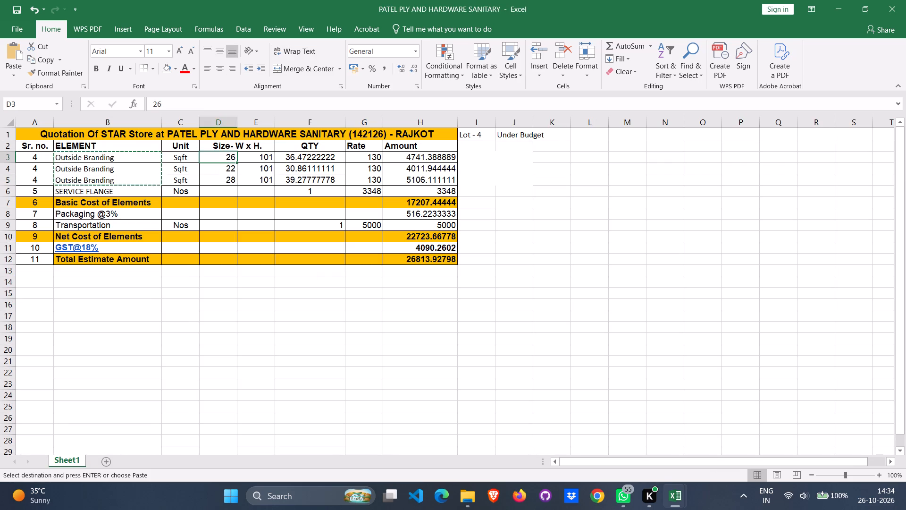
pyautogui.hotkey('shift', 'Down')
pyautogui.hotkey('shift', 'Down')
pyautogui.hotkey('shift', 'Right')
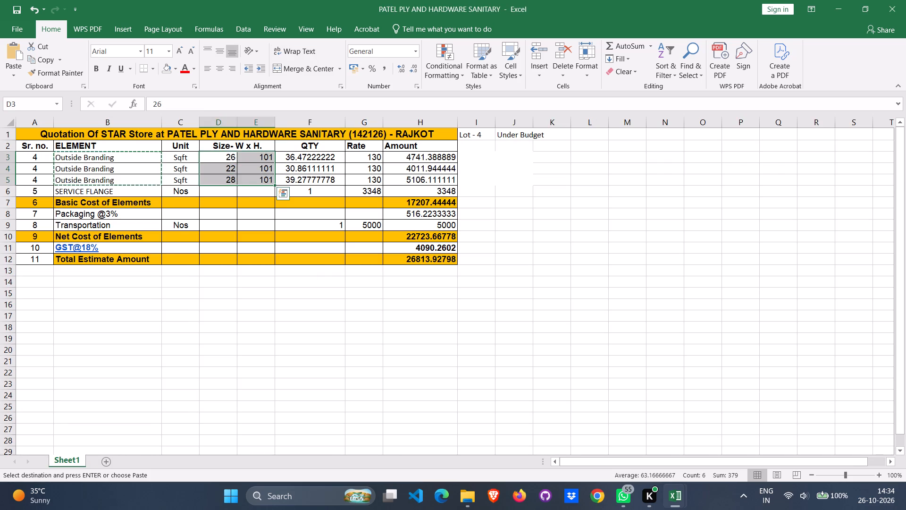
pyautogui.hotkey('ctrl', 'c')
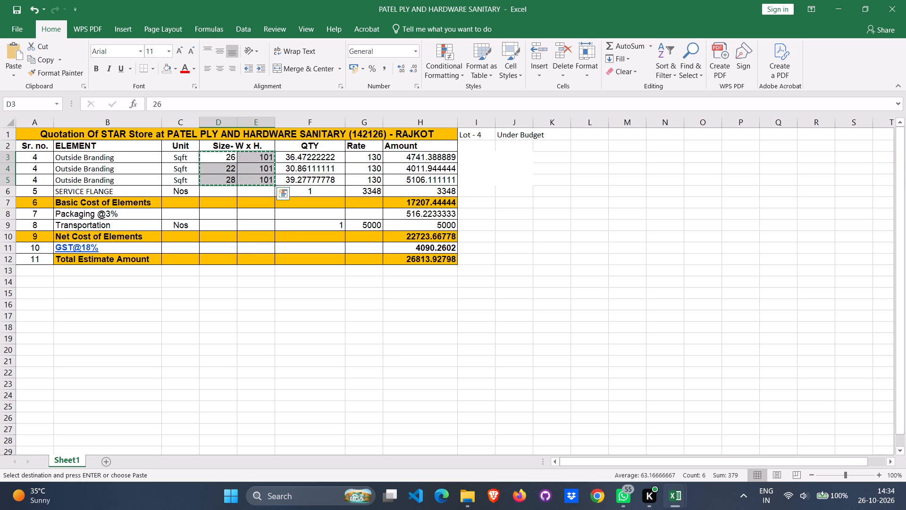
pyautogui.hotkey('alt', 'Tab')
pyautogui.click(521, 279)
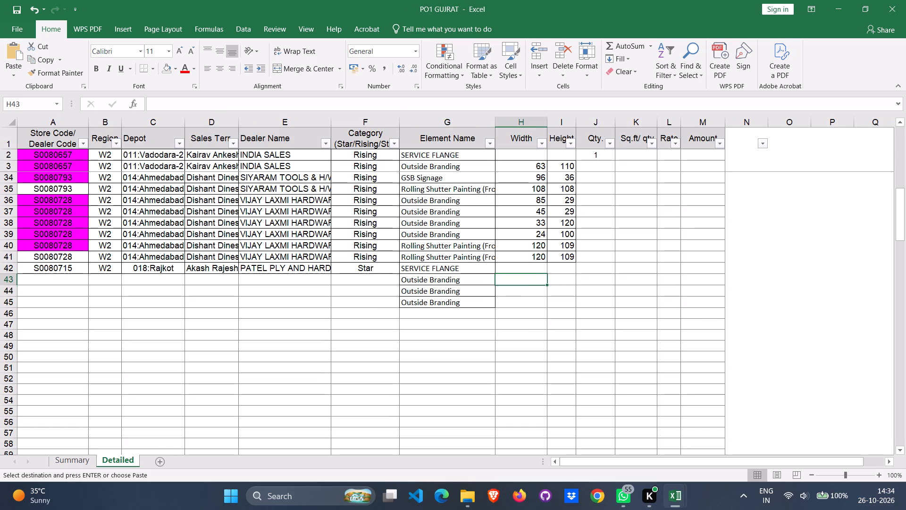
pyautogui.hotkey('ctrl', 'v')
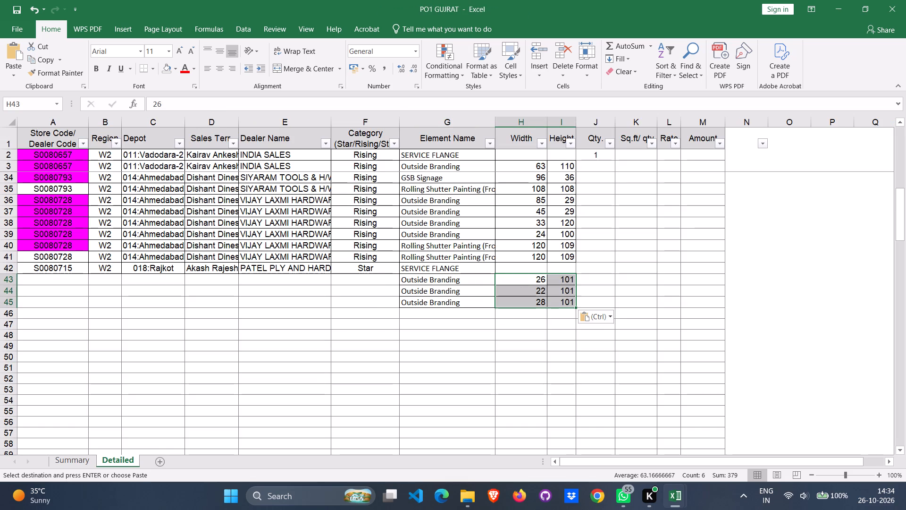
# Enter a quantity of 1 for the SERVICE FLANGE in J42 and save the PO1 GUJRAT workbook.
pyautogui.click(594, 268)
pyautogui.press('1')
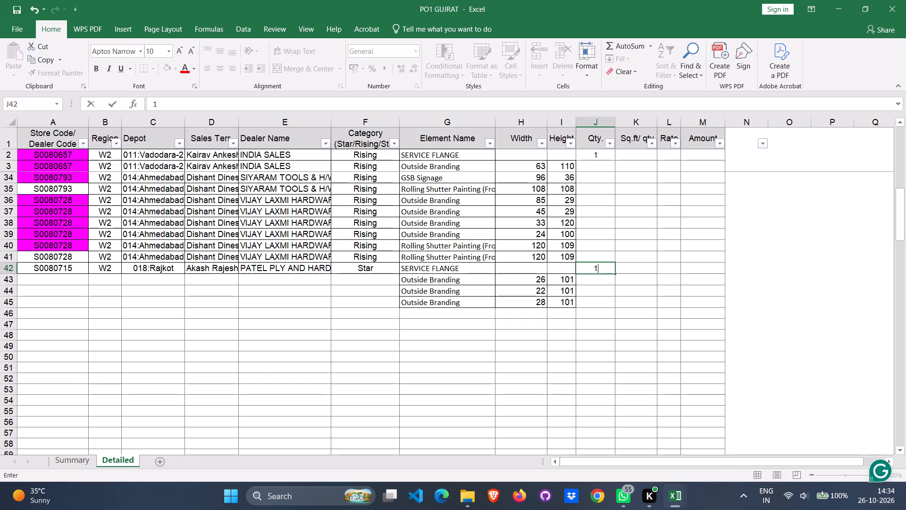
pyautogui.hotkey('ctrl', 's')
# Copy PATEL PLY AND HARDWARE SANITARY's dealer details from A42:F42 down through row 45 of Detailed and save the workbook.
pyautogui.click(59, 265)
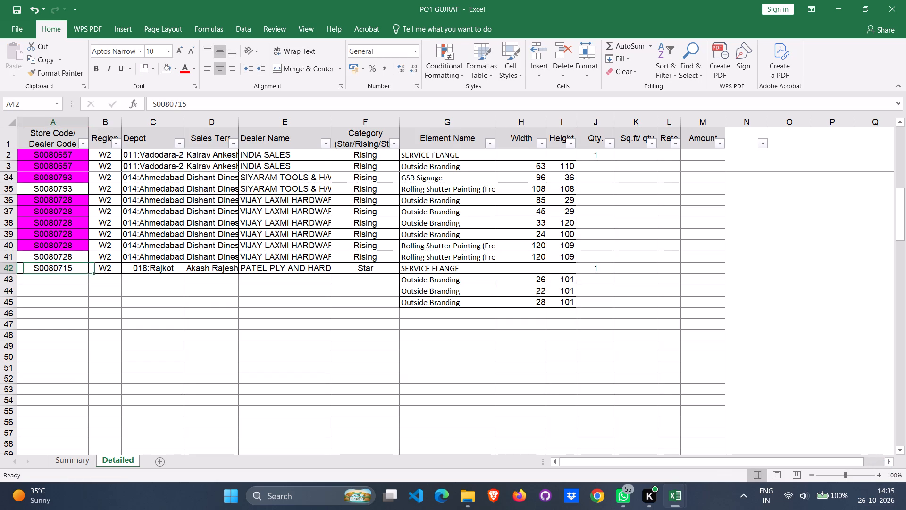
pyautogui.hotkey('shift', 'Right')
pyautogui.hotkey('shift', 'Right')
pyautogui.hotkey('shift', 'Right')
pyautogui.hotkey('shift', 'Right')
pyautogui.hotkey('shift', 'Right')
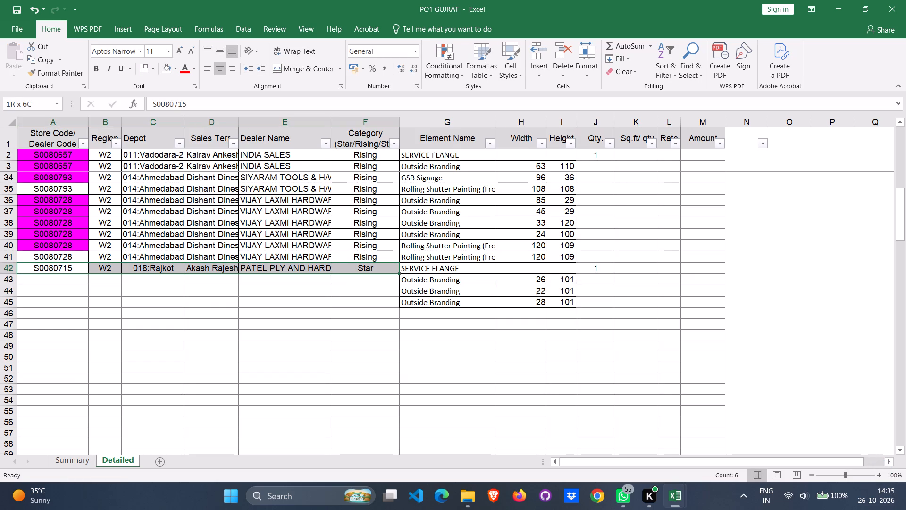
pyautogui.hotkey('ctrl', 'c')
pyautogui.hotkey('shift', 'Down')
pyautogui.hotkey('shift', 'Down')
pyautogui.hotkey('shift', 'Down')
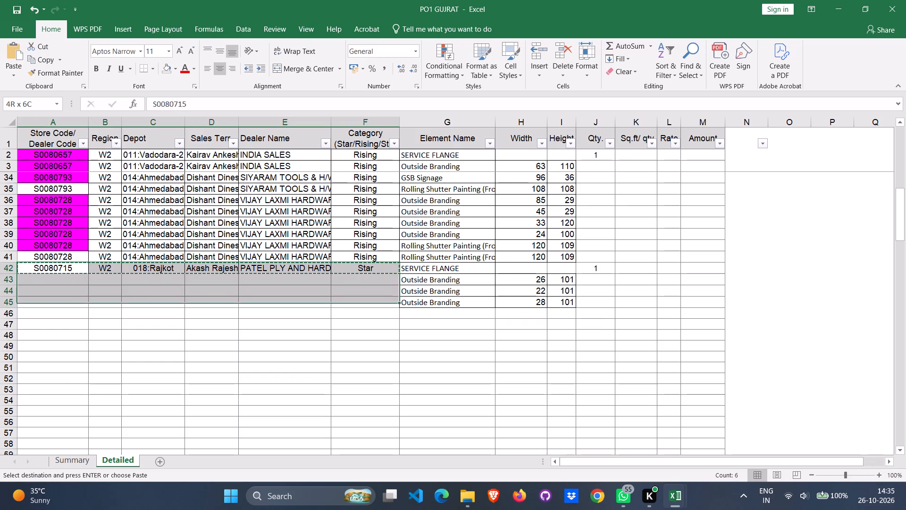
pyautogui.hotkey('ctrl', 'v')
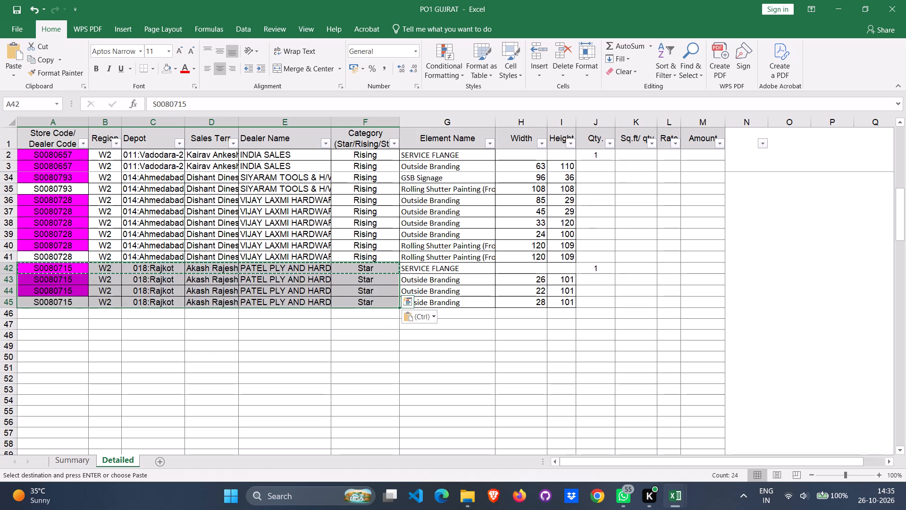
pyautogui.hotkey('ctrl', 's')
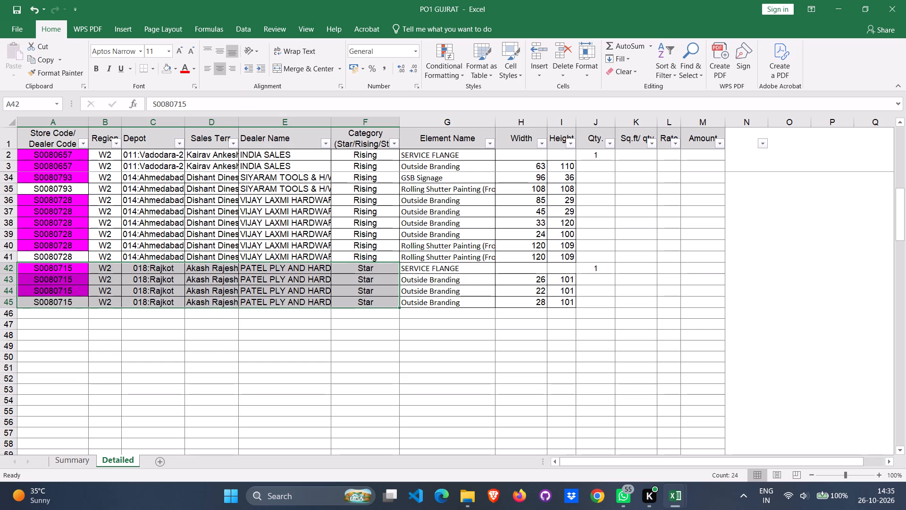
# Copy RAJ ENTERPRISE's dealer details, A18:F18, from the Summary sheet into row 46 of Detailed.
pyautogui.click(59, 317)
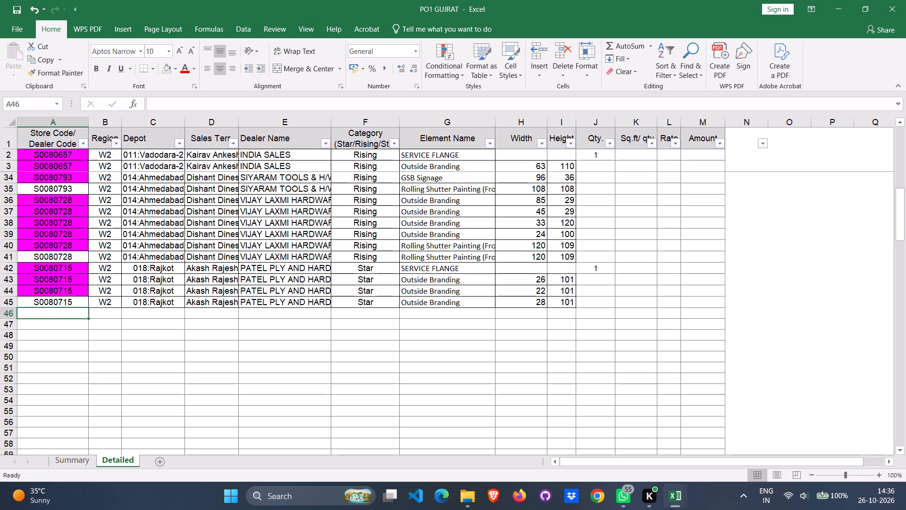
pyautogui.click(68, 463)
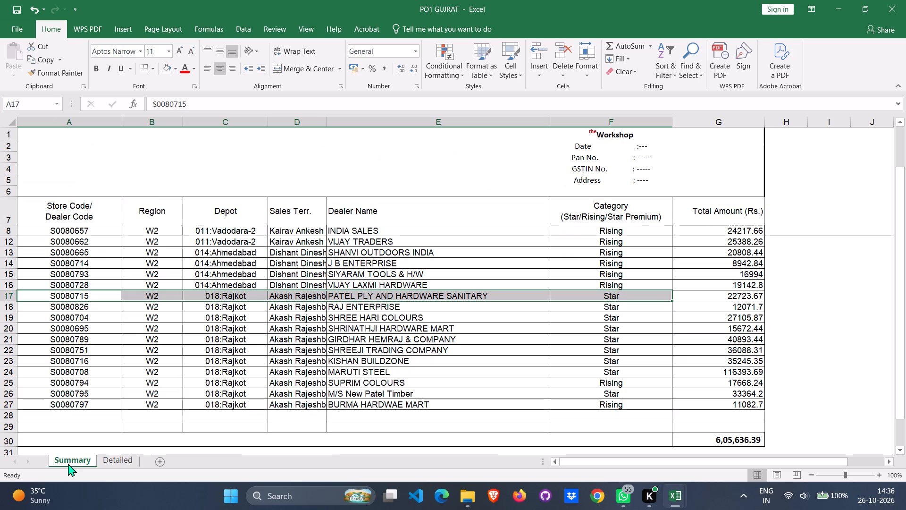
pyautogui.click(11, 307)
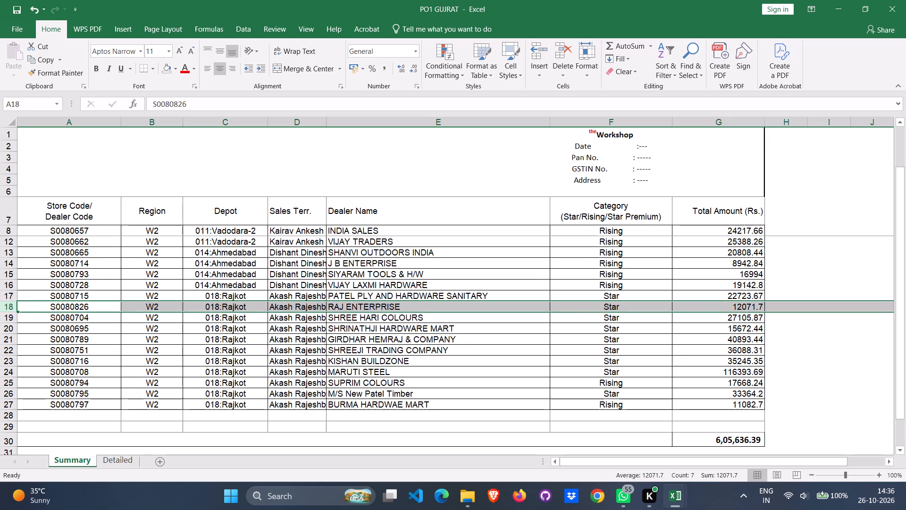
pyautogui.click(44, 308)
pyautogui.hotkey('shift', 'Right')
pyautogui.hotkey('shift', 'Right')
pyautogui.hotkey('shift', 'Right')
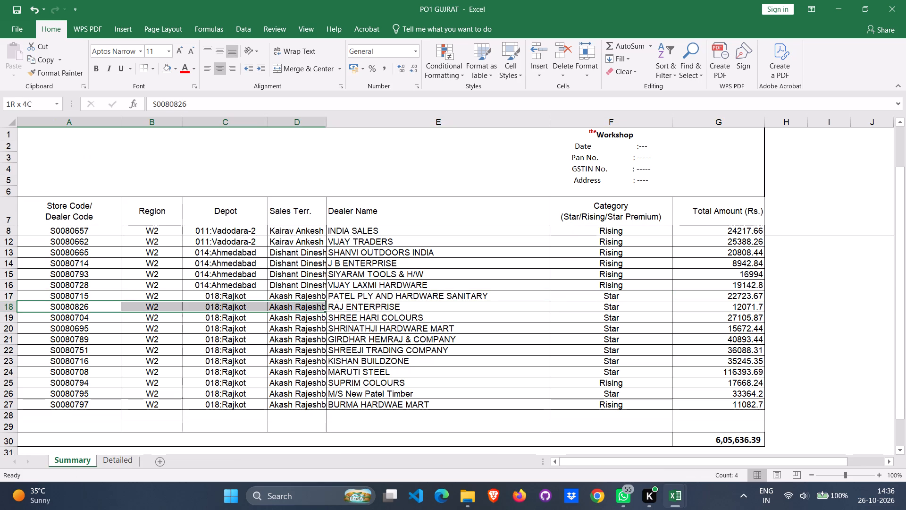
pyautogui.hotkey('shift', 'Right')
pyautogui.hotkey('shift', 'Right')
pyautogui.hotkey('ctrl', 'c')
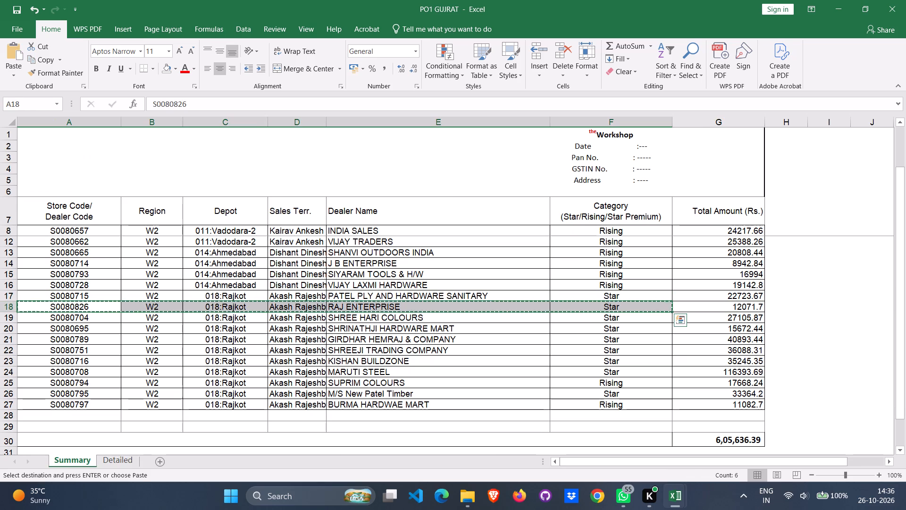
pyautogui.moveTo(122, 459); pyautogui.dragTo(117, 459)
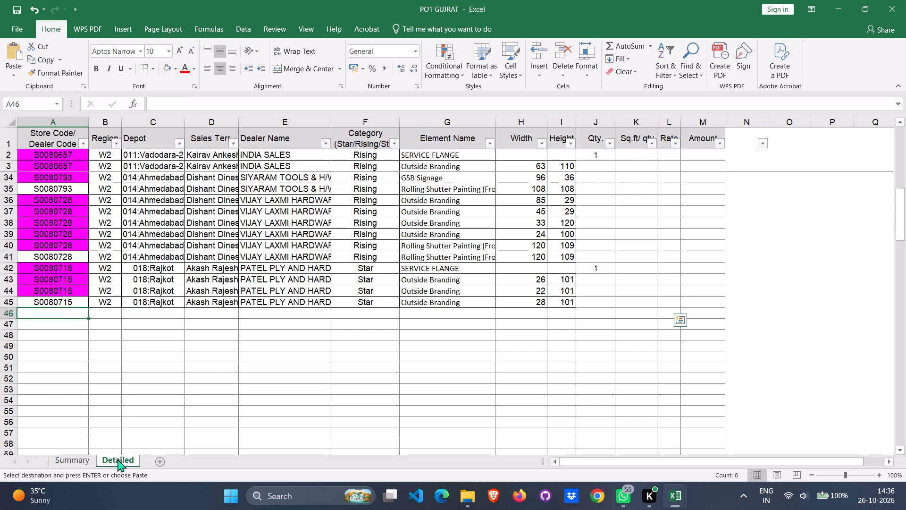
pyautogui.hotkey('ctrl', 'v')
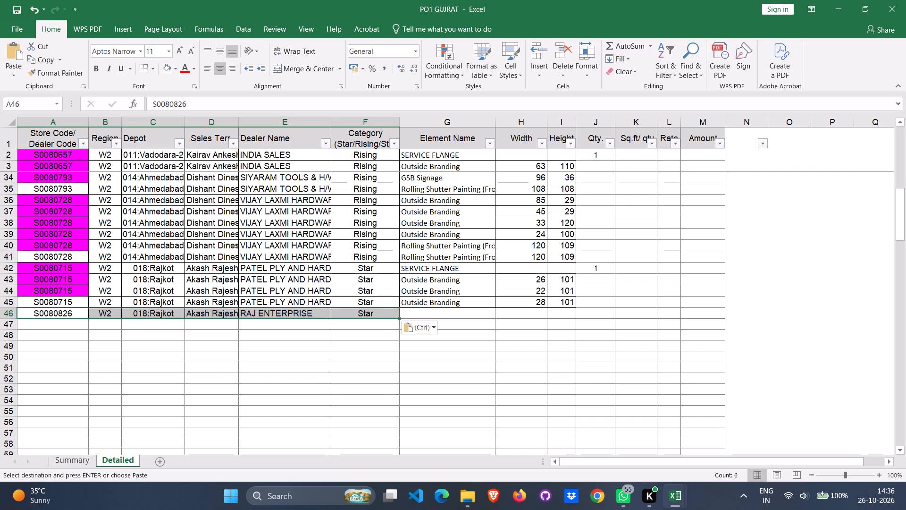
# With G46 of Detailed selected, close the PATEL PLY AND HARDWARE SANITARY quotation, then search SEPARATAION ESTIMATE for RAJ ENT and open the RAJ ENTERPRISE quotation.
pyautogui.click(431, 313)
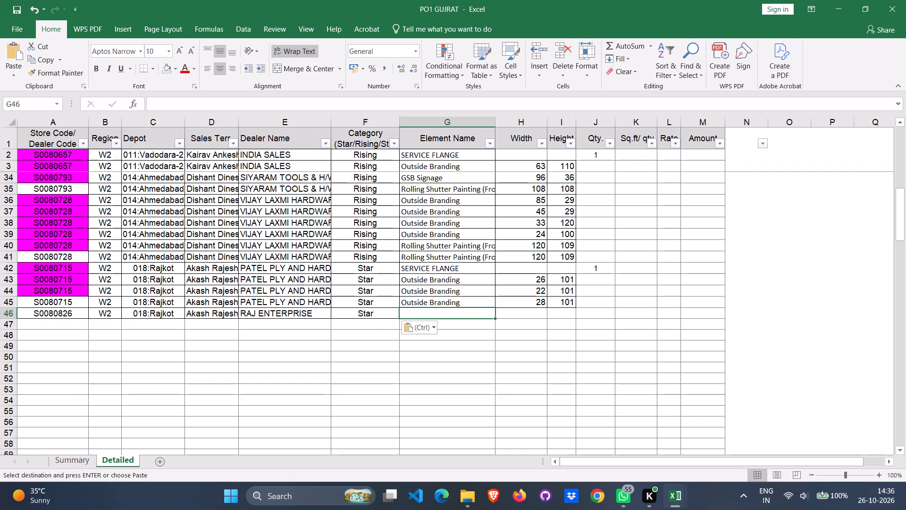
pyautogui.hotkey('alt', 'Tab')
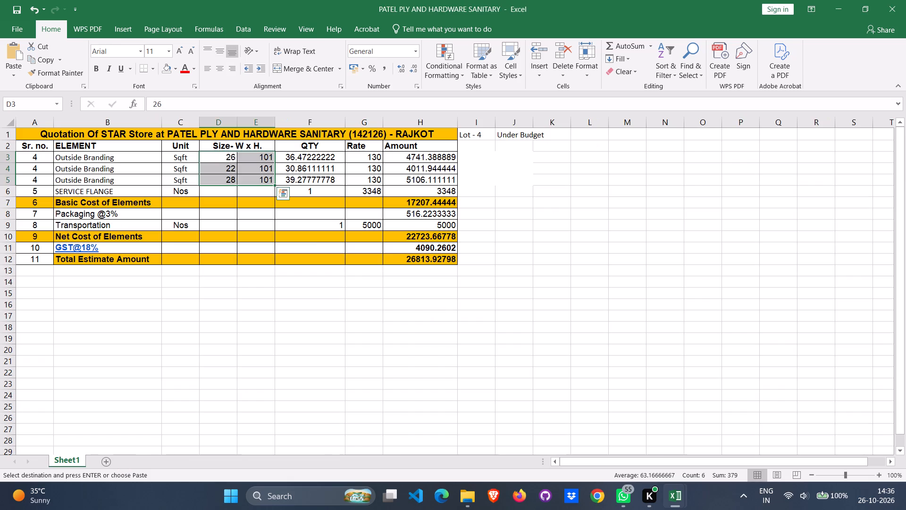
pyautogui.click(893, 10)
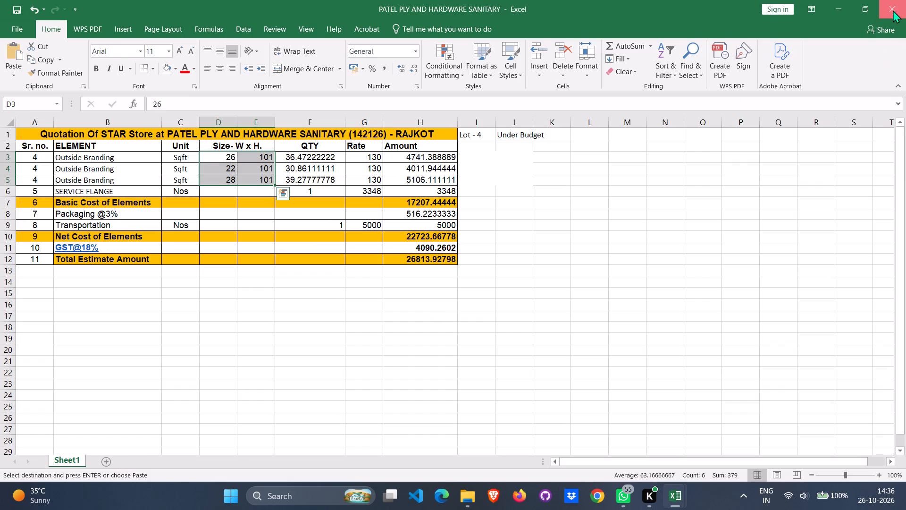
pyautogui.hotkey('alt', 'Tab')
pyautogui.click(875, 36)
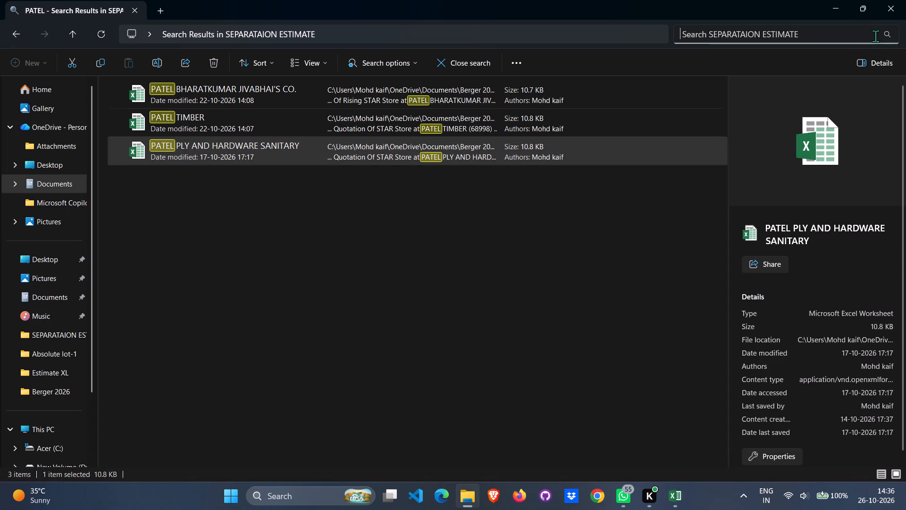
pyautogui.write('RAJ ENT')
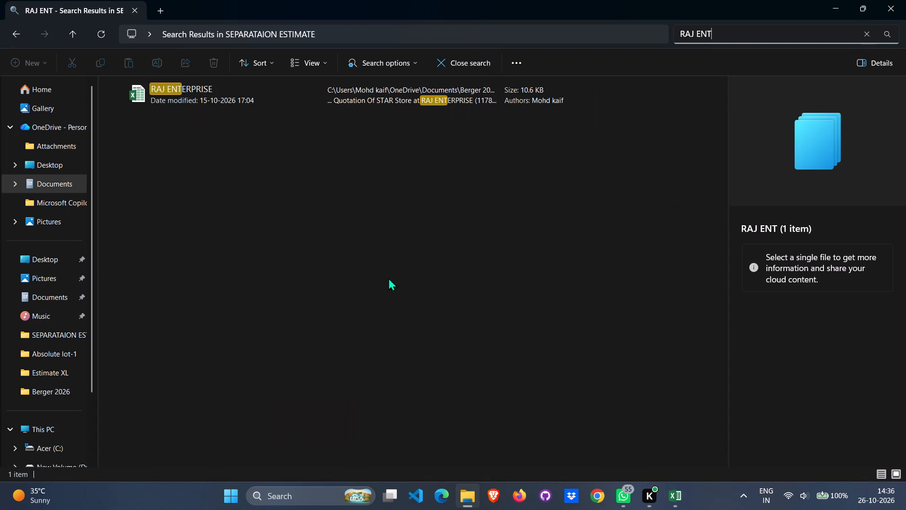
pyautogui.doubleClick(260, 93)
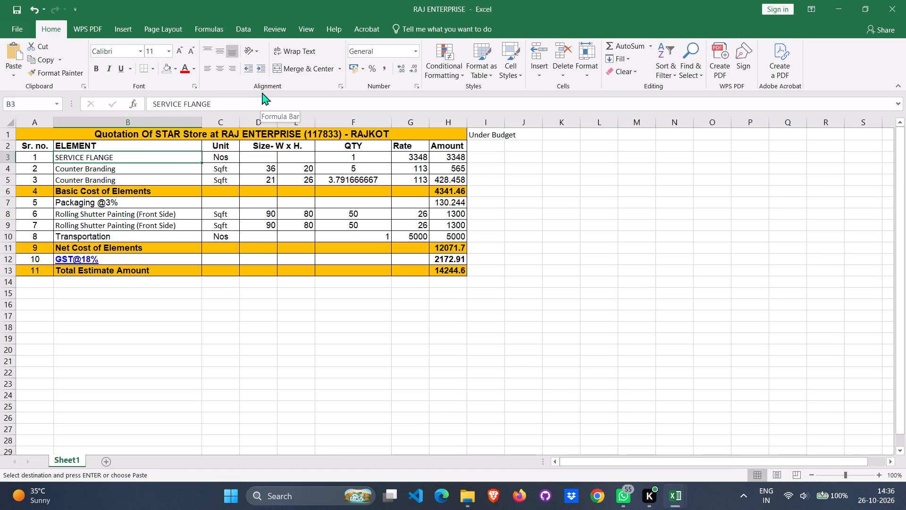
# Copy the SERVICE FLANGE and two Counter Branding element names, B3:B5, from the RAJ ENTERPRISE quotation into G46:G48 of Detailed.
pyautogui.click(120, 159)
pyautogui.hotkey('shift', 'Down')
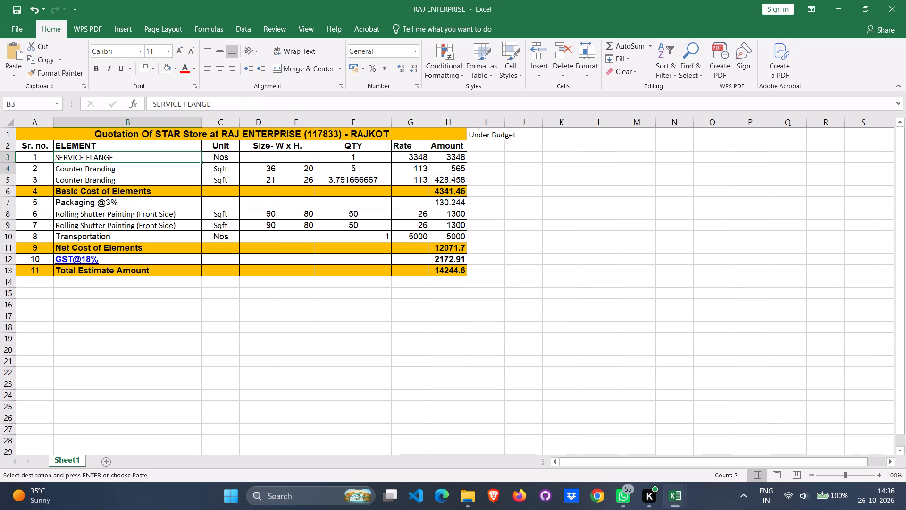
pyautogui.hotkey('shift', 'Down')
pyautogui.hotkey('ctrl', 'c')
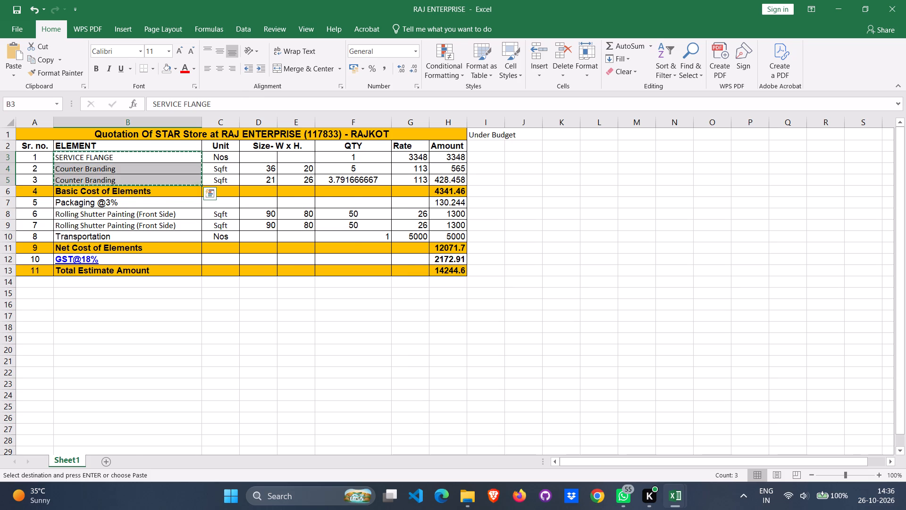
pyautogui.hotkey('alt', 'Tab')
pyautogui.hotkey('ctrl', 'v')
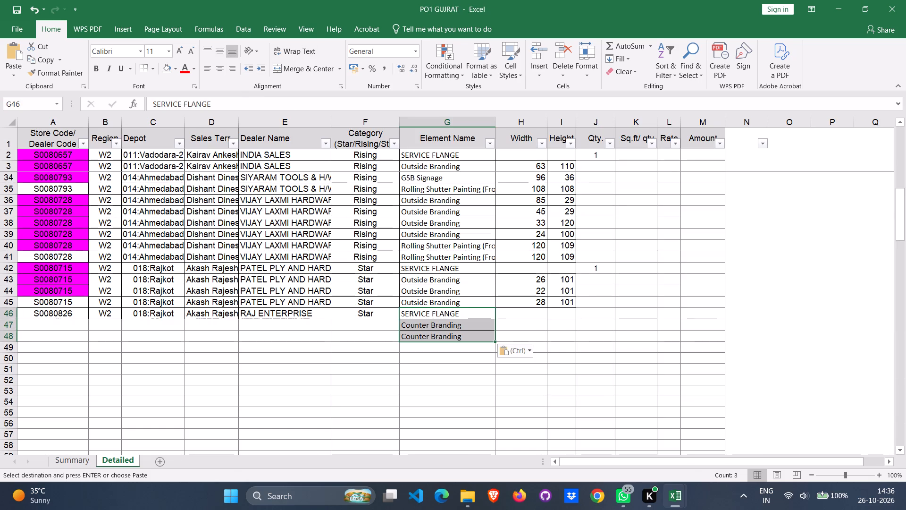
# Copy the width and height cells D3:E5 from the RAJ ENTERPRISE quotation into H46:I48 of Detailed and save the workbook.
pyautogui.hotkey('alt', 'Tab')
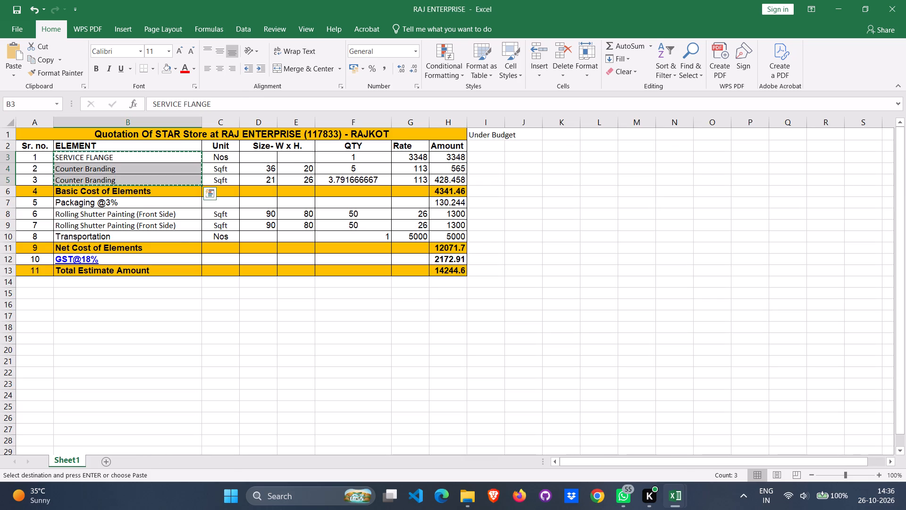
pyautogui.click(255, 156)
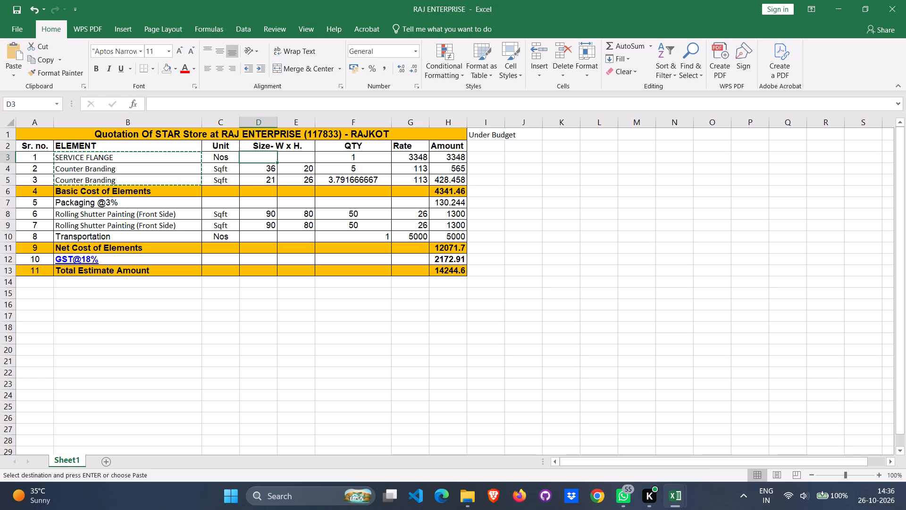
pyautogui.hotkey('shift', 'Right')
pyautogui.hotkey('shift', 'Down')
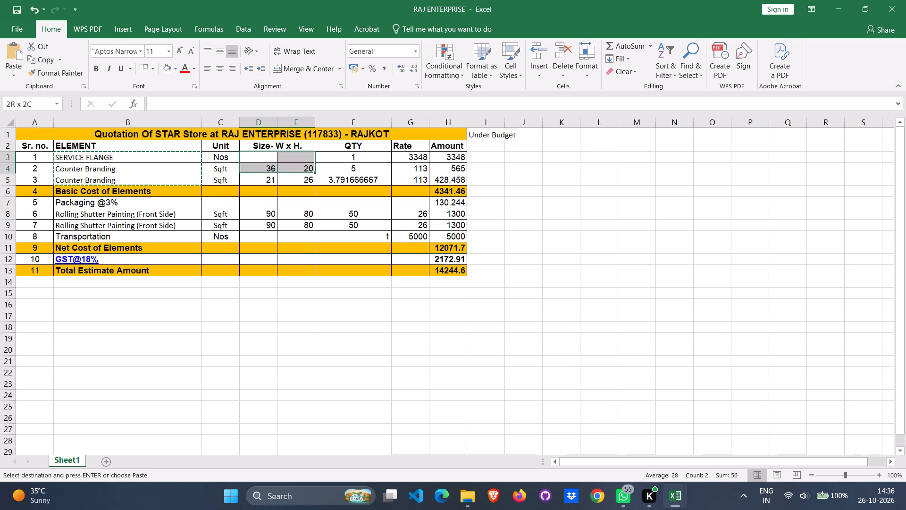
pyautogui.hotkey('shift', 'Down')
pyautogui.hotkey('ctrl', 'c')
pyautogui.hotkey('alt', 'Tab')
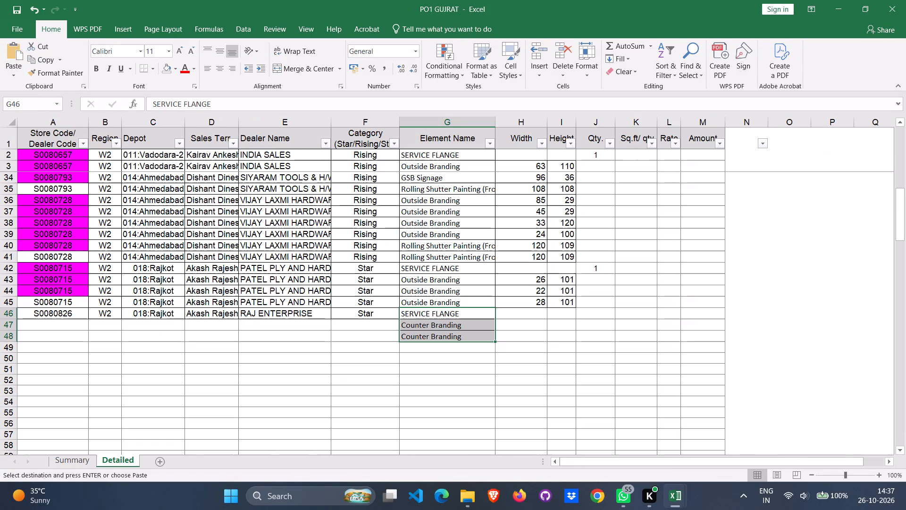
pyautogui.press('Right')
pyautogui.hotkey('ctrl', 'v')
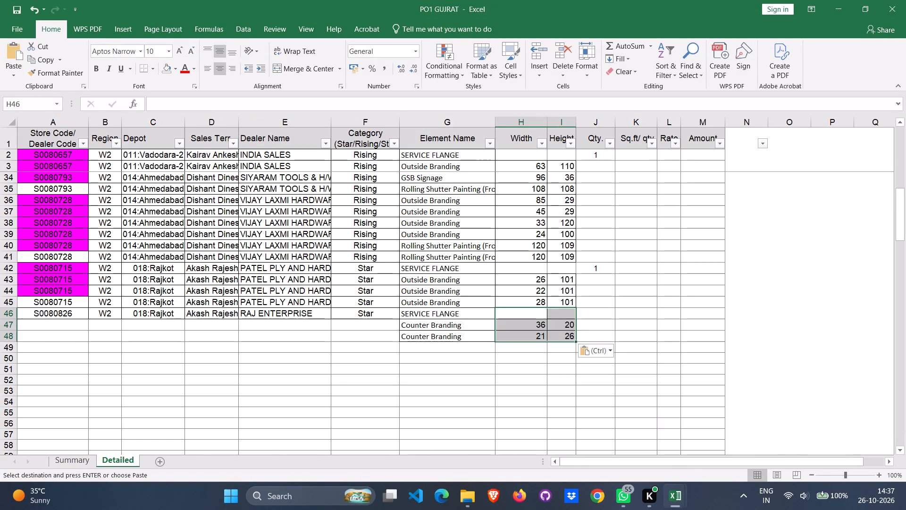
pyautogui.hotkey('ctrl', 's')
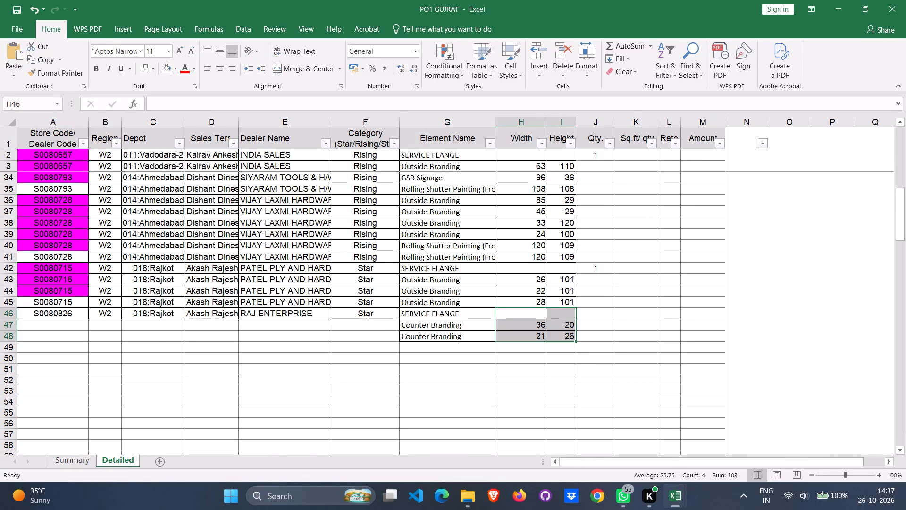
# Enter quantity 1 for RAJ ENTERPRISE's SERVICE FLANGE in J46 of Detailed and save the workbook.
pyautogui.click(589, 315)
pyautogui.press('1')
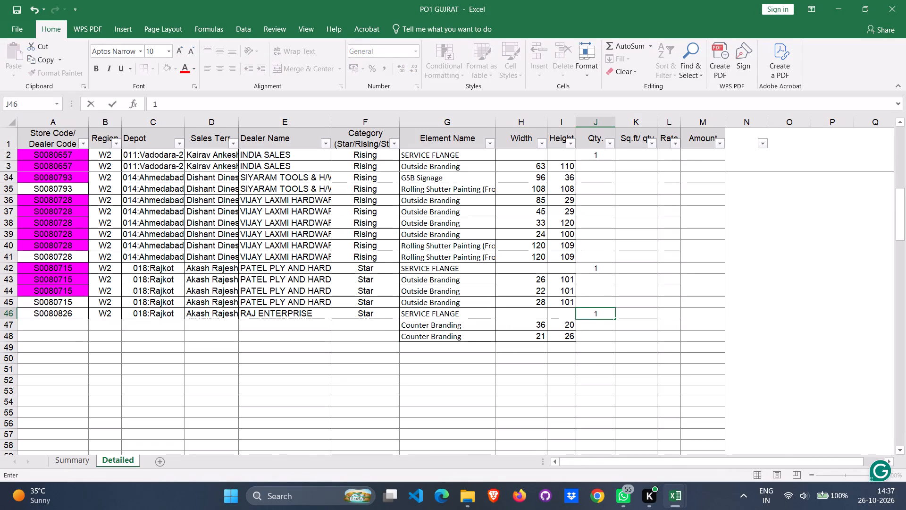
pyautogui.hotkey('ctrl', 's')
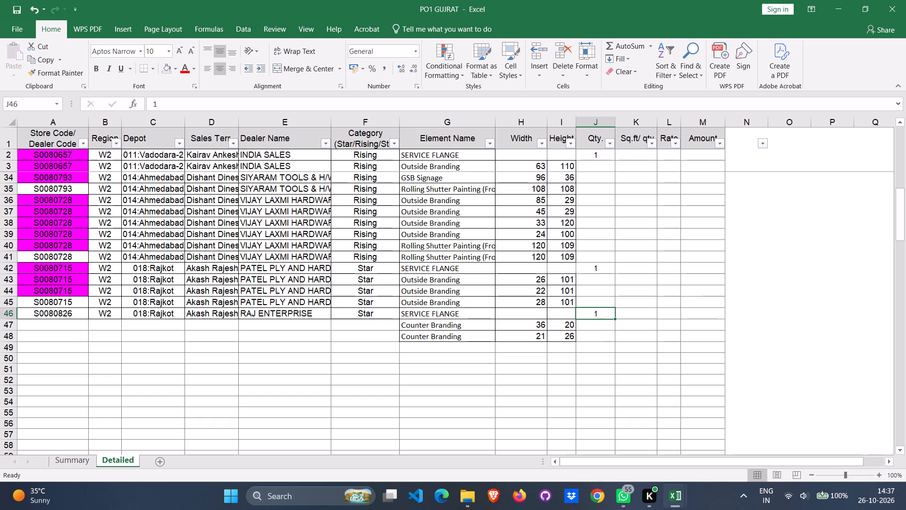
# Copy the two Rolling Shutter Painting (Front Side) element names, B8:B9, from the RAJ ENTERPRISE quotation into G49:G50 of Detailed.
pyautogui.hotkey('alt', 'Tab')
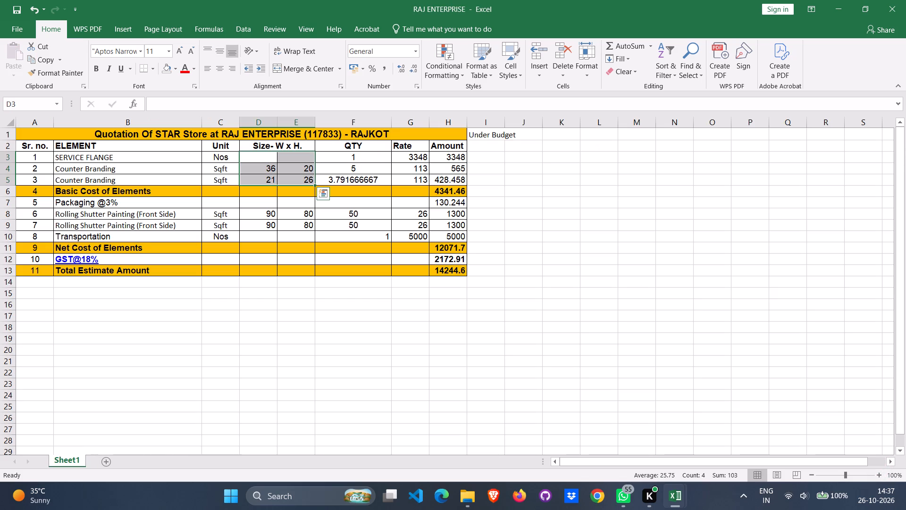
pyautogui.click(156, 215)
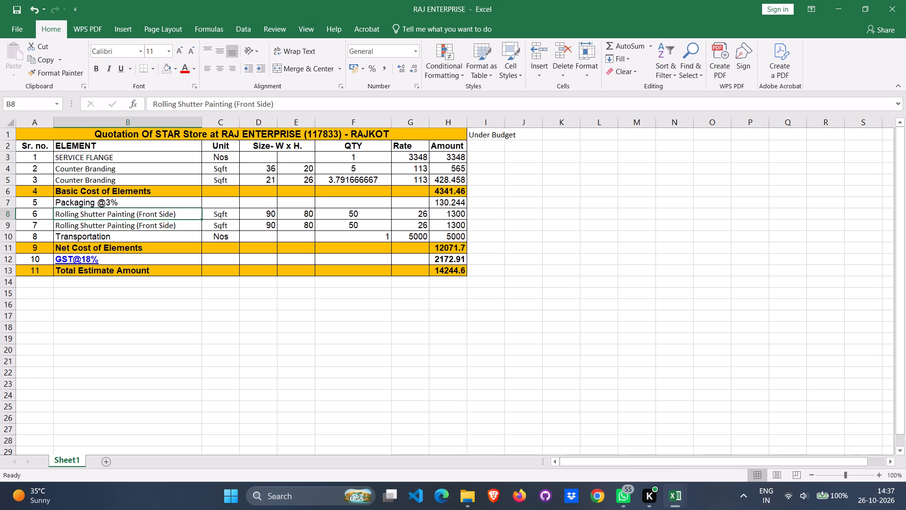
pyautogui.hotkey('shift', 'Down')
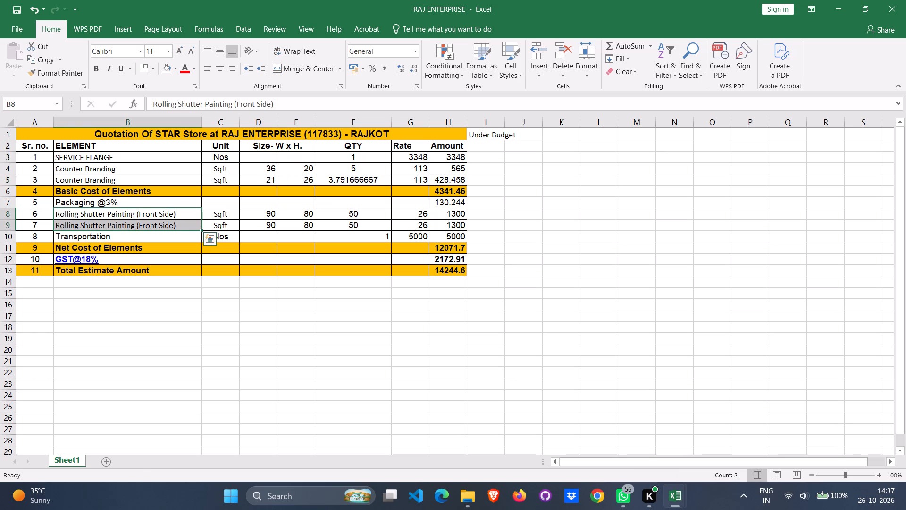
pyautogui.hotkey('ctrl', 'c')
pyautogui.hotkey('alt', 'Tab')
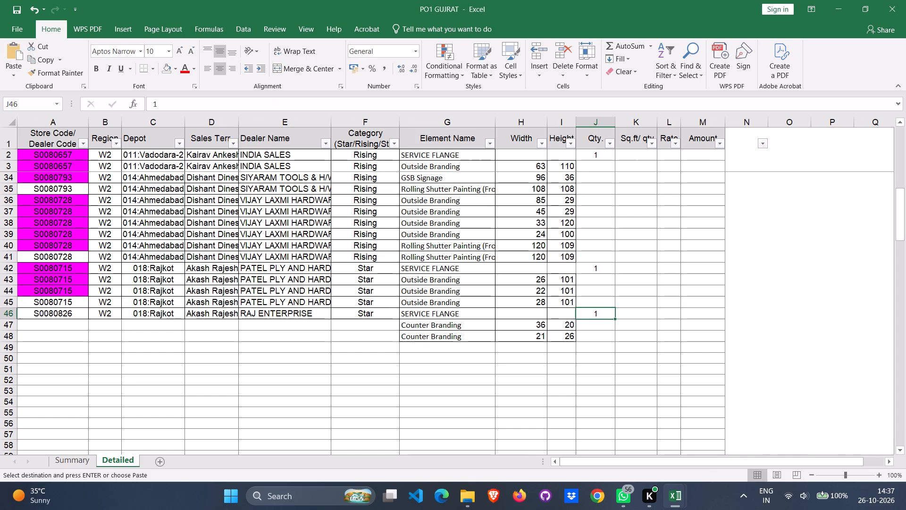
pyautogui.click(427, 351)
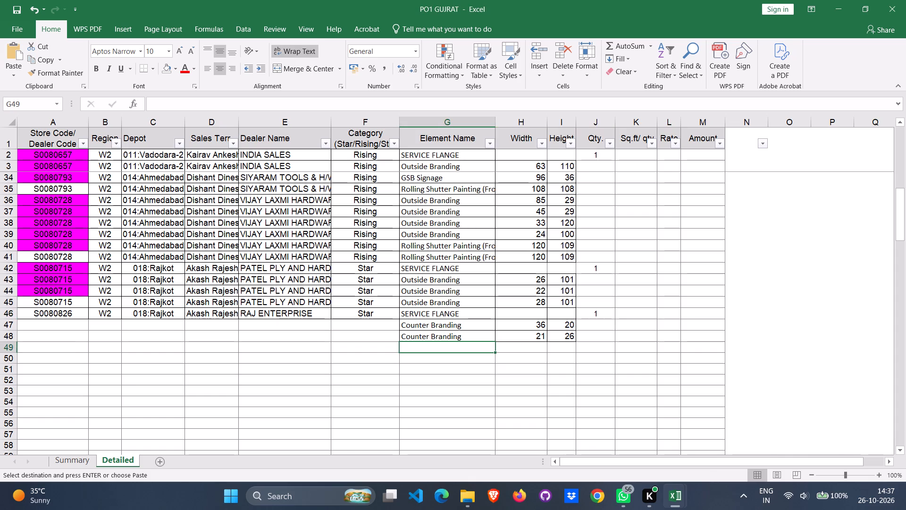
pyautogui.hotkey('ctrl', 'v')
# Copy the shutter painting sizes, D8:E9, from the RAJ ENTERPRISE quotation into H49:I50 of Detailed and save the workbook.
pyautogui.click(523, 346)
pyautogui.hotkey('alt', 'Tab')
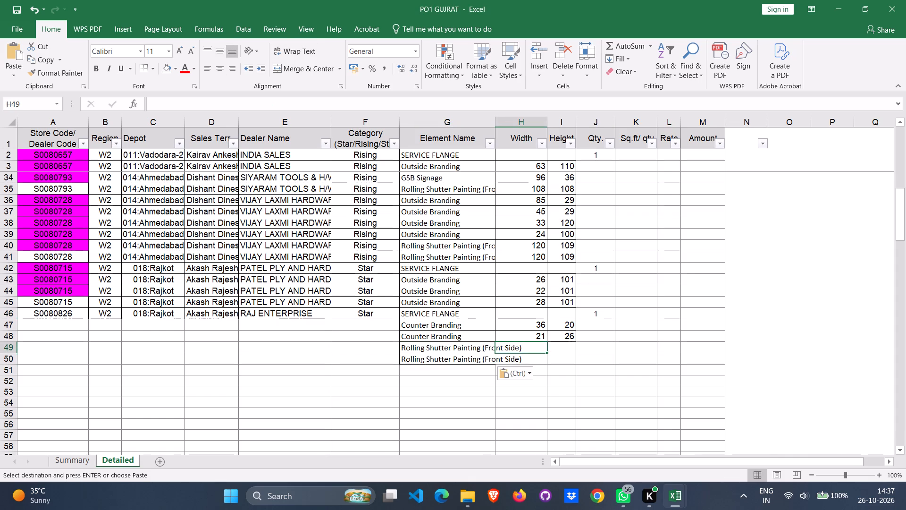
pyautogui.click(263, 218)
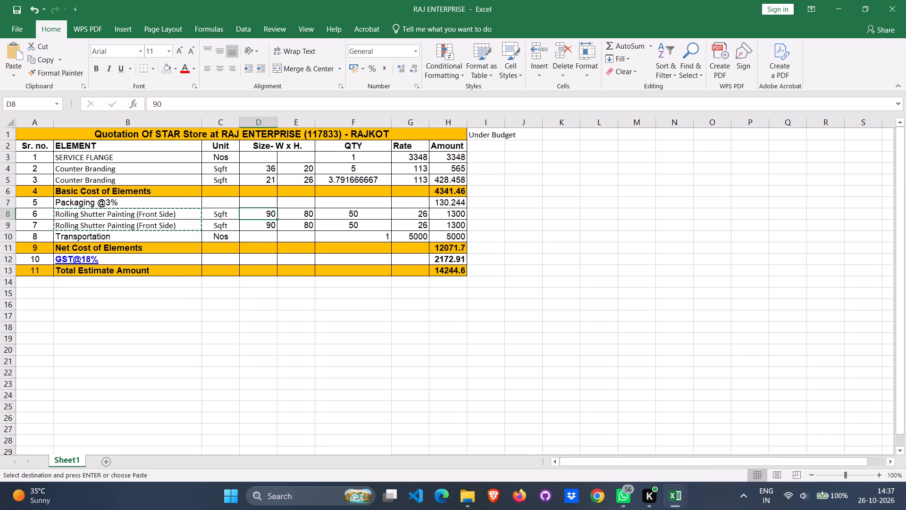
pyautogui.hotkey('shift', 'Down')
pyautogui.hotkey('shift', 'Right')
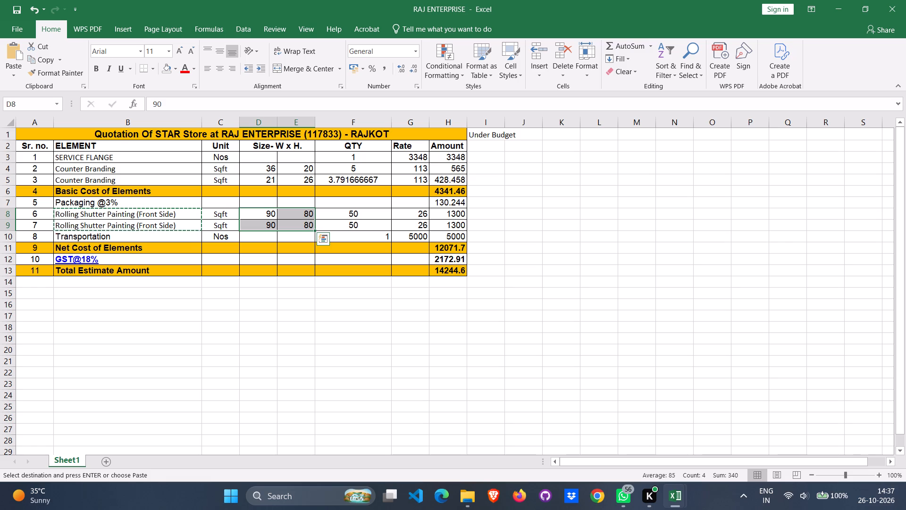
pyautogui.hotkey('ctrl', 'c')
pyautogui.hotkey('alt', 'Tab')
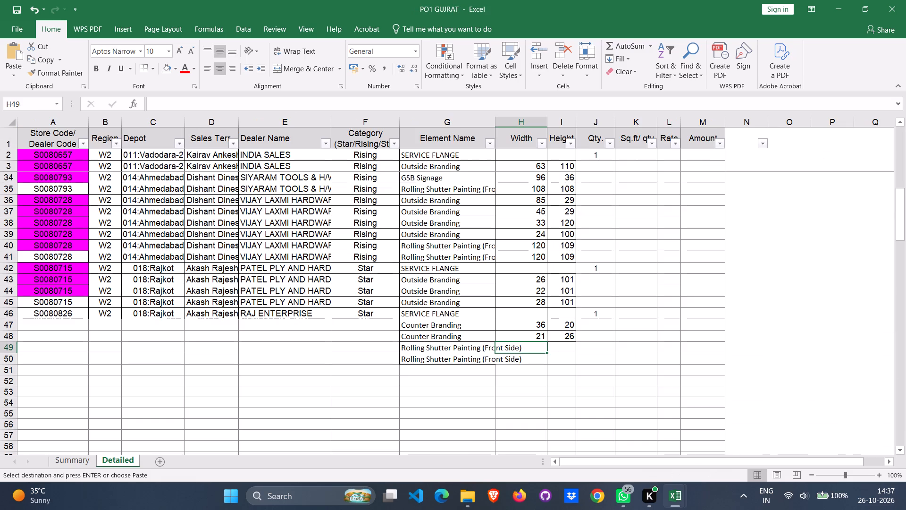
pyautogui.hotkey('ctrl', 'v')
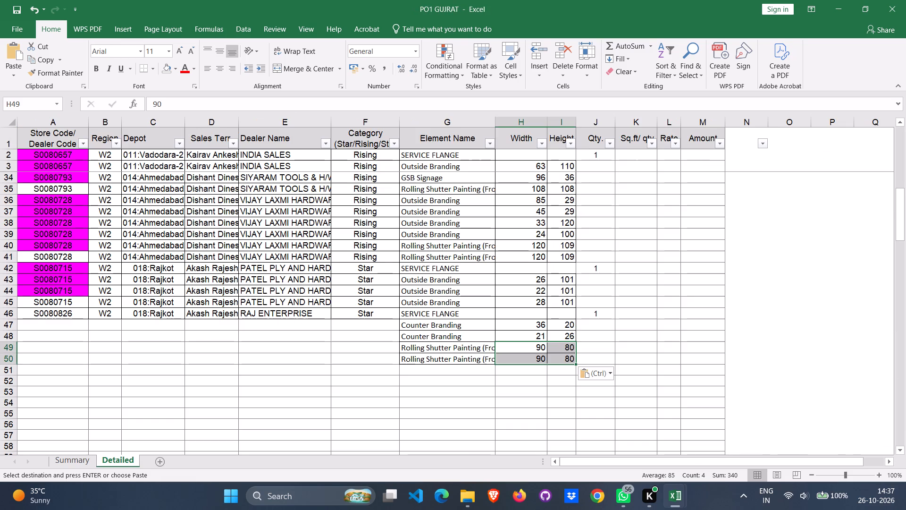
pyautogui.hotkey('ctrl', 's')
pyautogui.hotkey('alt', 'Tab')
pyautogui.hotkey('alt', 'Tab')
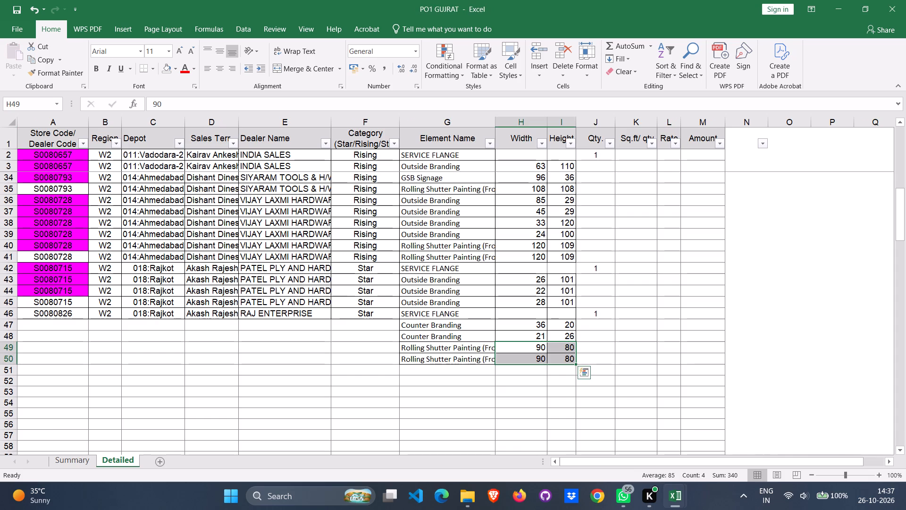
# Copy RAJ ENTERPRISE's dealer details from A46:F46 down through row 50 of Detailed and save the workbook.
pyautogui.click(62, 312)
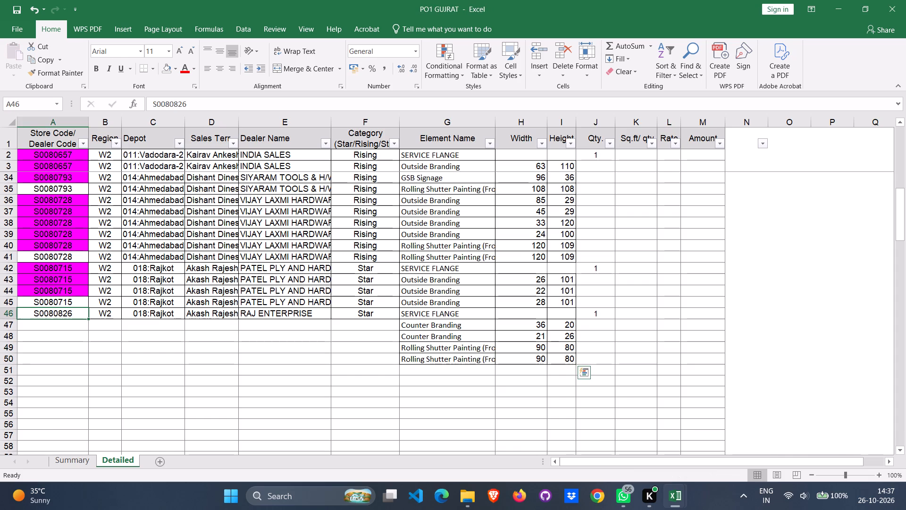
pyautogui.hotkey('shift', 'Right')
pyautogui.hotkey('shift', 'Right')
pyautogui.hotkey('shift', 'Right')
pyautogui.hotkey('shift', 'Right')
pyautogui.hotkey('shift', 'Right')
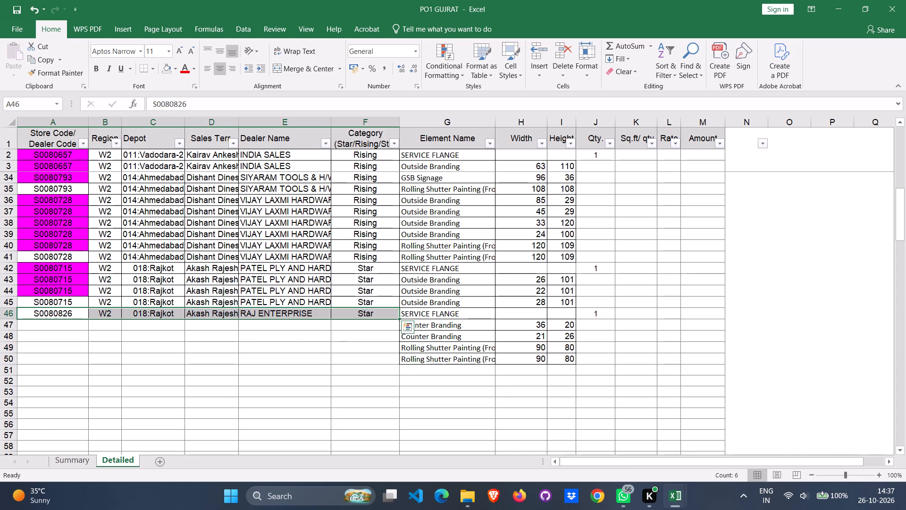
pyautogui.hotkey('ctrl', 'c')
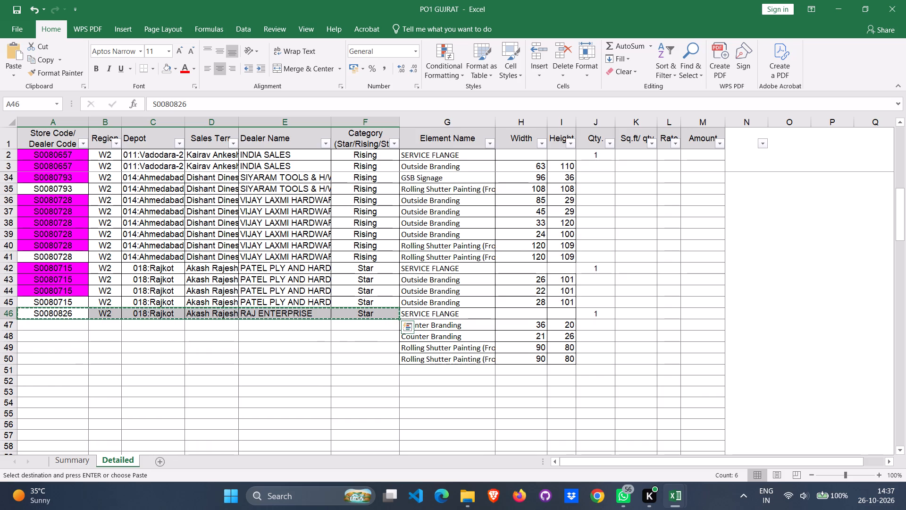
pyautogui.hotkey('shift', 'Down')
pyautogui.hotkey('shift', 'Down')
pyautogui.hotkey('shift', 'Down')
pyautogui.hotkey('shift', 'Down')
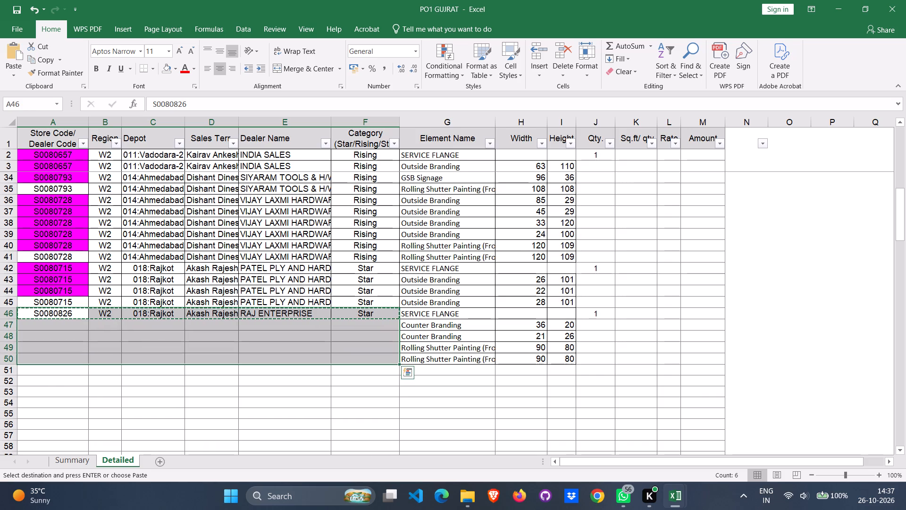
pyautogui.hotkey('ctrl', 'v')
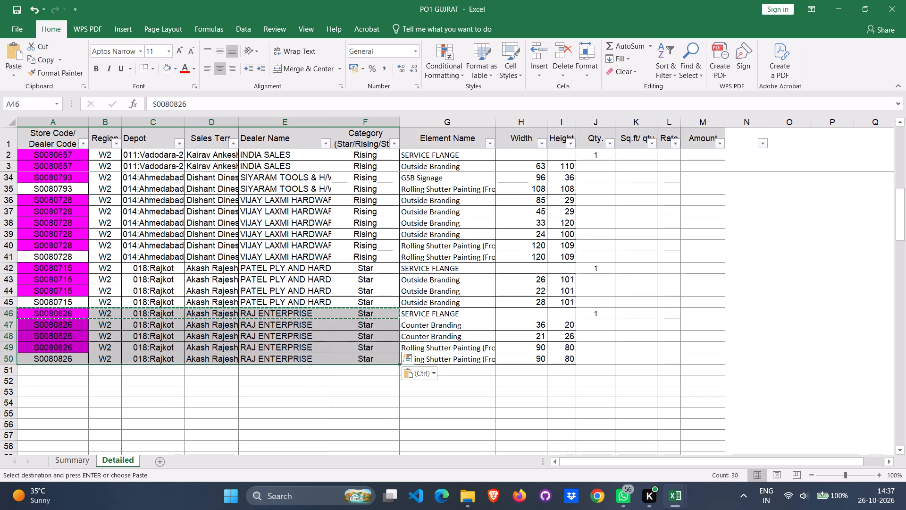
pyautogui.hotkey('ctrl', 's')
# Copy SHREE HARI COLOURS's dealer details, A19:F19, from the Summary sheet into row 51 of Detailed.
pyautogui.scroll(-6, 75, 292)
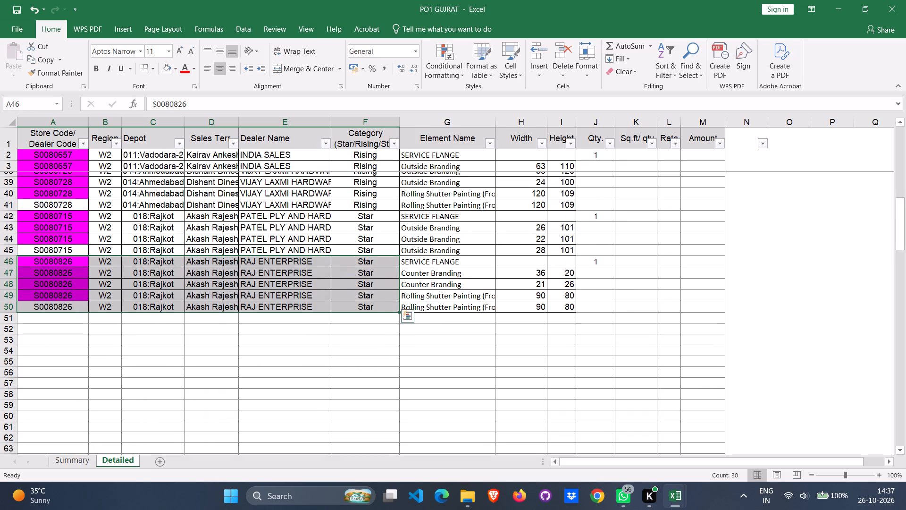
pyautogui.click(49, 302)
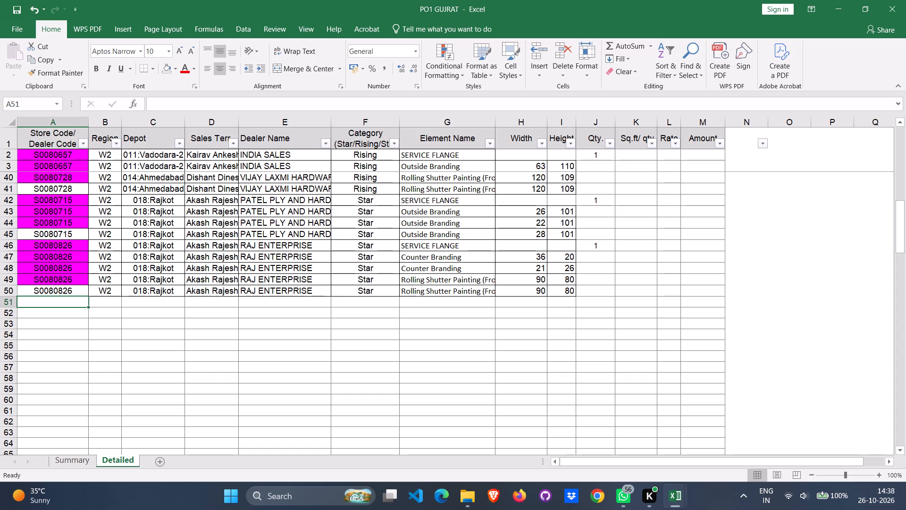
pyautogui.click(67, 459)
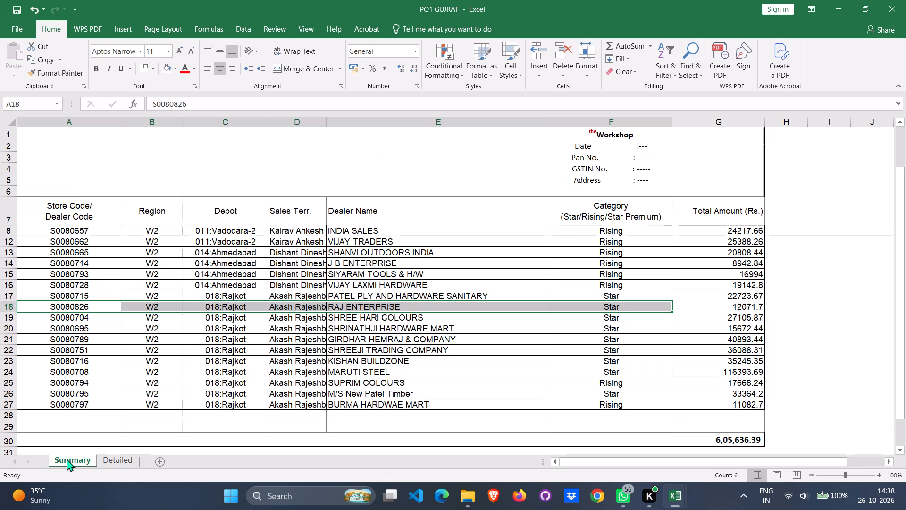
pyautogui.click(11, 317)
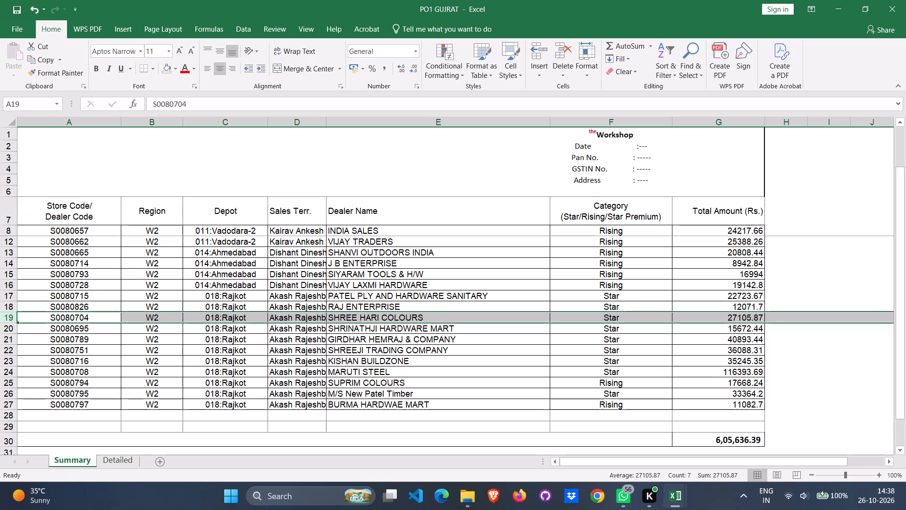
pyautogui.click(54, 317)
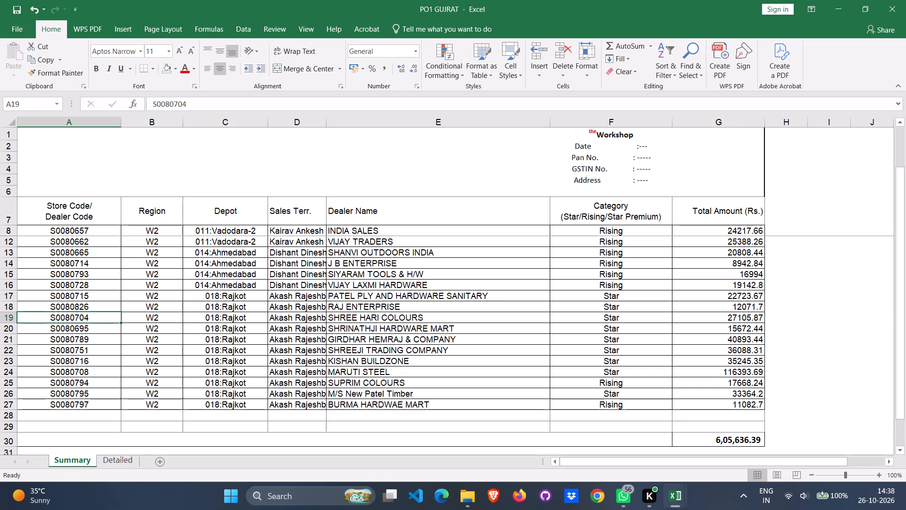
pyautogui.hotkey('shift', 'Right')
pyautogui.hotkey('shift', 'Right')
pyautogui.hotkey('shift', 'Right')
pyautogui.hotkey('shift', 'Right')
pyautogui.hotkey('shift', 'Right')
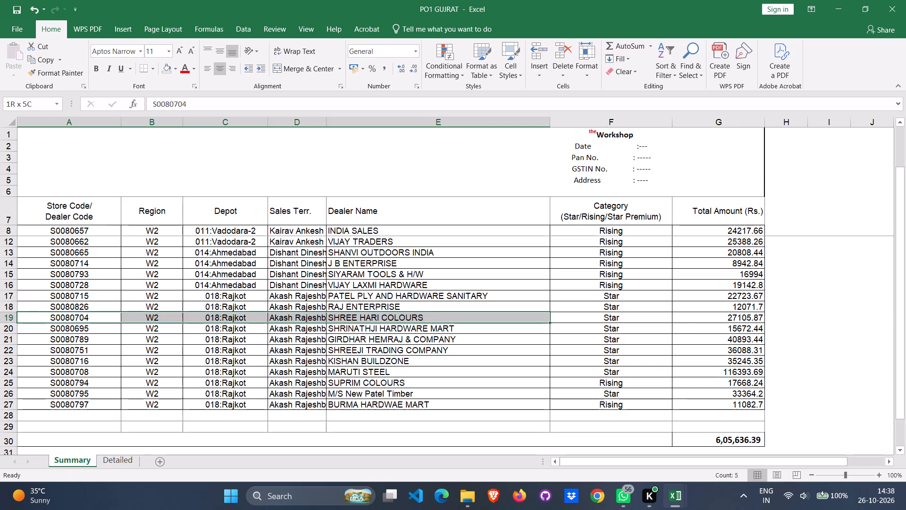
pyautogui.hotkey('ctrl', 'c')
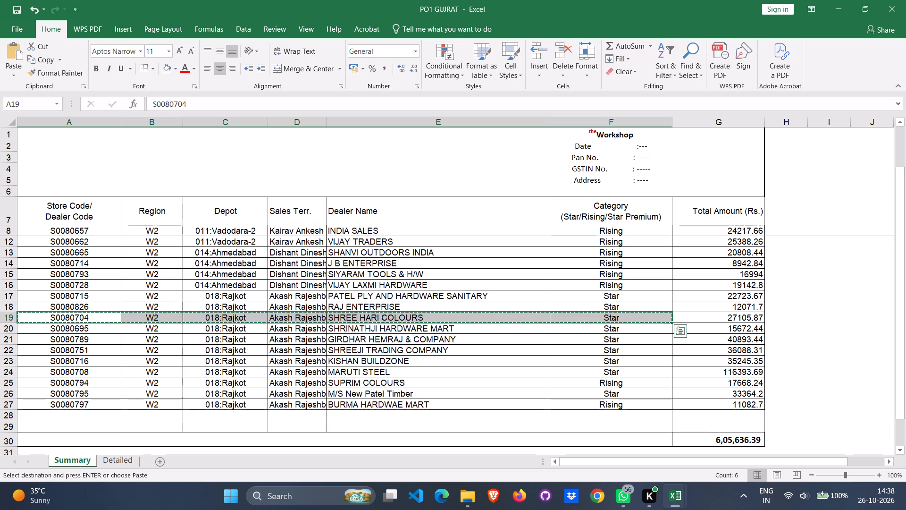
pyautogui.click(110, 461)
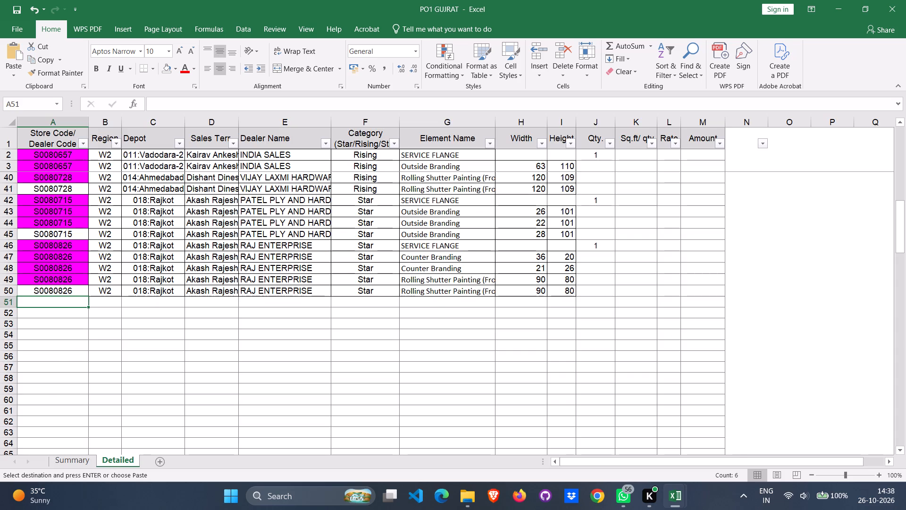
pyautogui.hotkey('ctrl', 'v')
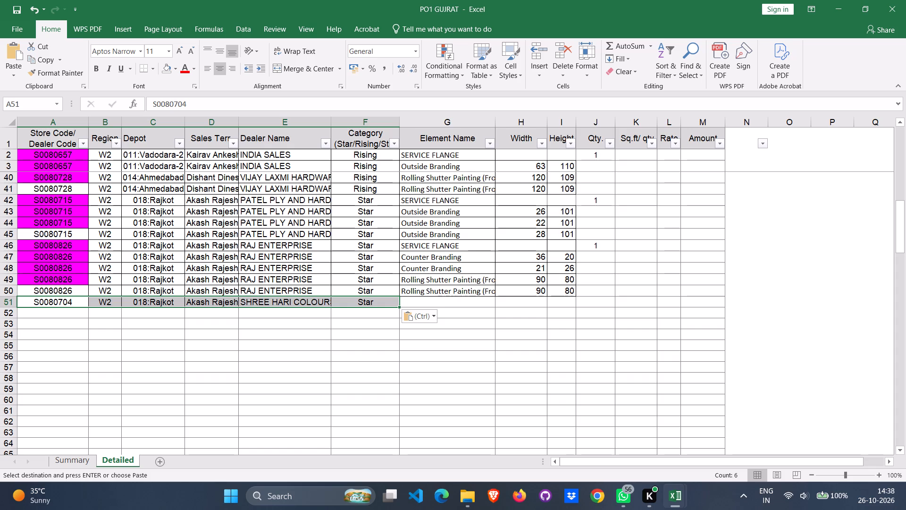
# Close the RAJ ENTERPRISE quotation, search the SEPARATAION ESTIMATE folder for SHREE HARI, and open the SHREE HARI COLOURS quotation.
pyautogui.click(438, 305)
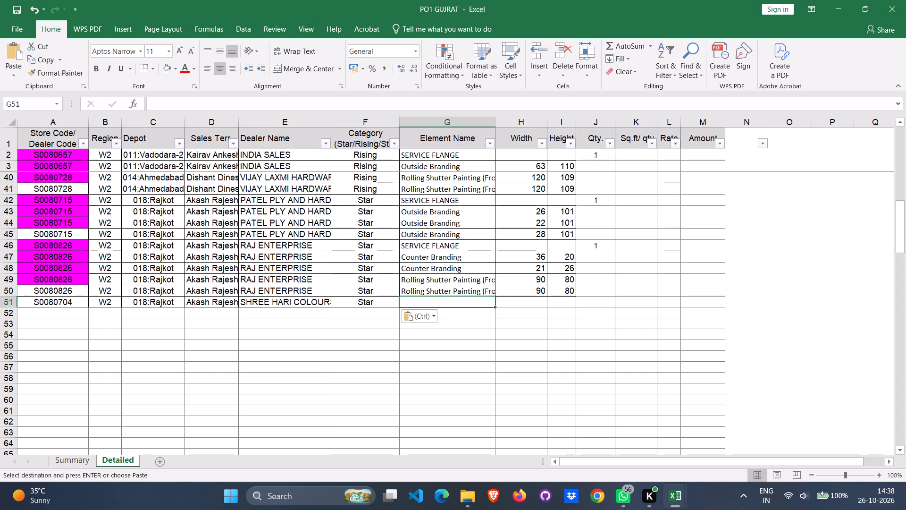
pyautogui.hotkey('alt', 'Tab')
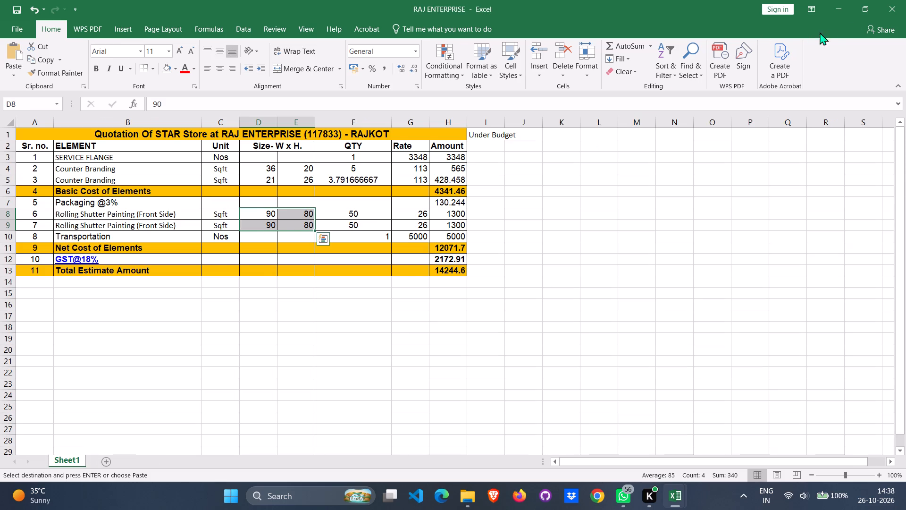
pyautogui.click(898, 1)
pyautogui.hotkey('alt', 'Tab')
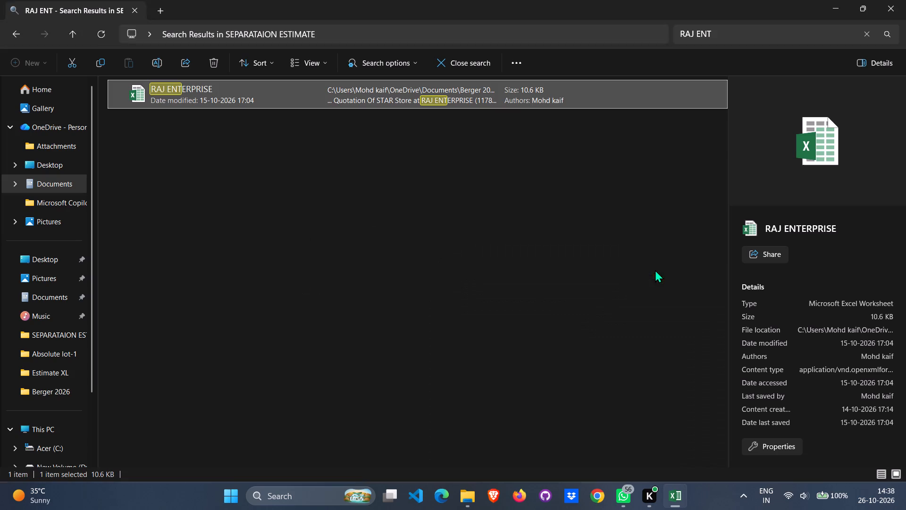
pyautogui.click(865, 32)
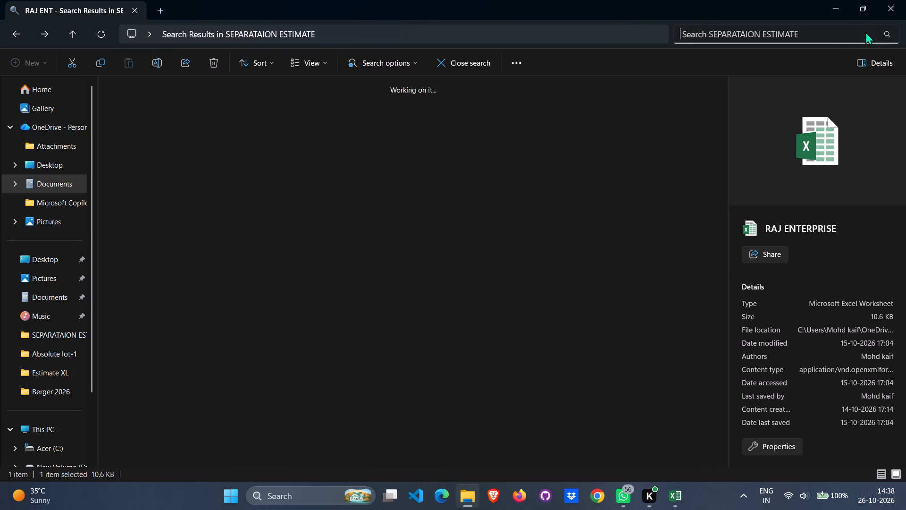
pyautogui.write('SHREE HARI')
pyautogui.doubleClick(279, 98)
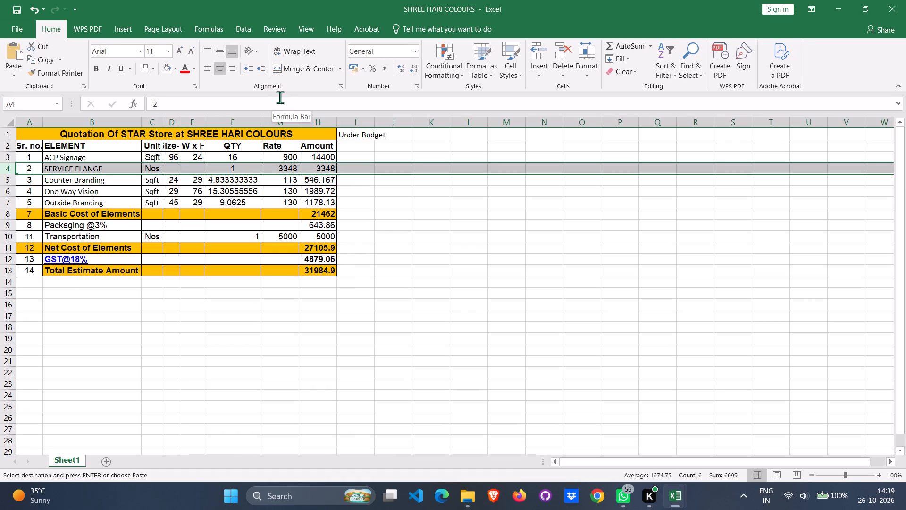
# Clear the One Way Vision amount in H6 of the SHREE HARI COLOURS quotation.
pyautogui.click(321, 192)
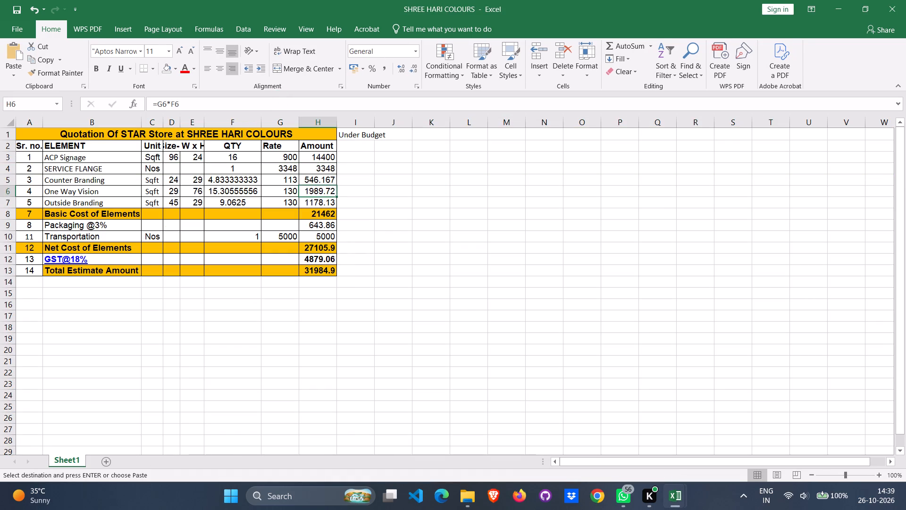
pyautogui.press('Delete')
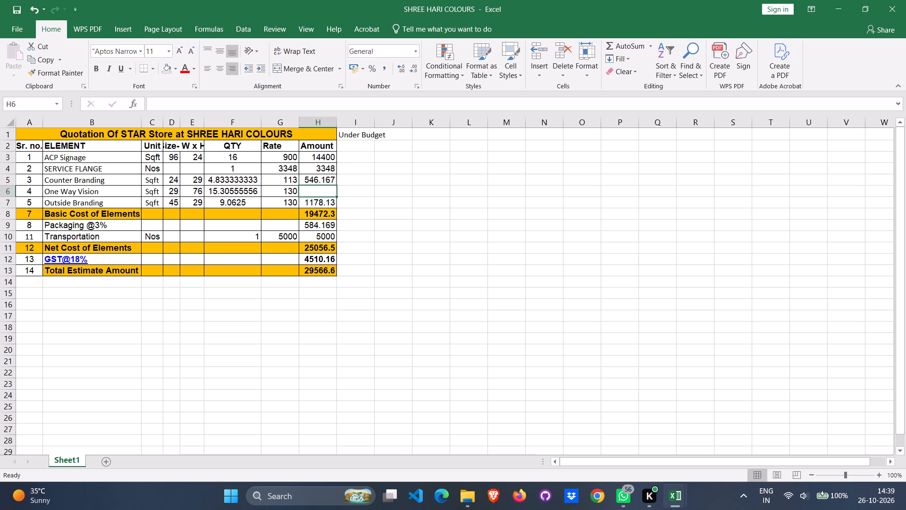
# Set SHREE HARI COLOURS's total amount in G19 of PO1 GUJRAT's Summary to 25056.5, check it against the quotation, and save.
pyautogui.hotkey('alt', 'Tab')
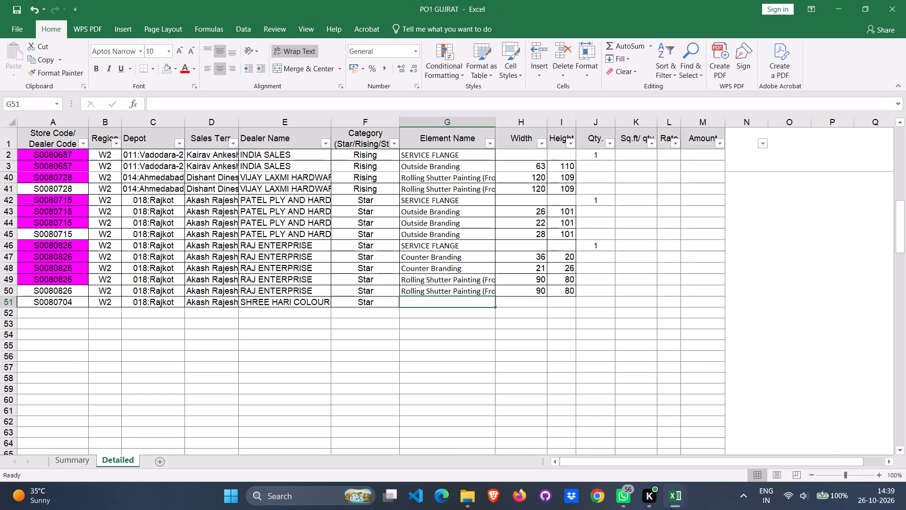
pyautogui.click(82, 458)
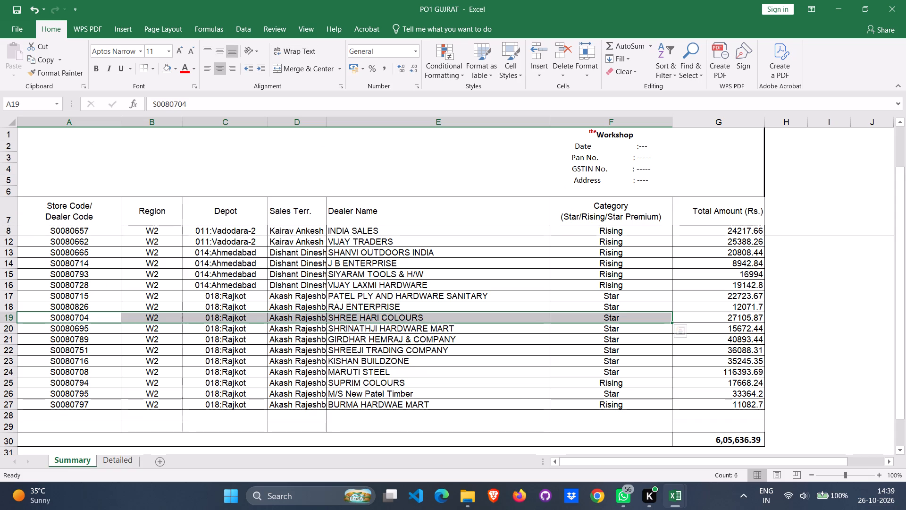
pyautogui.click(745, 321)
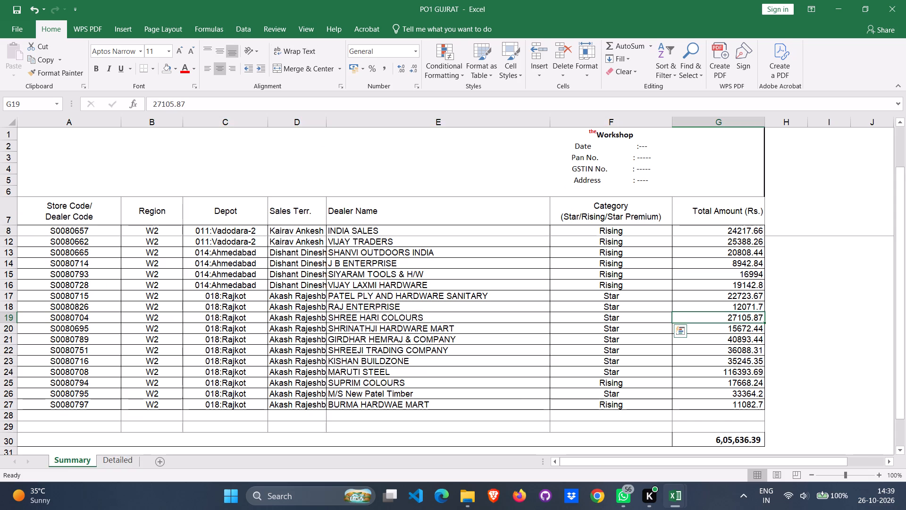
pyautogui.press('Delete')
pyautogui.write('2505')
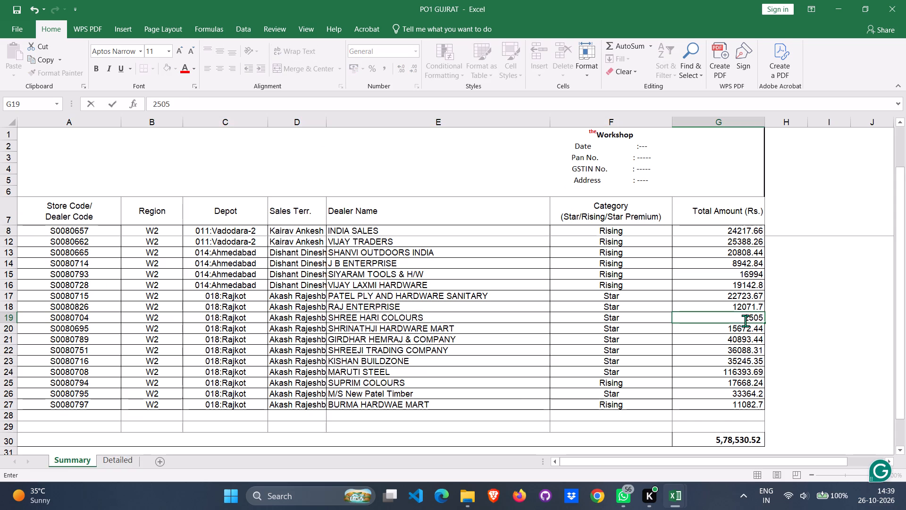
pyautogui.write('6.5')
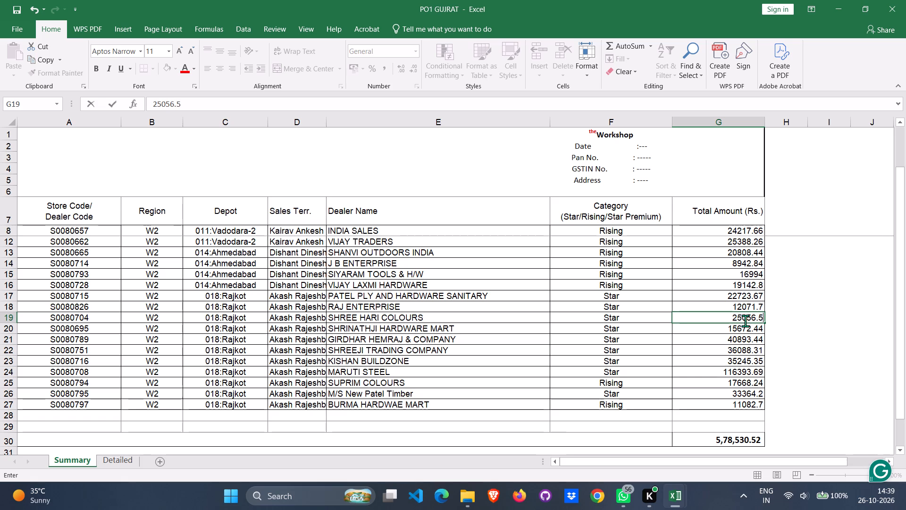
pyautogui.hotkey('ctrl', 's')
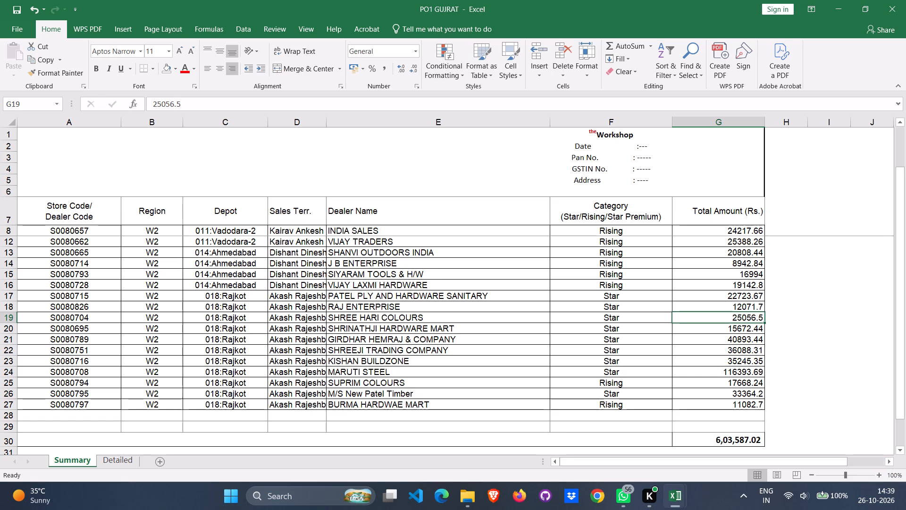
pyautogui.hotkey('alt', 'Tab')
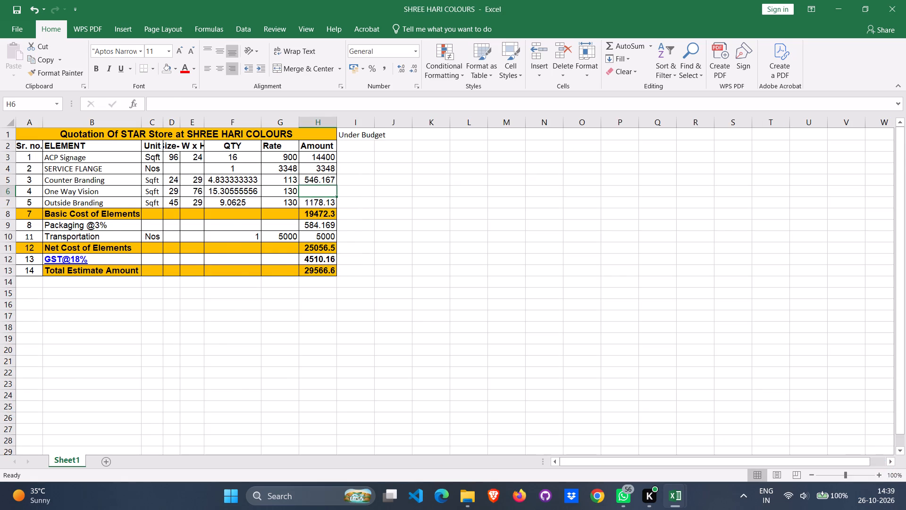
pyautogui.hotkey('alt', 'Tab')
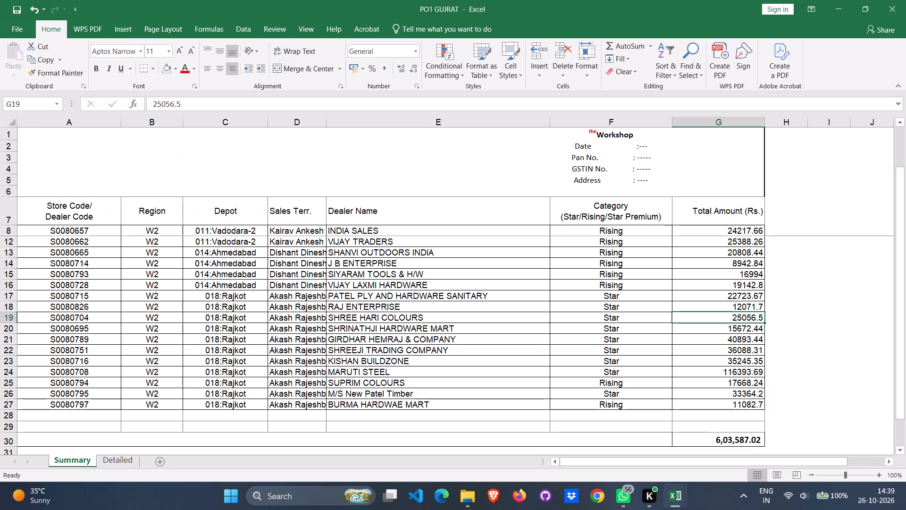
pyautogui.hotkey('alt', 'Tab')
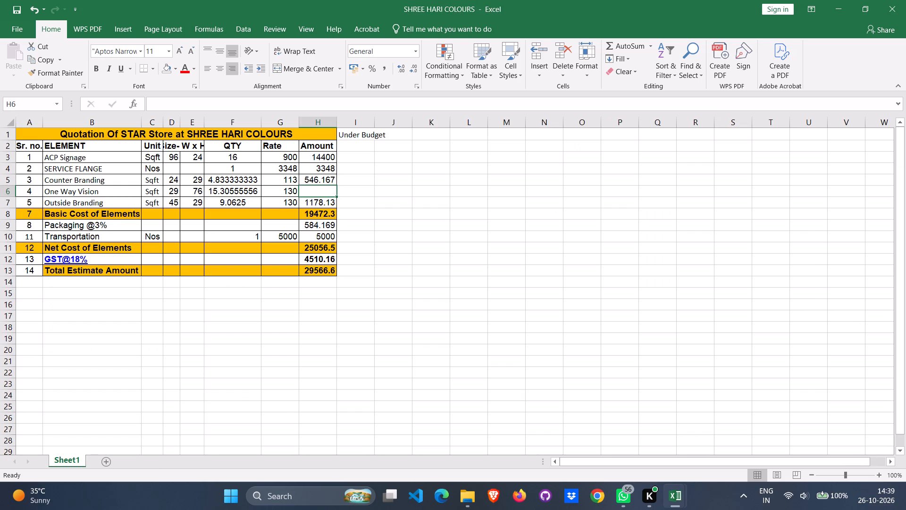
pyautogui.hotkey('alt', 'Tab')
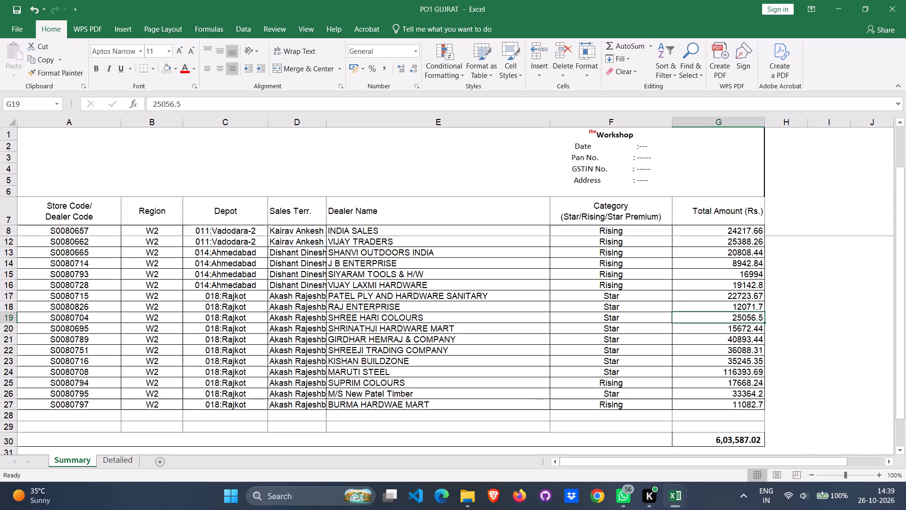
pyautogui.hotkey('ctrl', 's')
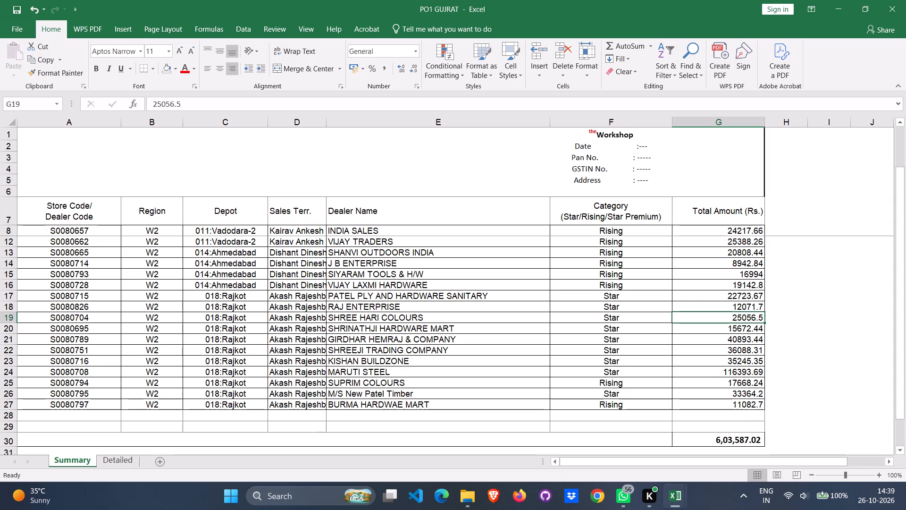
# Copy the ACP Signage, SERVICE FLANGE and Counter Branding names, B3:B5, from the SHREE HARI COLOURS quotation into G51:G53 of Detailed.
pyautogui.click(117, 459)
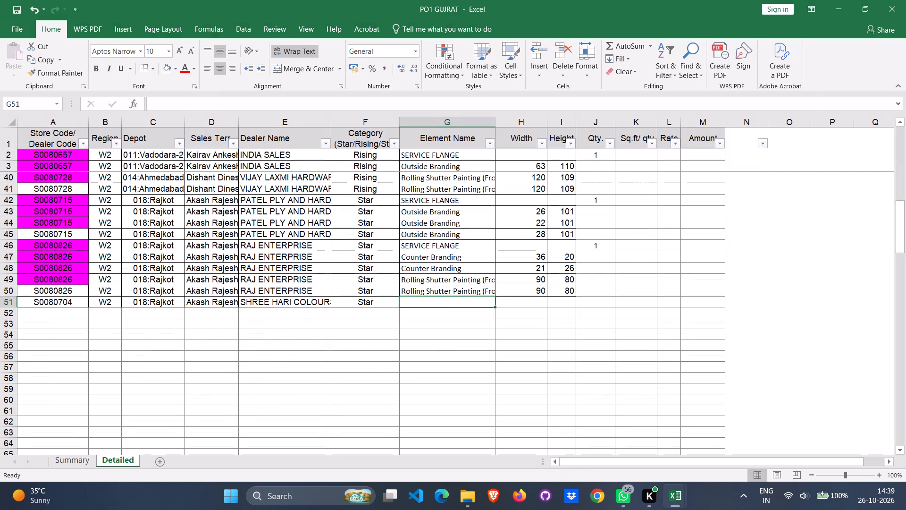
pyautogui.hotkey('alt', 'Tab')
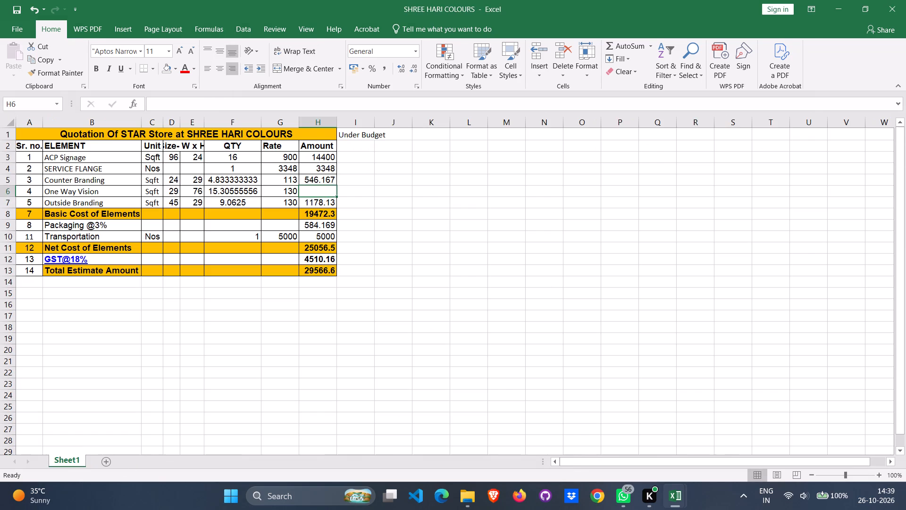
pyautogui.click(90, 159)
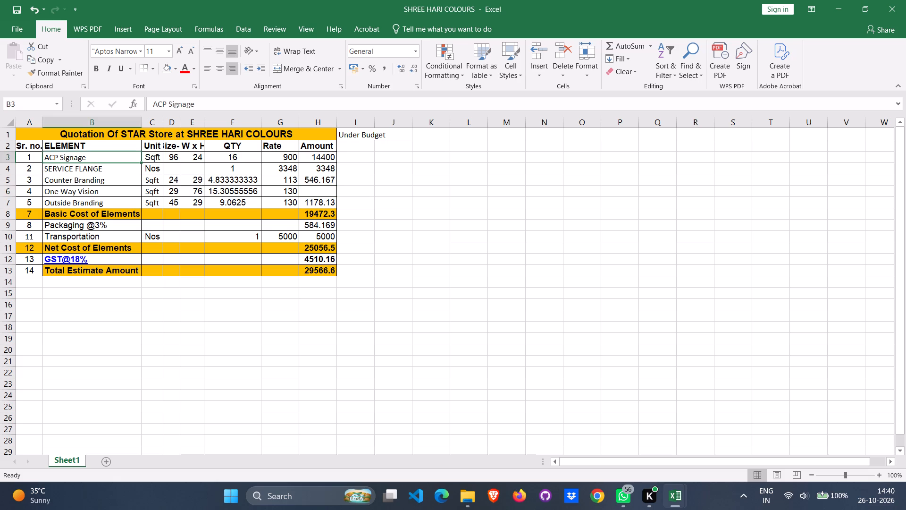
pyautogui.hotkey('shift', 'Down')
pyautogui.hotkey('shift', 'Down')
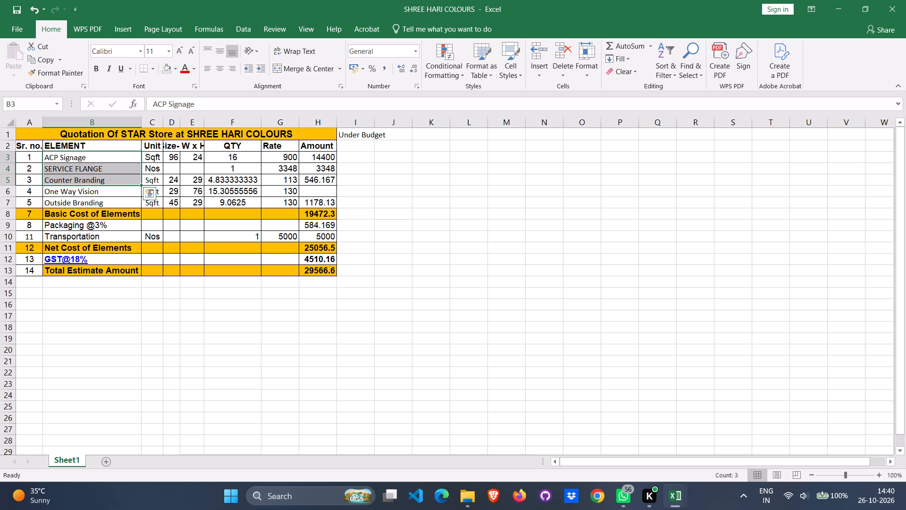
pyautogui.hotkey('ctrl', 'c')
pyautogui.hotkey('alt', 'Tab')
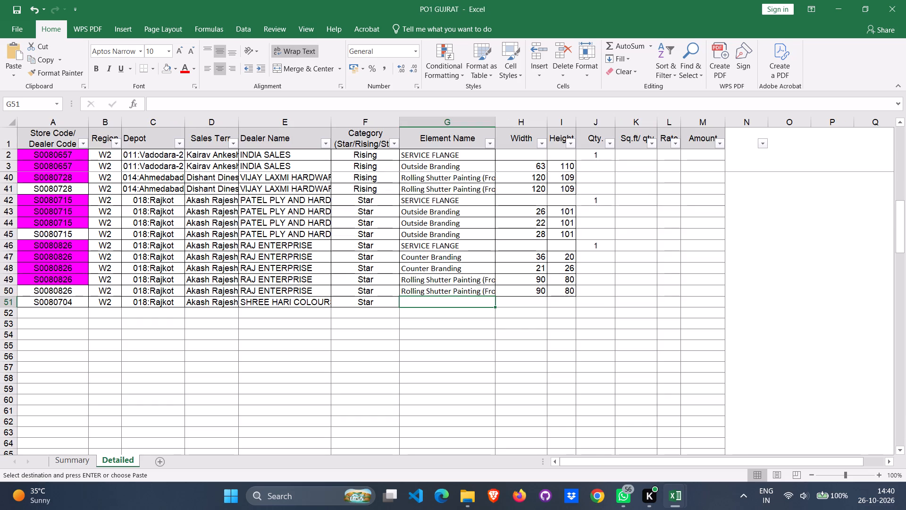
pyautogui.hotkey('ctrl', 'v')
# Copy the element sizes, D3:E5, from the SHREE HARI COLOURS quotation into H51:I53 of Detailed and save the workbook.
pyautogui.hotkey('alt', 'Tab')
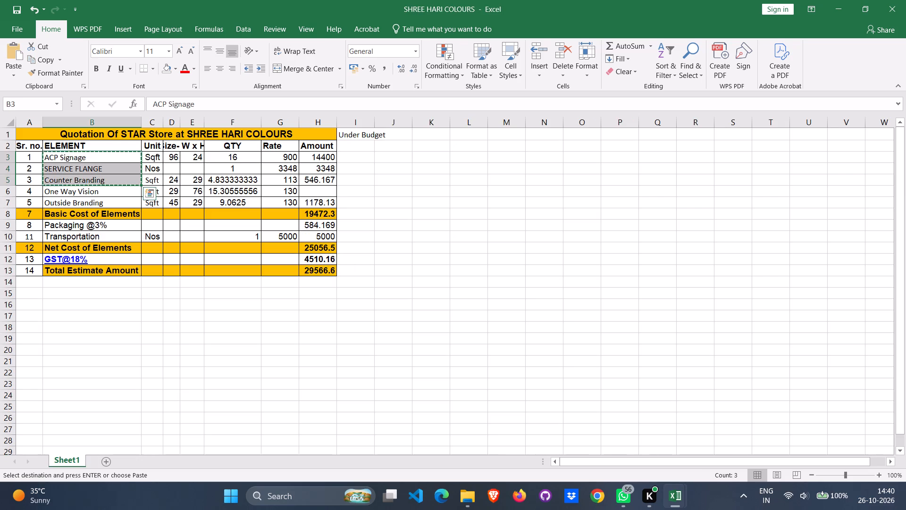
pyautogui.click(176, 156)
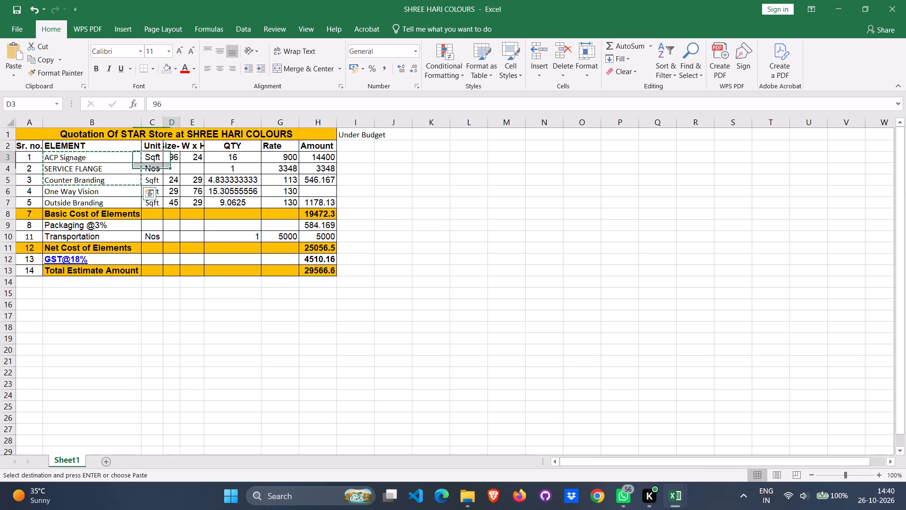
pyautogui.hotkey('shift', 'Down')
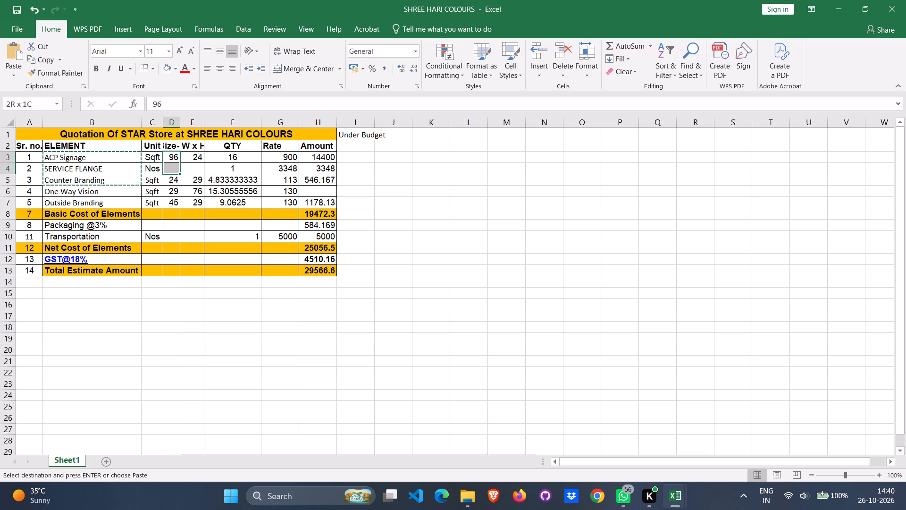
pyautogui.hotkey('shift', 'Down')
pyautogui.hotkey('shift', 'Right')
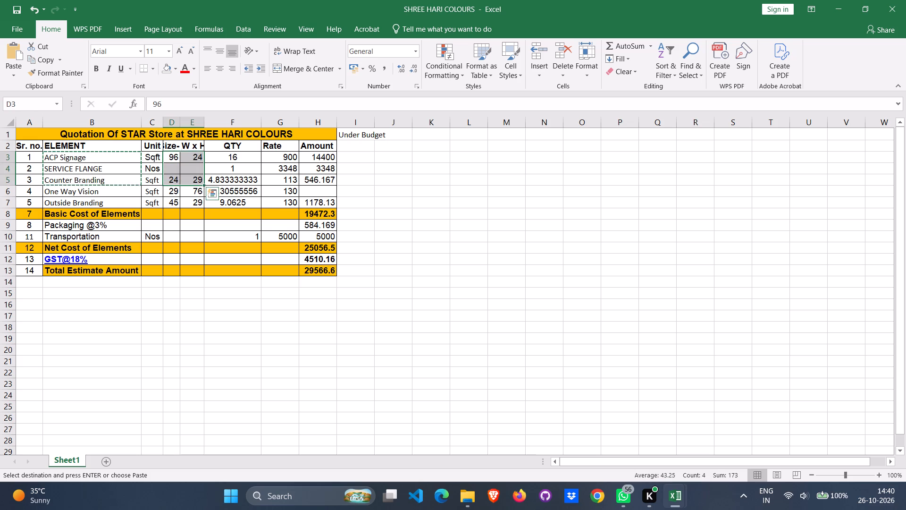
pyautogui.hotkey('ctrl', 'c')
pyautogui.hotkey('alt', 'Tab')
pyautogui.press('Right')
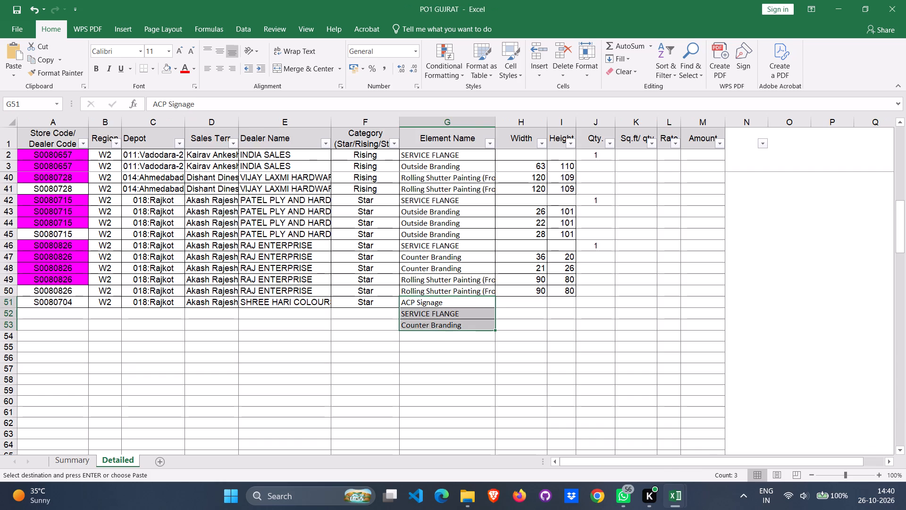
pyautogui.hotkey('ctrl', 'v')
pyautogui.hotkey('ctrl', 's')
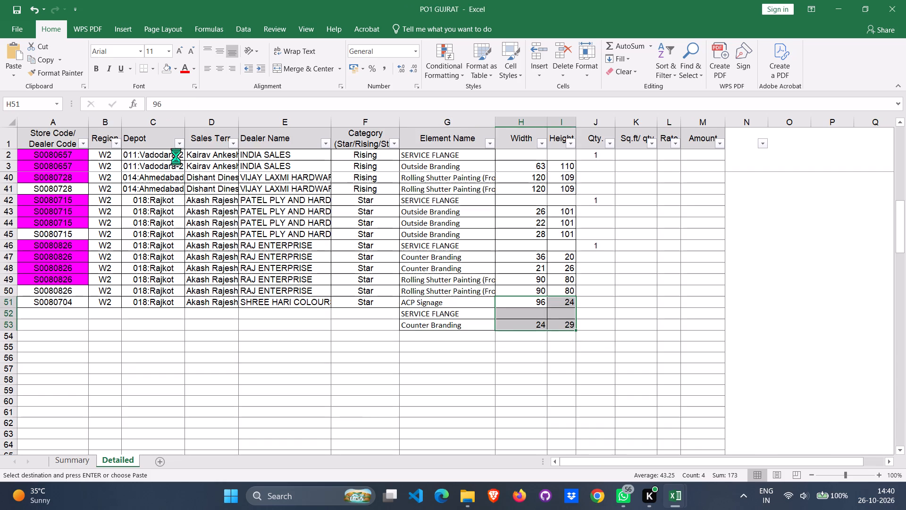
# Set SHREE HARI COLOURS's SERVICE FLANGE quantity in J52 of Detailed to 1 and save the workbook.
pyautogui.click(592, 312)
pyautogui.press('1')
pyautogui.hotkey('ctrl', 's')
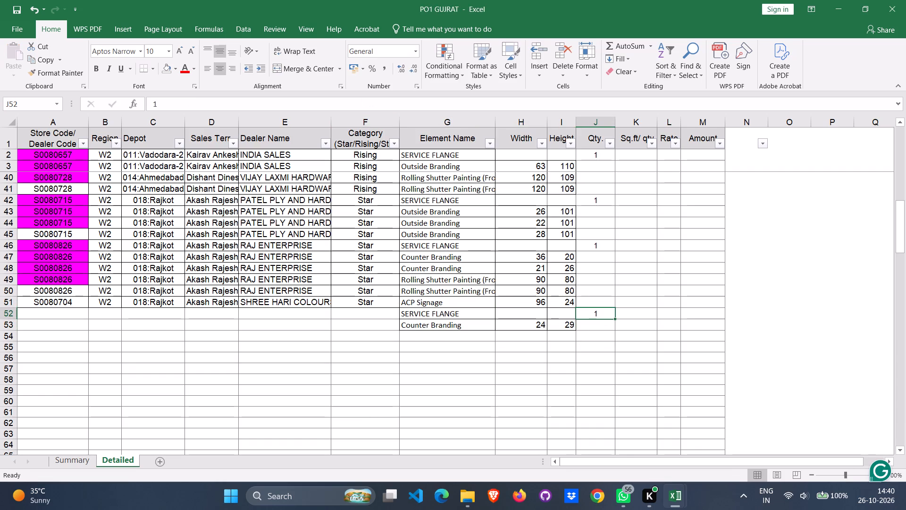
# Copy the Outside Branding element name, B7, from the SHREE HARI COLOURS quotation into G54 of Detailed.
pyautogui.click(439, 337)
pyautogui.hotkey('alt', 'Tab')
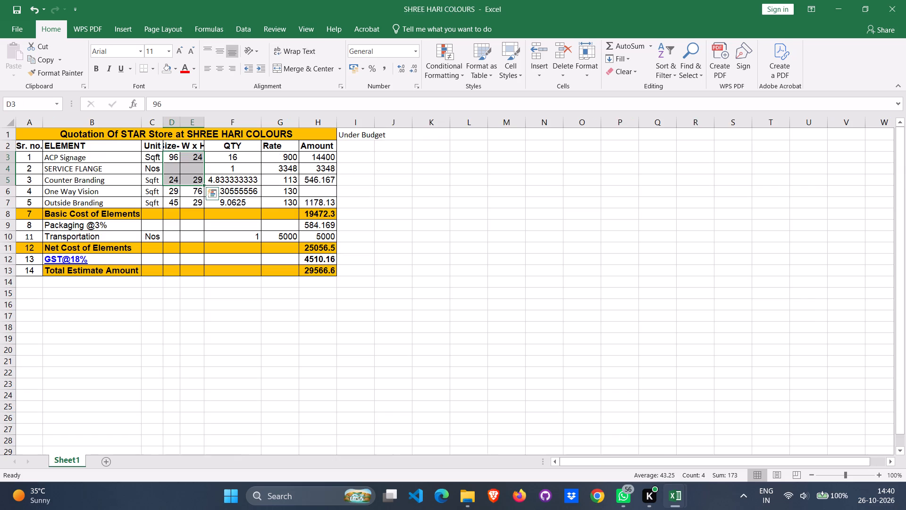
pyautogui.click(106, 205)
pyautogui.hotkey('ctrl', 'c')
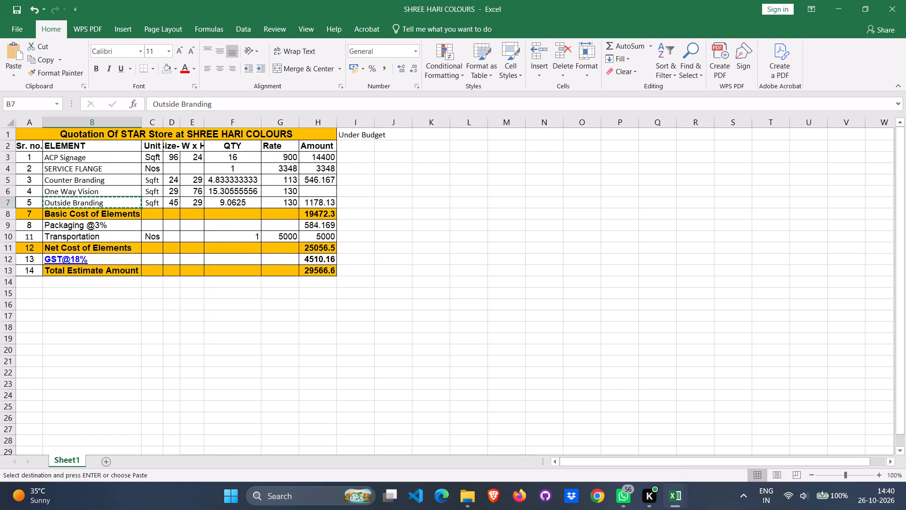
pyautogui.hotkey('alt', 'Tab')
pyautogui.hotkey('ctrl', 'v')
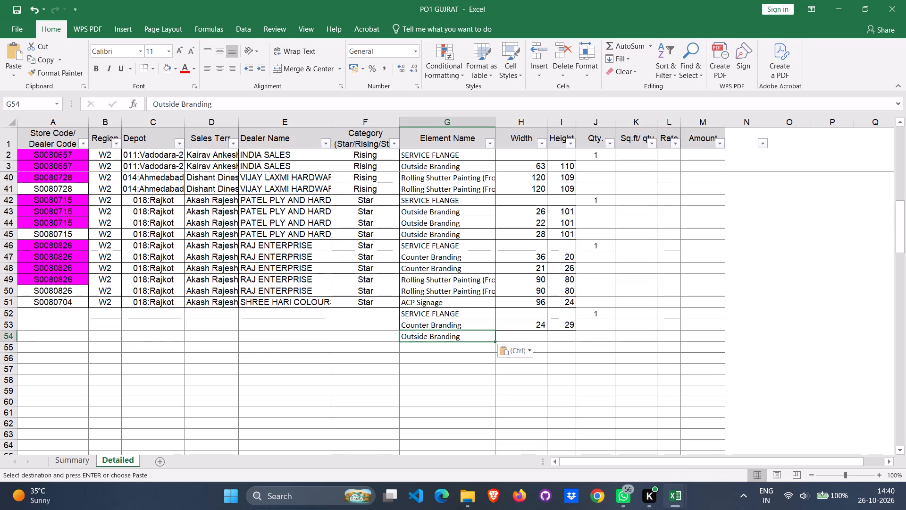
# Copy the Outside Branding size, D7:E7, from the SHREE HARI COLOURS quotation into H54:I54 of Detailed and save the workbook.
pyautogui.click(507, 337)
pyautogui.hotkey('alt', 'Tab')
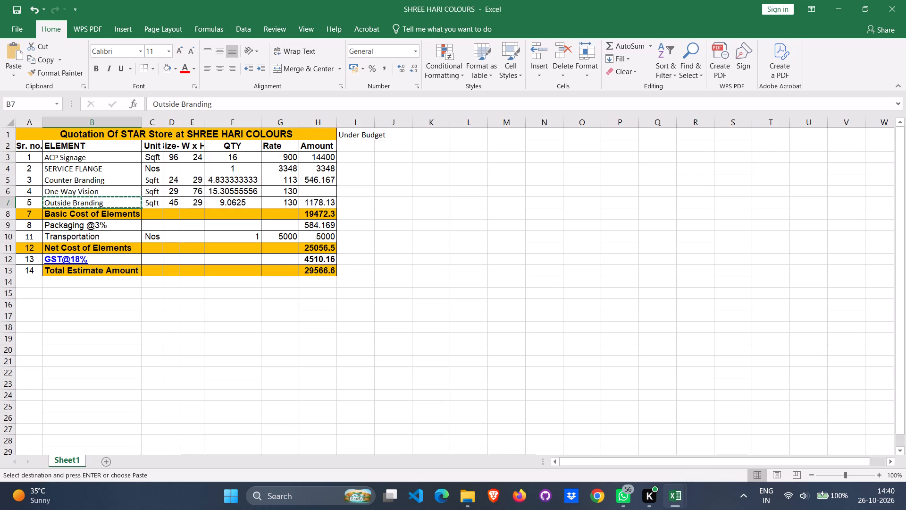
pyautogui.click(174, 202)
pyautogui.hotkey('shift', 'Right')
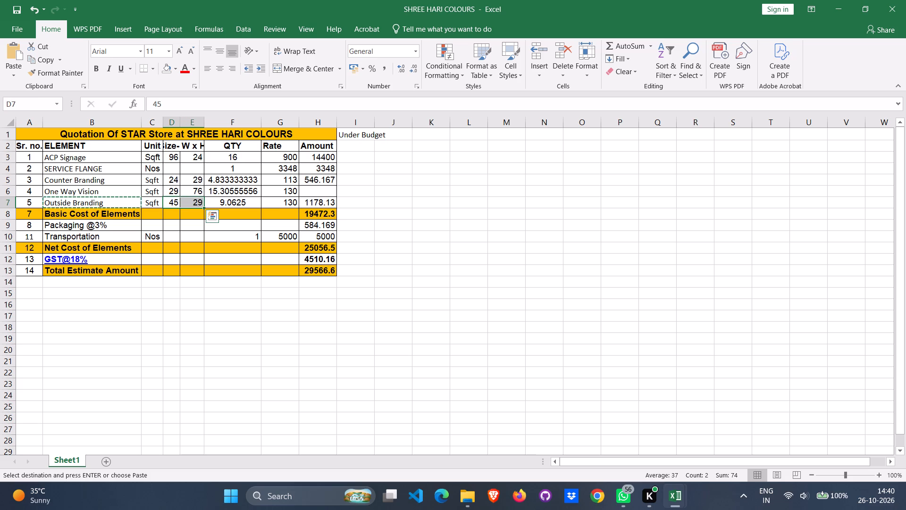
pyautogui.hotkey('ctrl', 'c')
pyautogui.hotkey('alt', 'Tab')
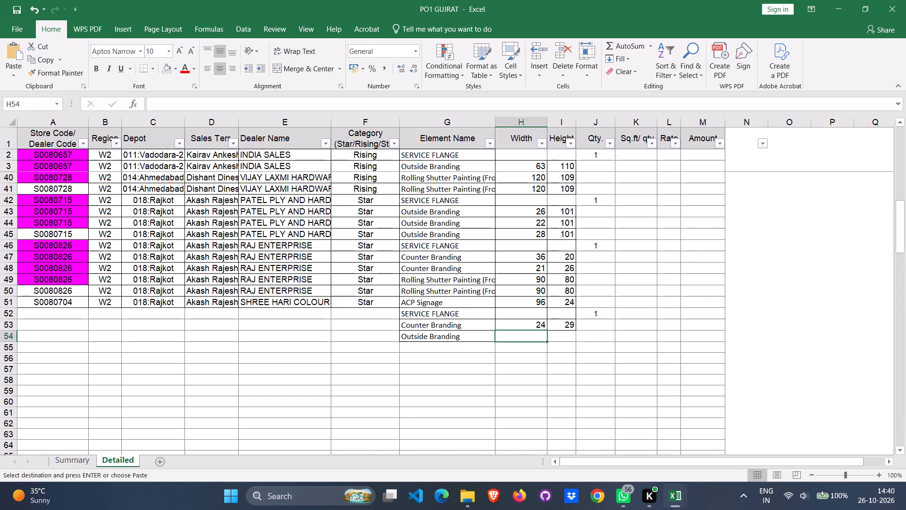
pyautogui.hotkey('ctrl', 'v')
pyautogui.hotkey('ctrl', 's')
pyautogui.hotkey('alt', 'Tab')
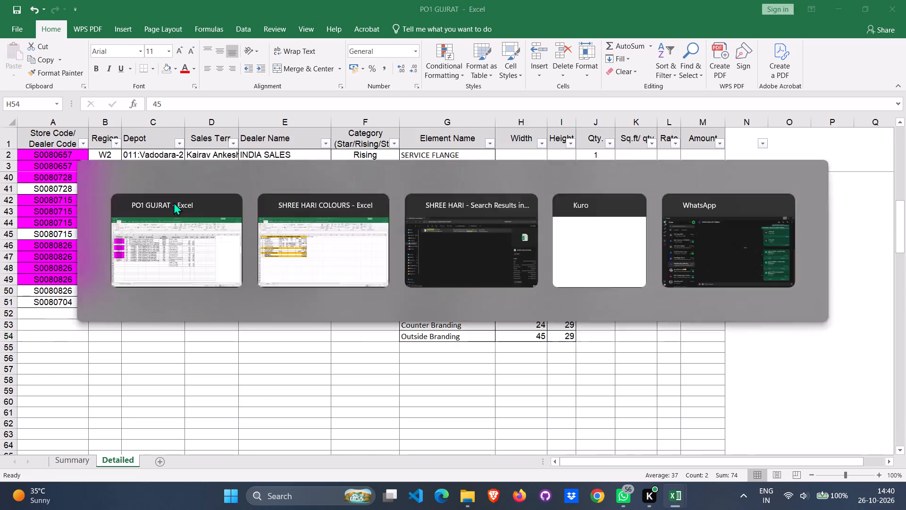
pyautogui.hotkey('alt', 'Tab')
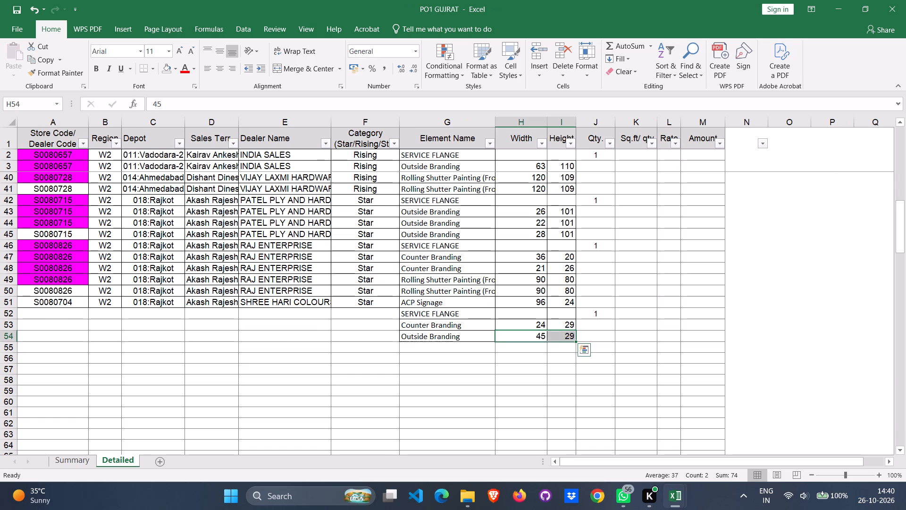
pyautogui.hotkey('alt', 'Tab')
pyautogui.hotkey('alt', 'Tab')
pyautogui.hotkey('ctrl', 's')
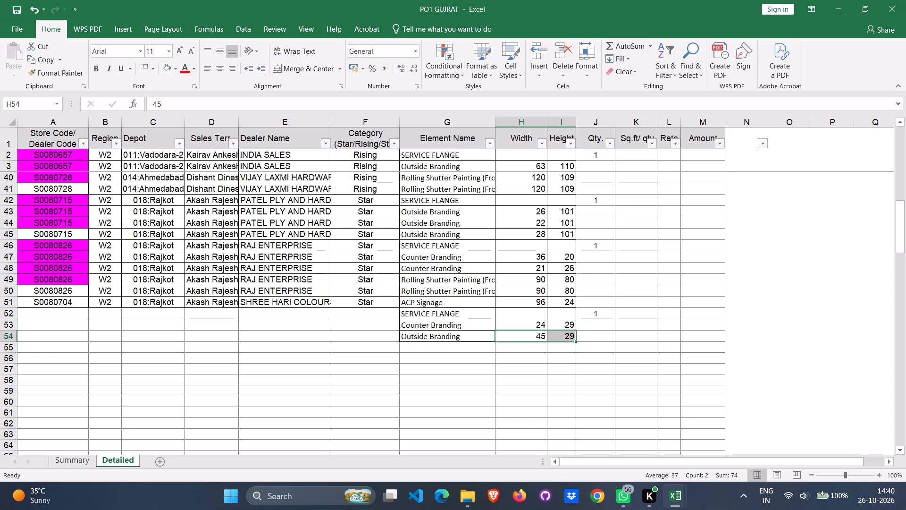
# Copy SHREE HARI COLOURS's dealer details, A51:F51, down through row 54 of Detailed and save the workbook.
pyautogui.click(51, 306)
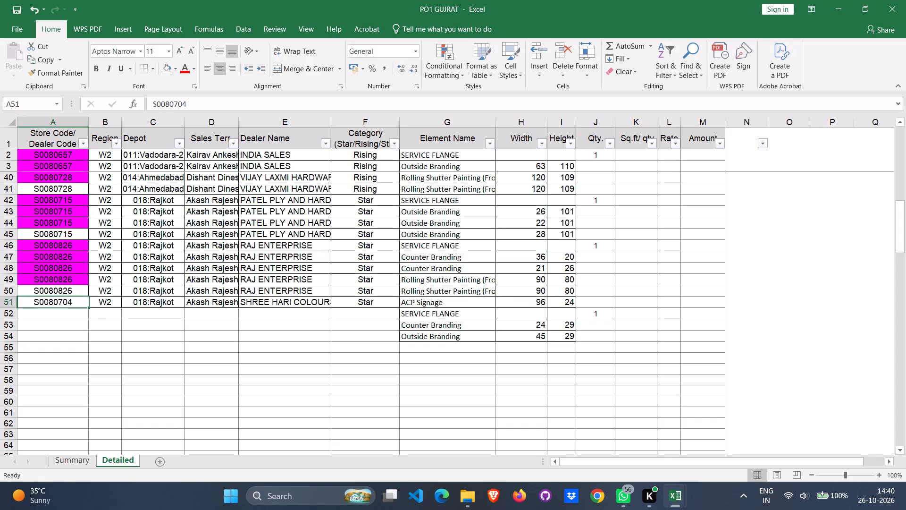
pyautogui.hotkey('shift', 'Right')
pyautogui.hotkey('shift', 'Right')
pyautogui.hotkey('shift', 'Right')
pyautogui.hotkey('shift', 'Right')
pyautogui.hotkey('shift', 'Right')
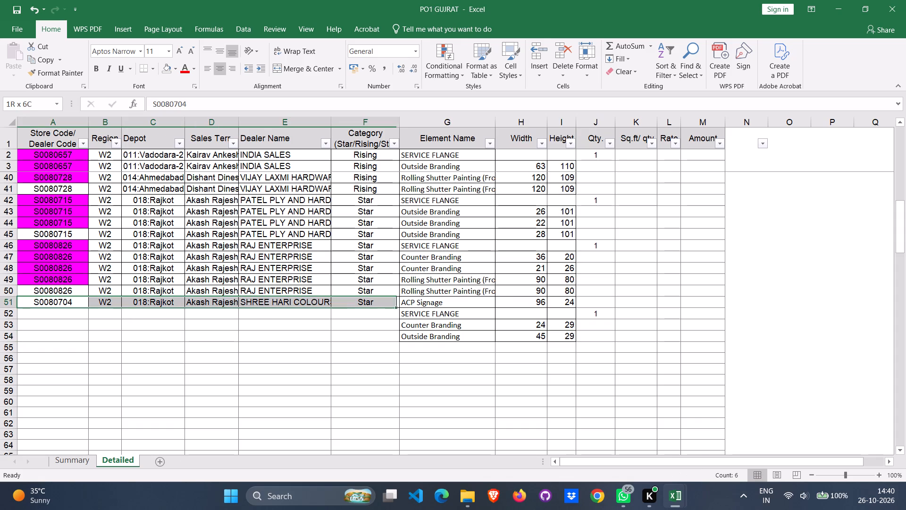
pyautogui.hotkey('ctrl', 'c')
pyautogui.hotkey('shift', 'Down')
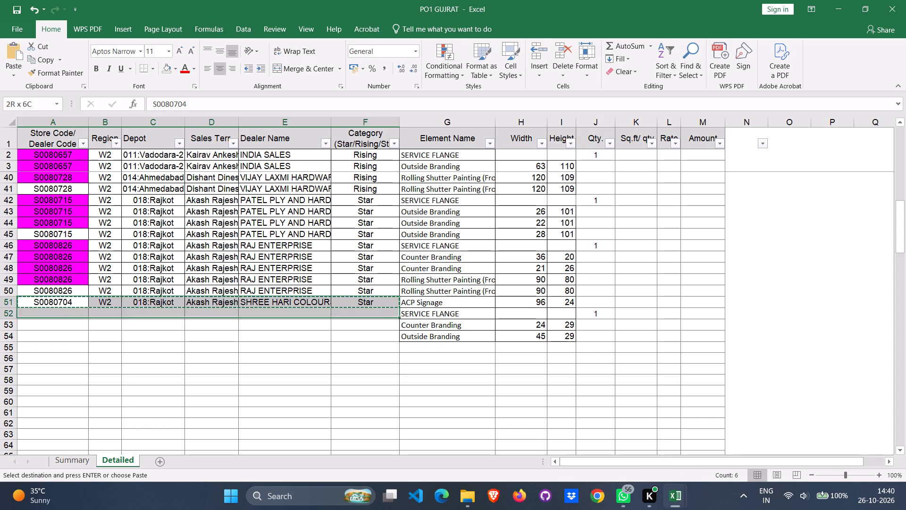
pyautogui.hotkey('shift', 'Down')
pyautogui.hotkey('shift', 'Down')
pyautogui.hotkey('ctrl', 'v')
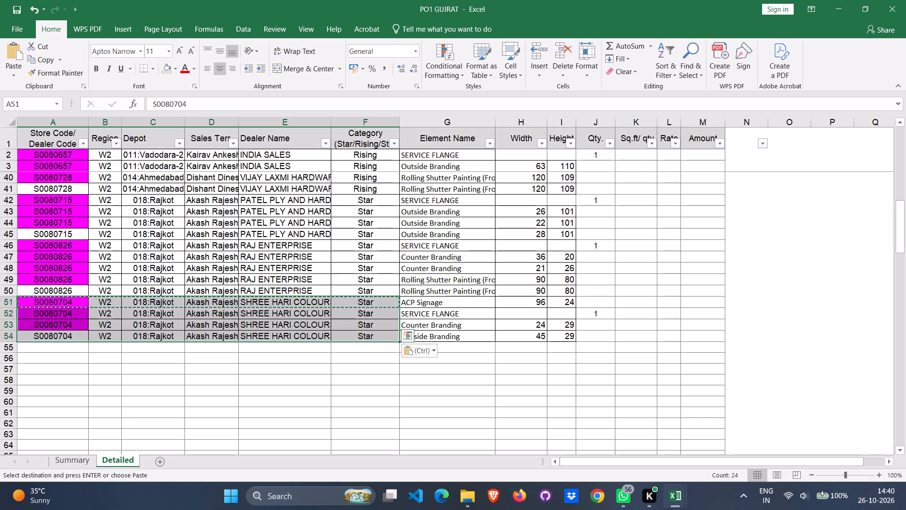
pyautogui.hotkey('ctrl', 's')
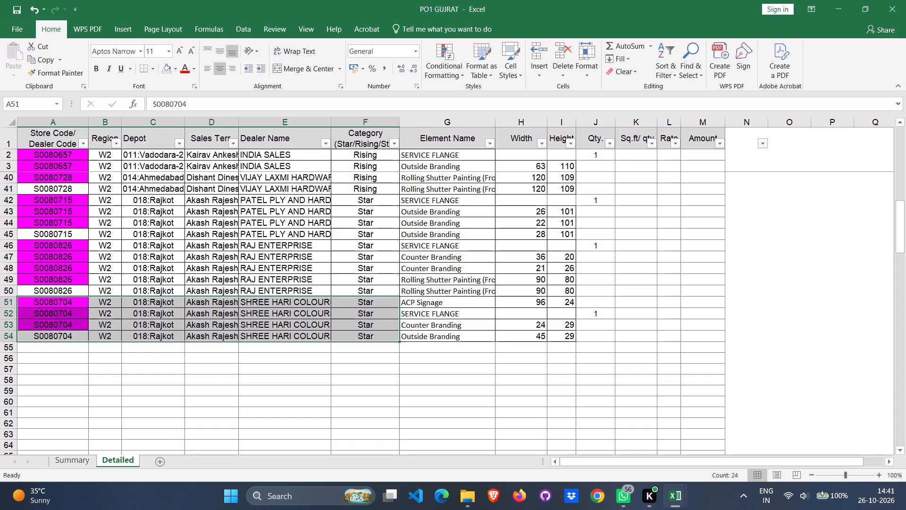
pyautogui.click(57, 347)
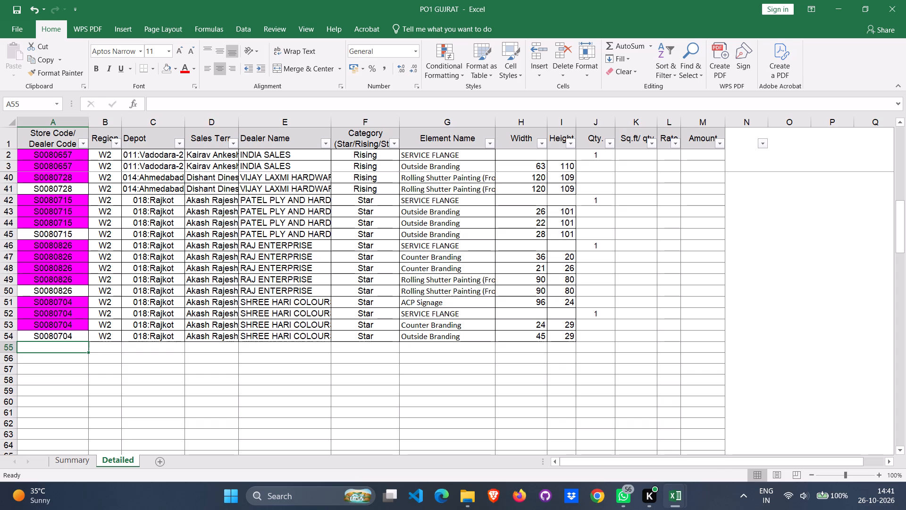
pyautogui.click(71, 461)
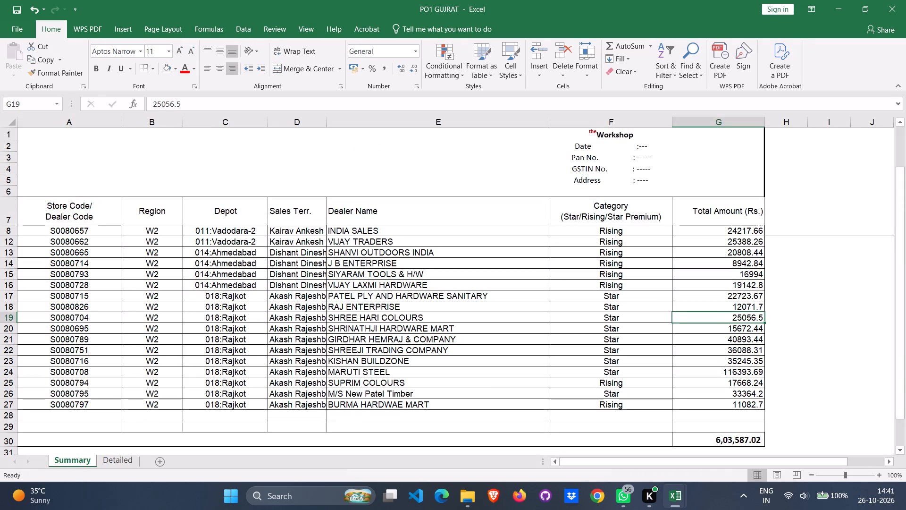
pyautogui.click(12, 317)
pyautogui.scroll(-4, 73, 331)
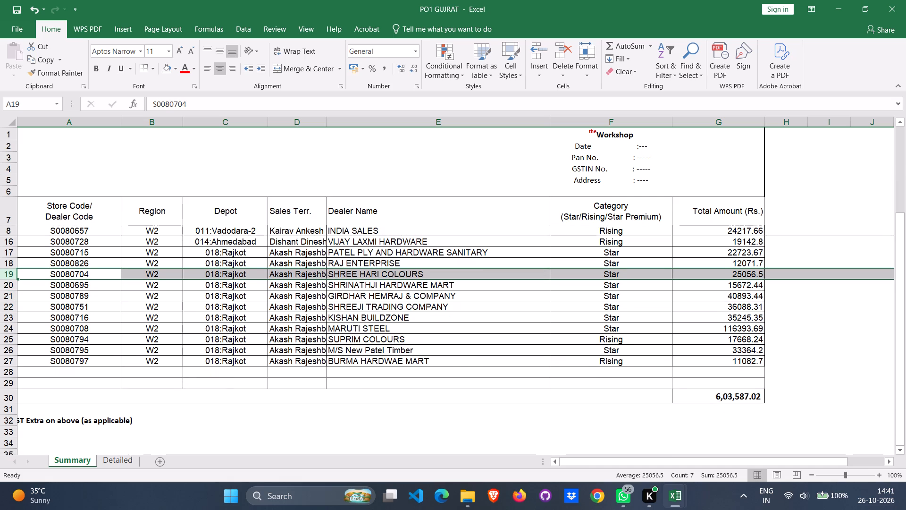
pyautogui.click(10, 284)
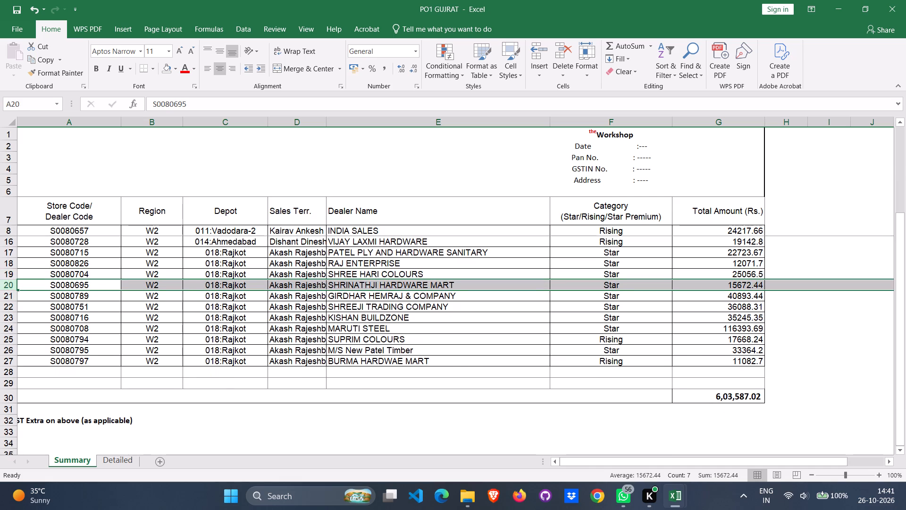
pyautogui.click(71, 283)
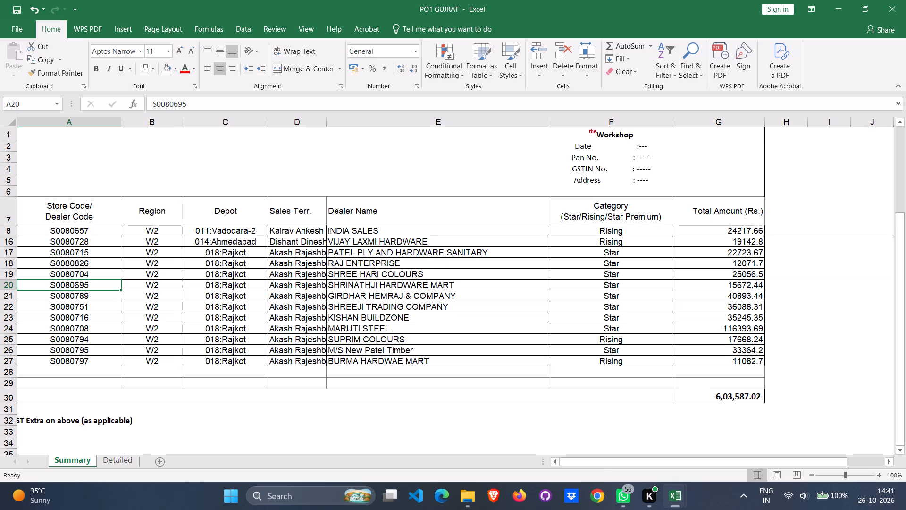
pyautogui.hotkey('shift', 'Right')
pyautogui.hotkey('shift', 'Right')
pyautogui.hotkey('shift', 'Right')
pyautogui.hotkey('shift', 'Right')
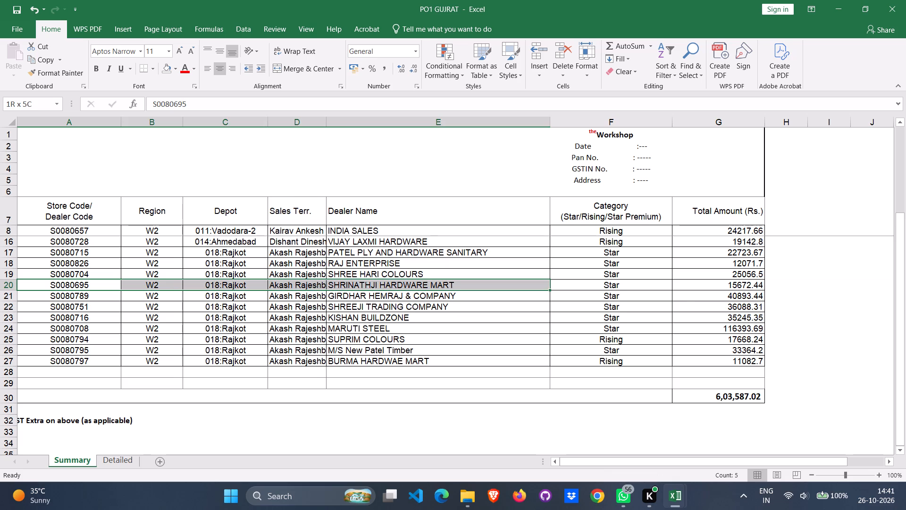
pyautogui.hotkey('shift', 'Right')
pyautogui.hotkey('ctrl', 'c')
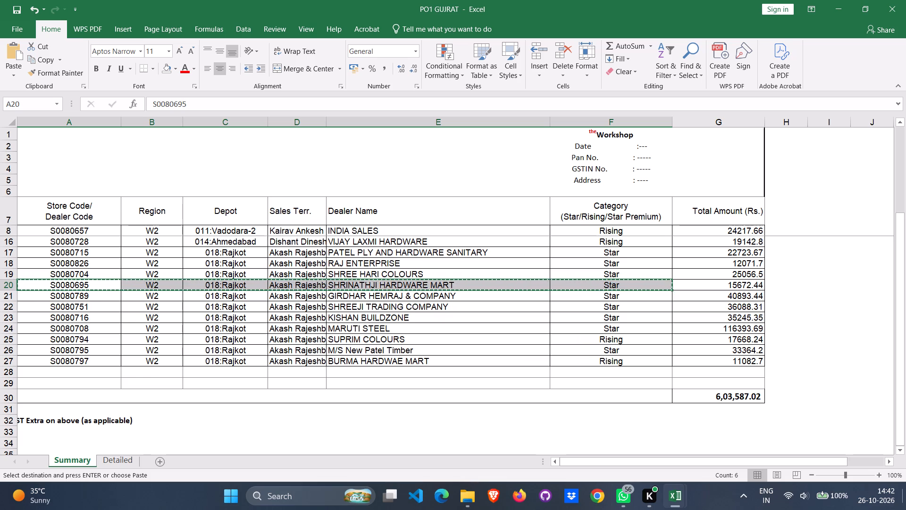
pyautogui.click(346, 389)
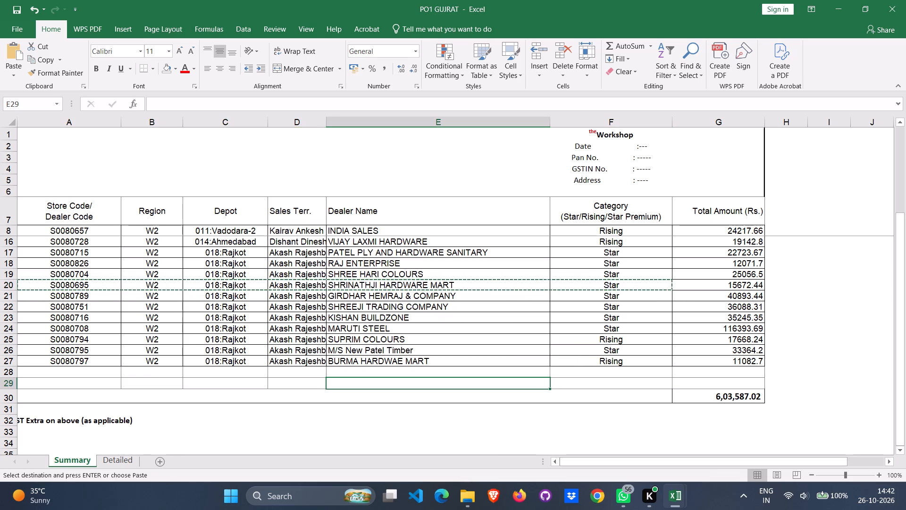
# Review the dealer and element rows in Detailed against the elements listed in the SHREE HARI COLOURS quotation.
pyautogui.click(110, 456)
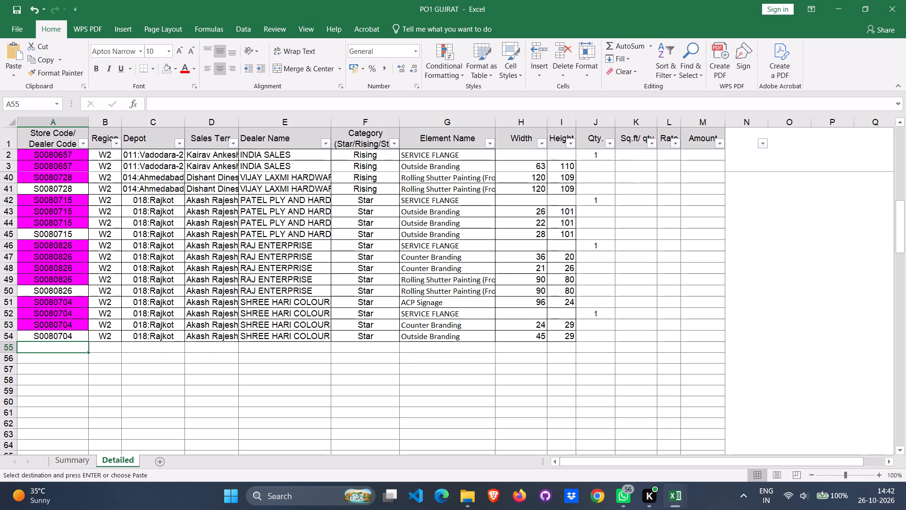
pyautogui.scroll(3, 367, 224)
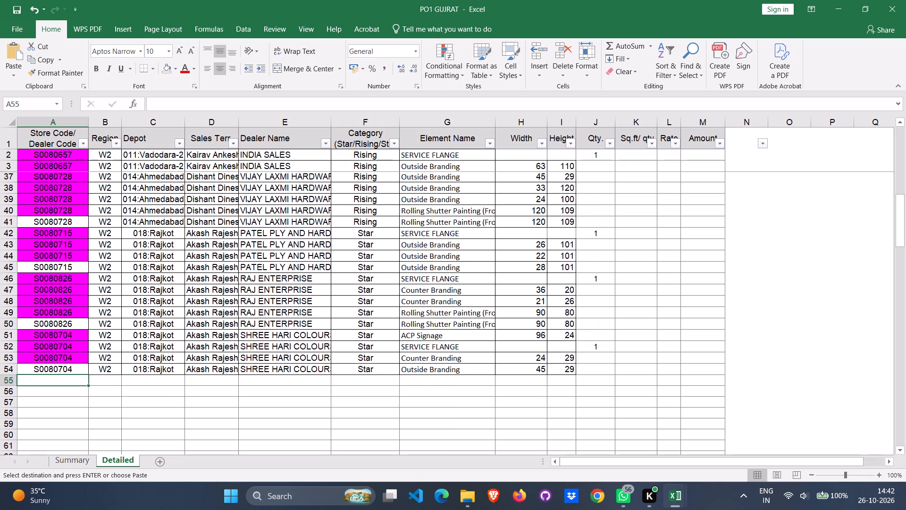
pyautogui.scroll(20, 368, 226)
pyautogui.scroll(16, 368, 226)
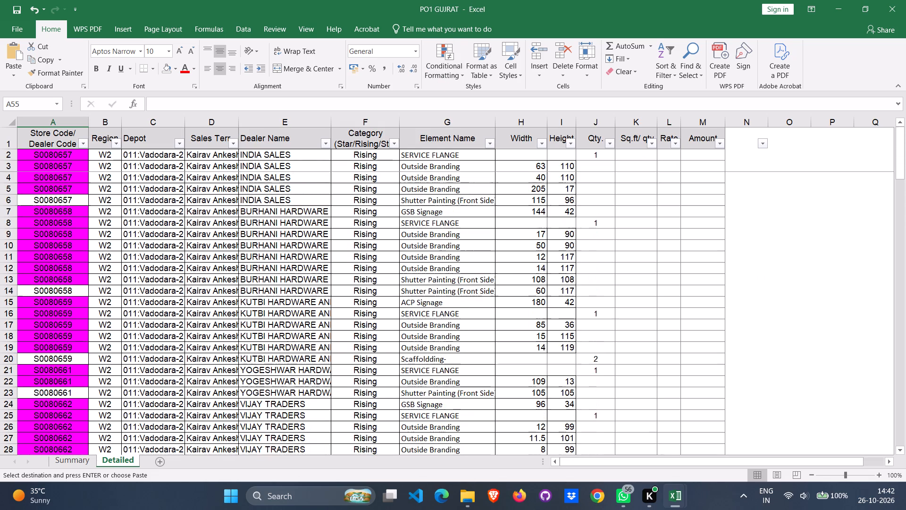
pyautogui.scroll(10, 368, 226)
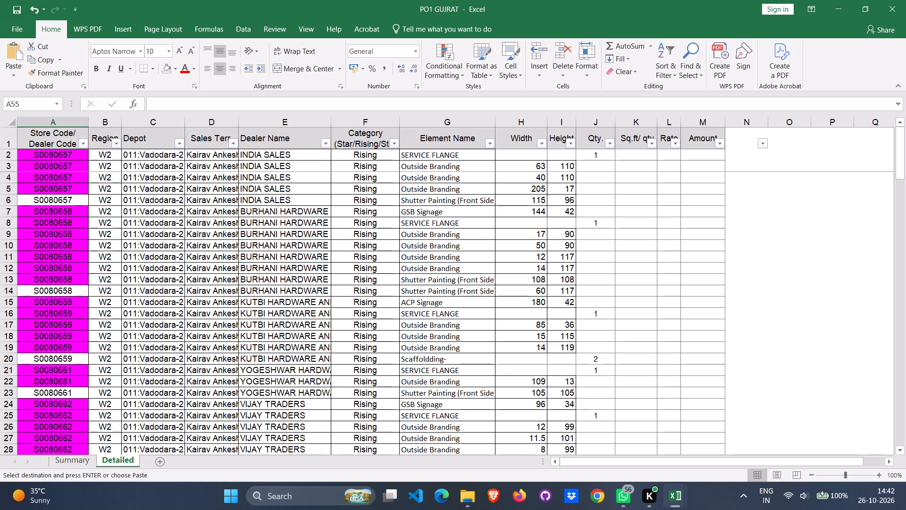
pyautogui.hotkey('alt', 'Tab')
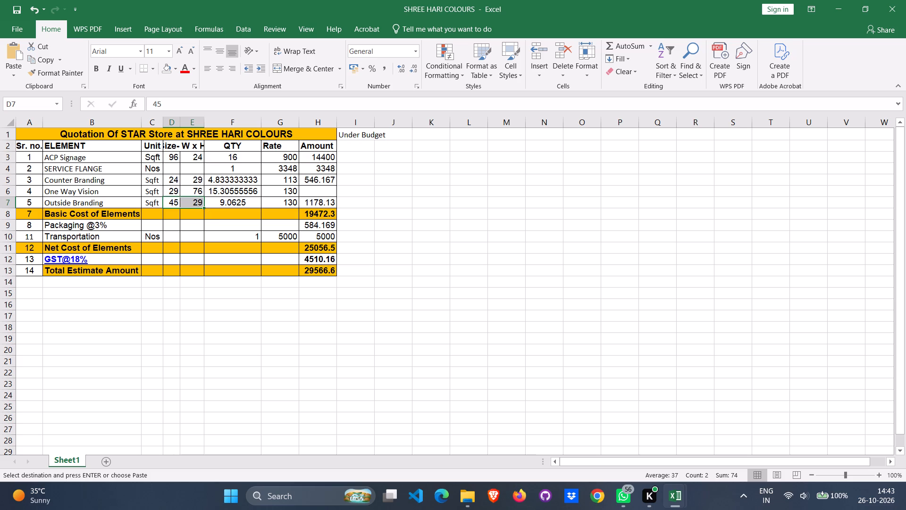
pyautogui.hotkey('alt', 'Tab')
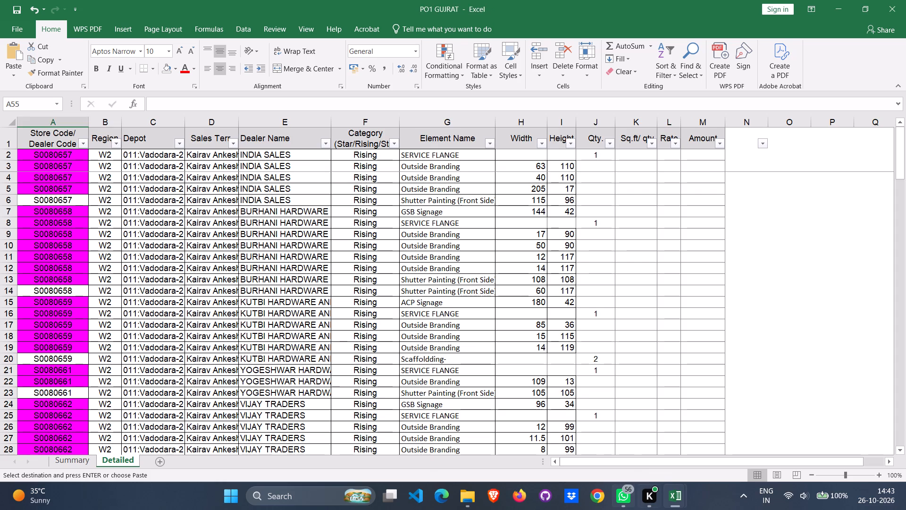
pyautogui.scroll(-17, 387, 294)
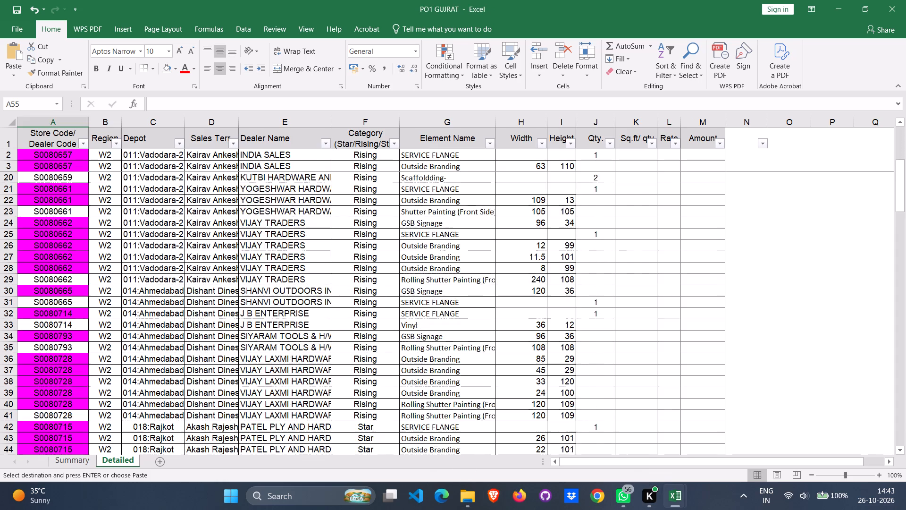
pyautogui.scroll(-19, 386, 262)
pyautogui.scroll(-2, 386, 262)
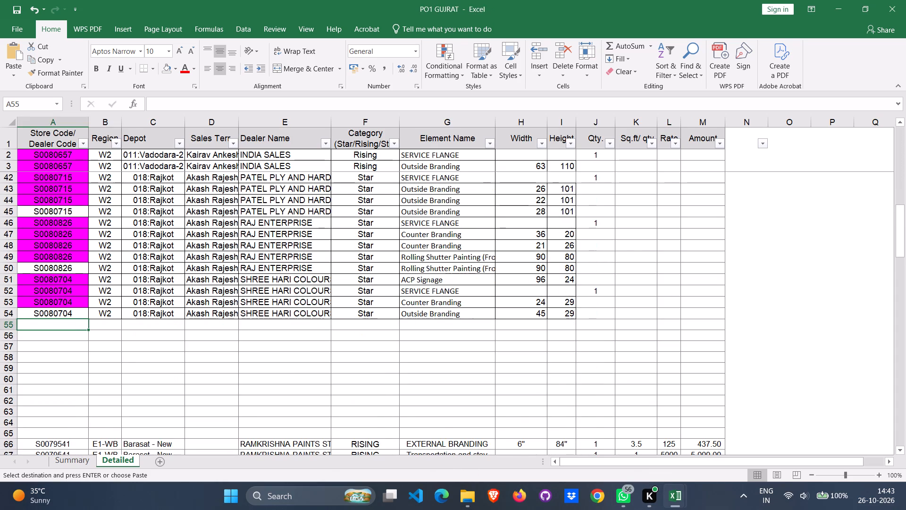
pyautogui.hotkey('alt', 'Tab')
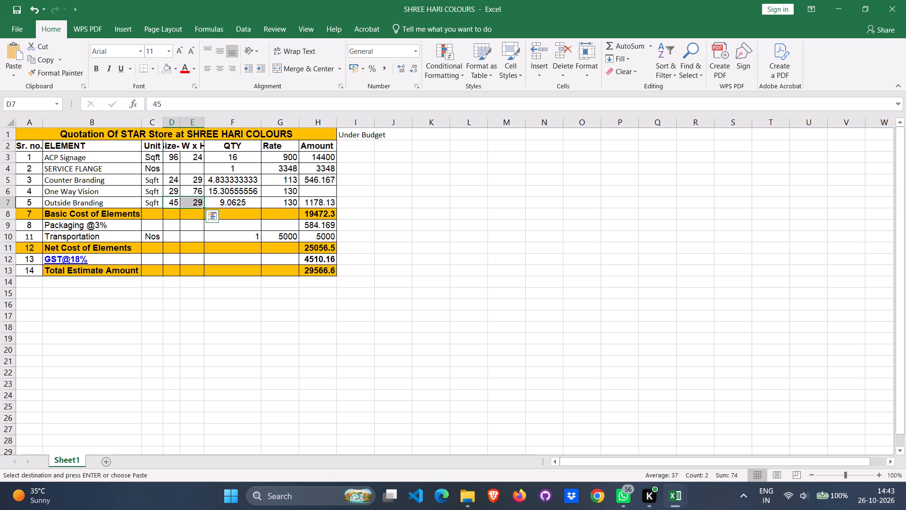
pyautogui.hotkey('alt', 'Tab')
pyautogui.hotkey('alt', 'Tab')
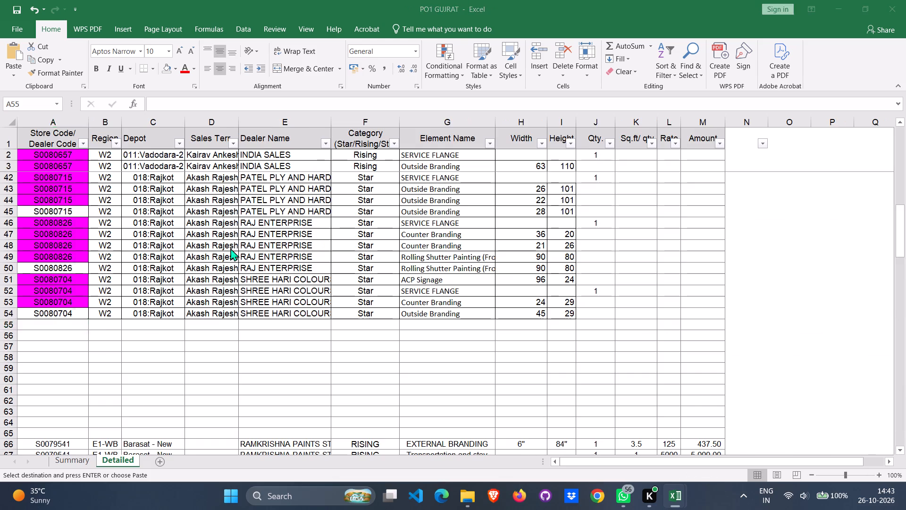
pyautogui.hotkey('alt', 'Tab')
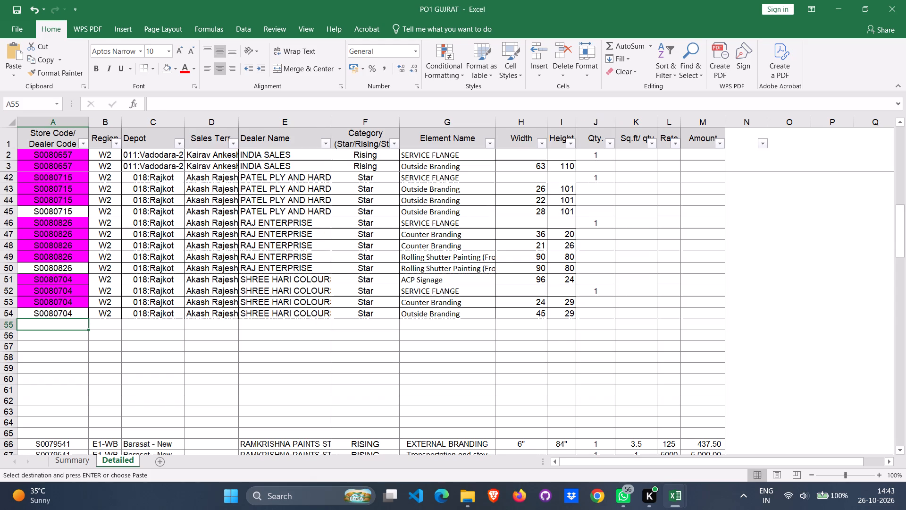
# Copy the Packaging @3% and Transportation names, B9:B10, from the SHREE HARI COLOURS quotation into G55:G56 of Detailed.
pyautogui.hotkey('alt', 'Tab')
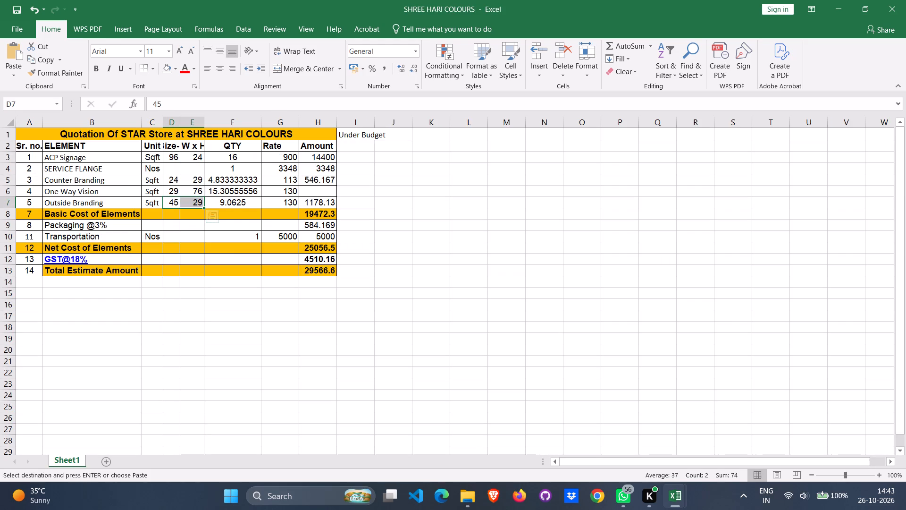
pyautogui.click(77, 227)
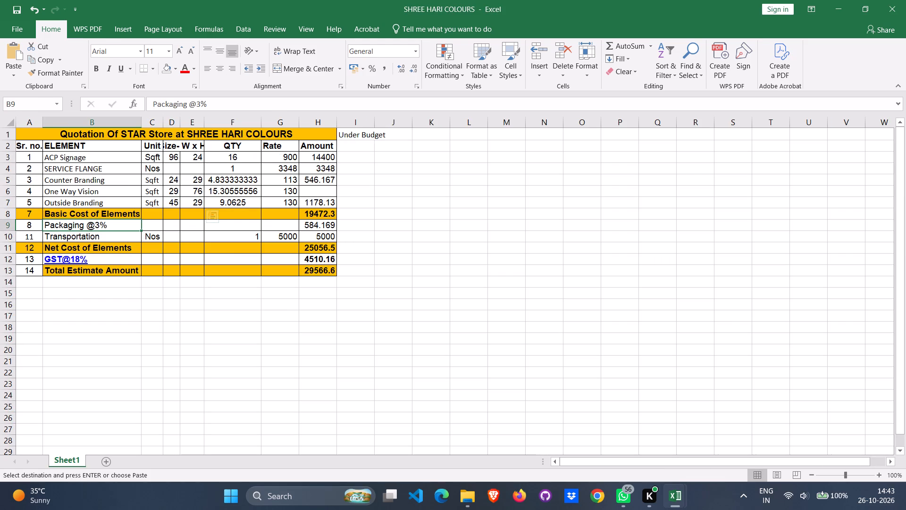
pyautogui.hotkey('shift', 'Down')
pyautogui.hotkey('ctrl', 'c')
pyautogui.hotkey('alt', 'Tab')
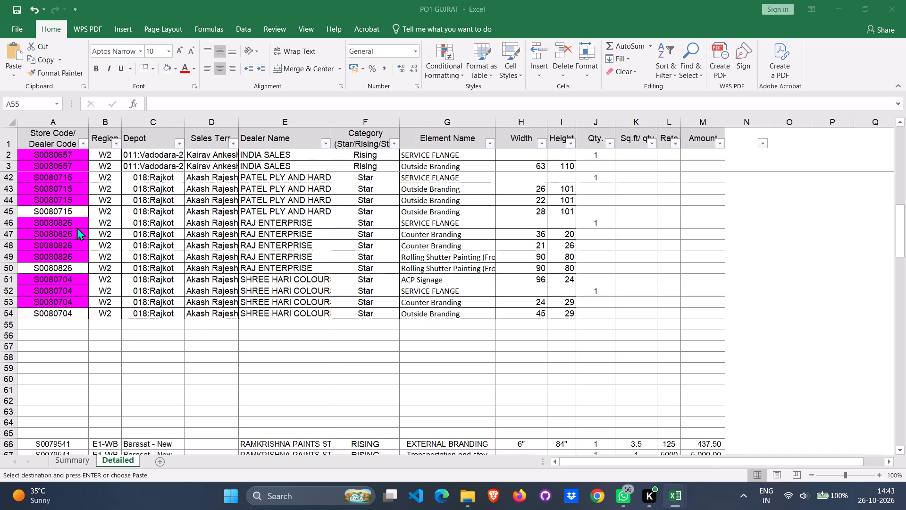
pyautogui.click(433, 326)
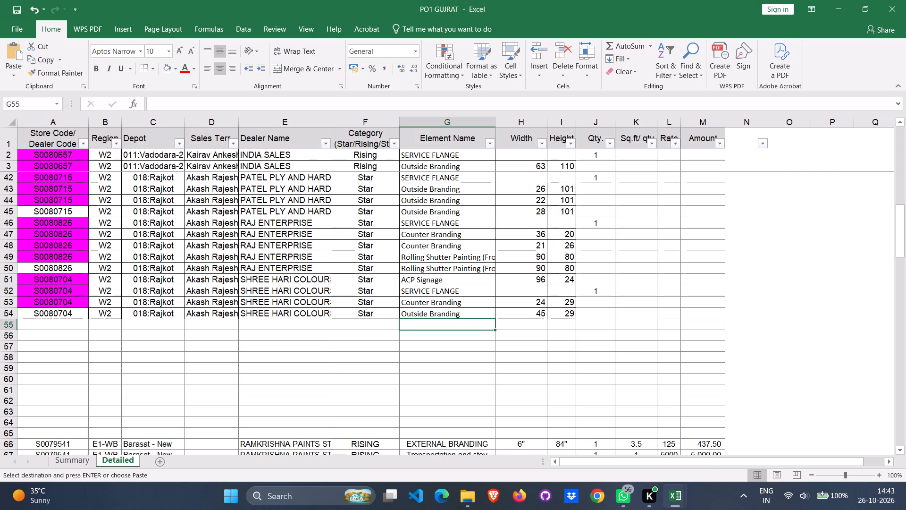
pyautogui.hotkey('ctrl', 'v')
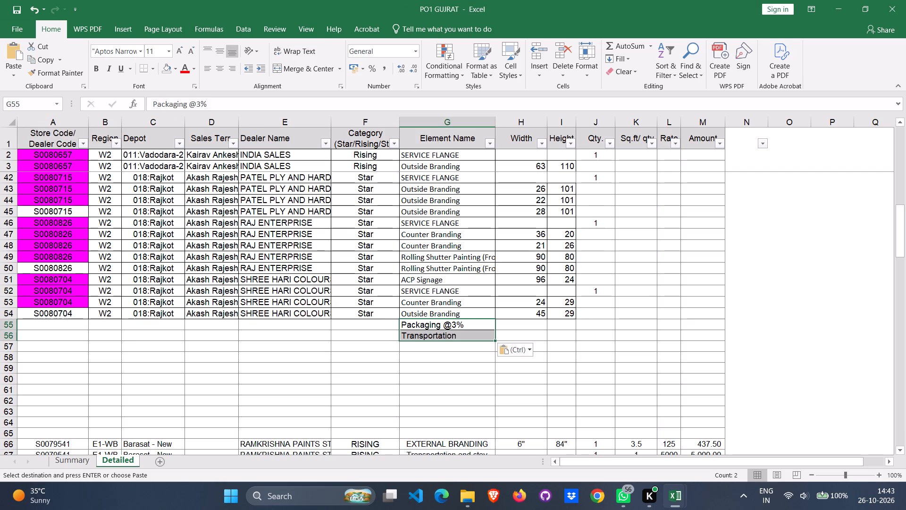
# Copy SHREE HARI COLOURS's dealer details, A54:F54, down through row 56 of Detailed and save the workbook.
pyautogui.click(56, 313)
pyautogui.hotkey('shift', 'Right')
pyautogui.hotkey('shift', 'Right')
pyautogui.hotkey('shift', 'Right')
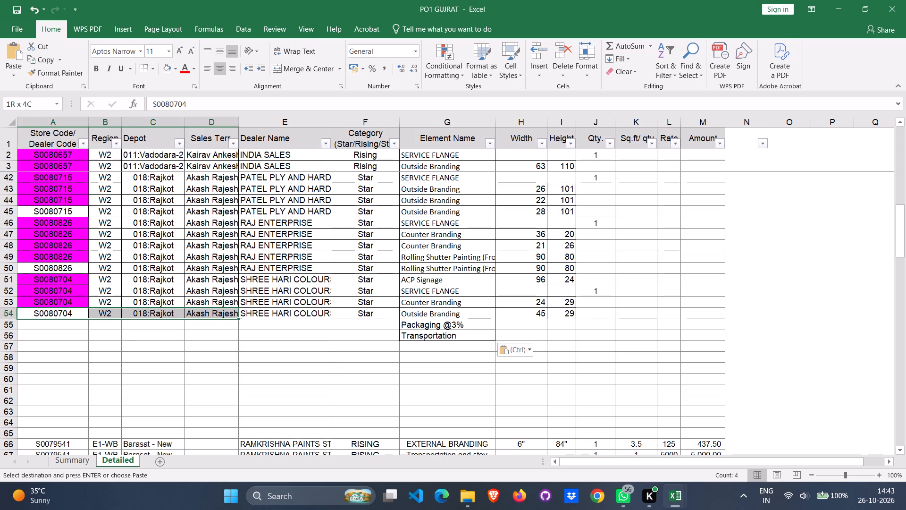
pyautogui.hotkey('shift', 'Right')
pyautogui.hotkey('shift', 'Right')
pyautogui.hotkey('ctrl', 'c')
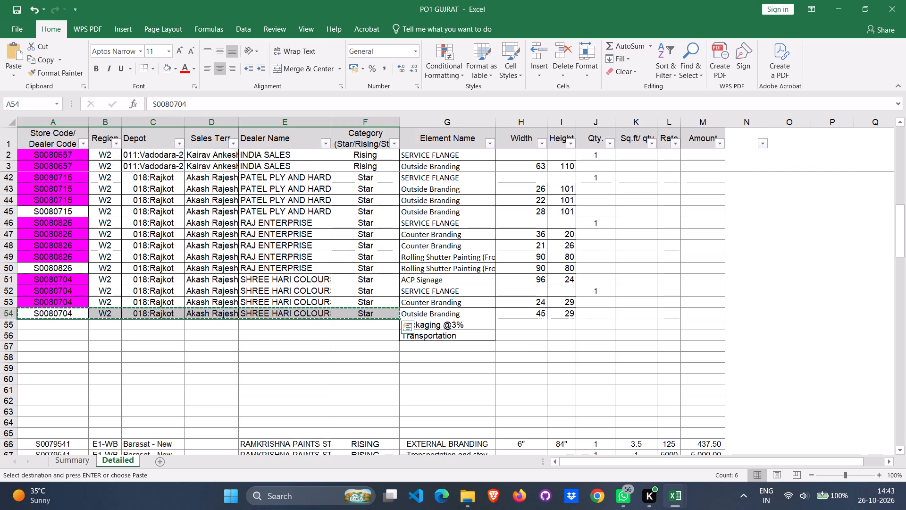
pyautogui.hotkey('shift', 'Down')
pyautogui.hotkey('shift', 'Down')
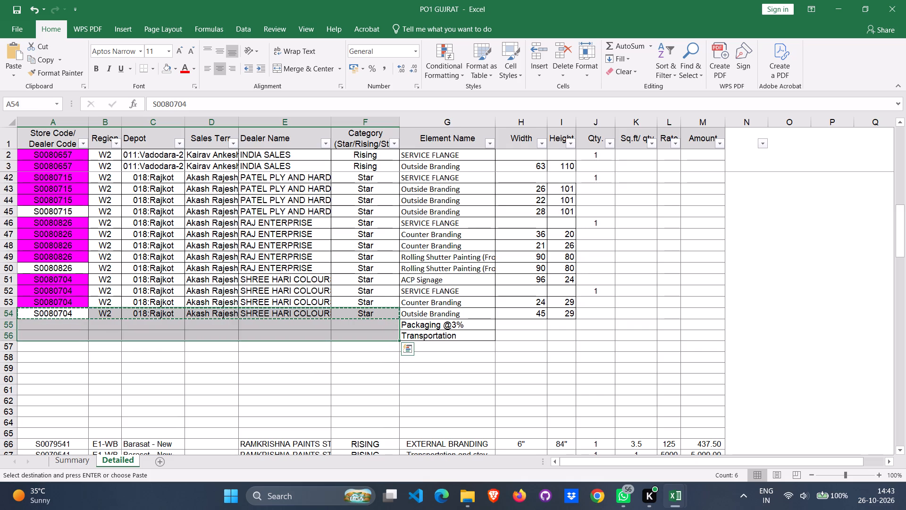
pyautogui.hotkey('ctrl', 'v')
pyautogui.hotkey('ctrl', 's')
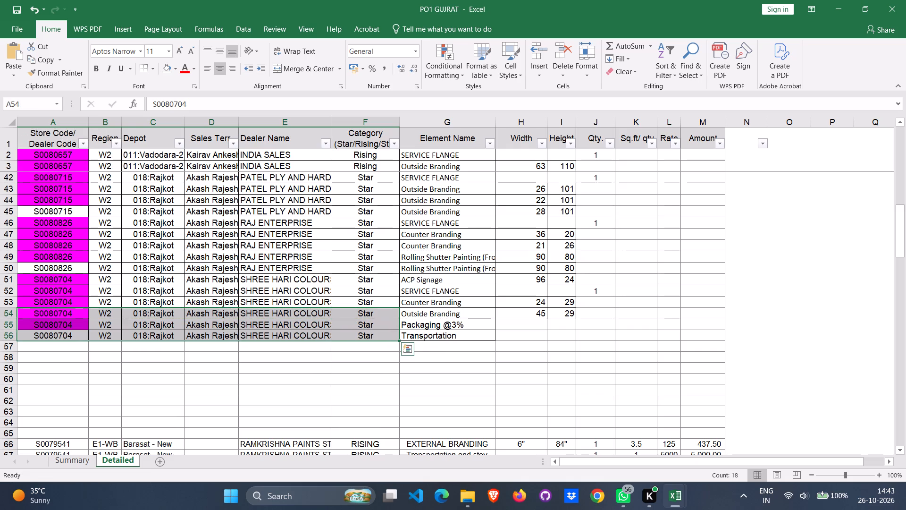
# Copy SHRINATHJI HARDWARE MART's details, A20:F20 of Summary, into A57:F57 of Detailed, closing the SHREE HARI COLOURS quotation with its changes saved before pasting.
pyautogui.click(53, 348)
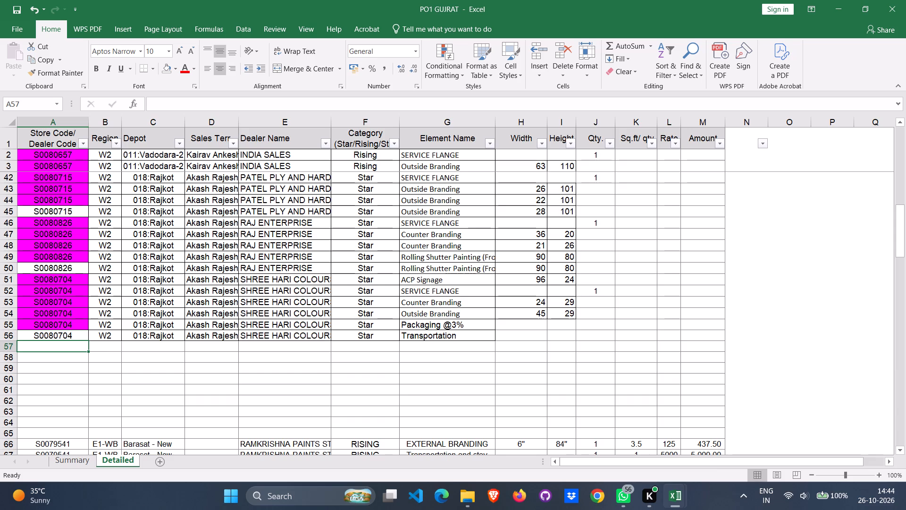
pyautogui.scroll(-4, 206, 336)
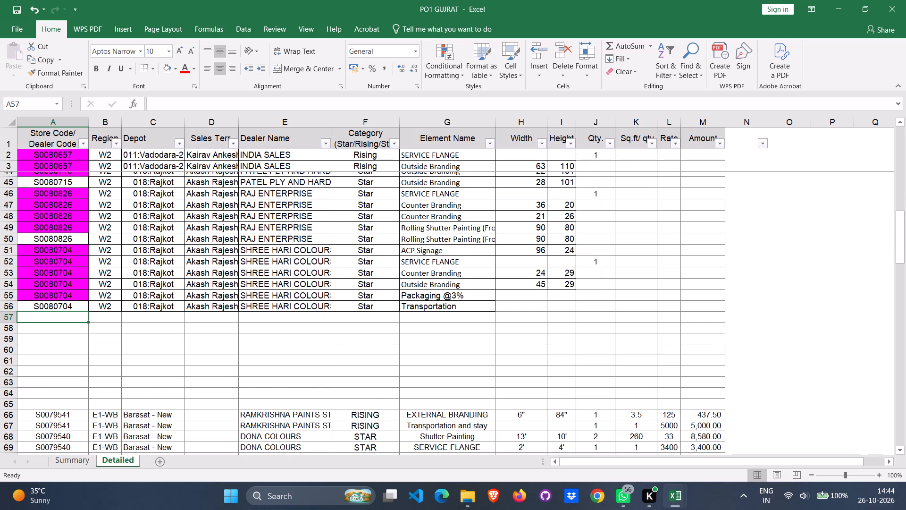
pyautogui.click(64, 456)
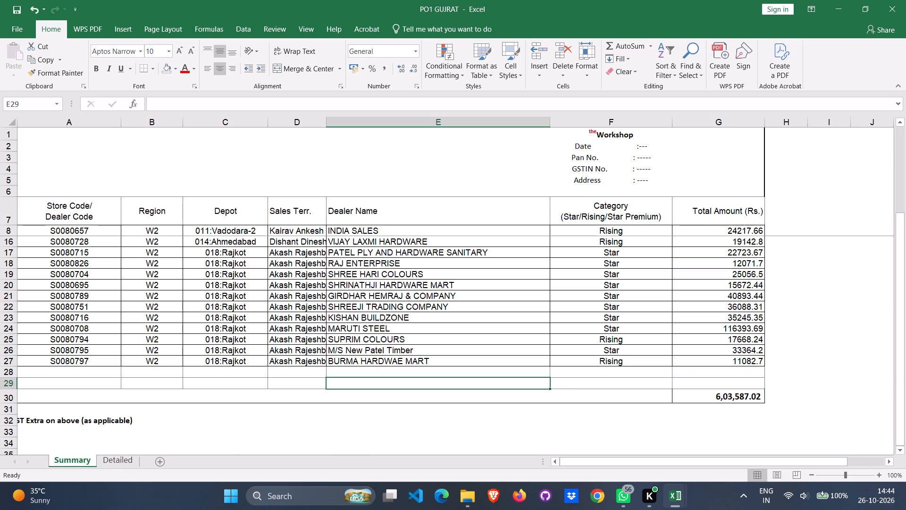
pyautogui.scroll(-2, 278, 308)
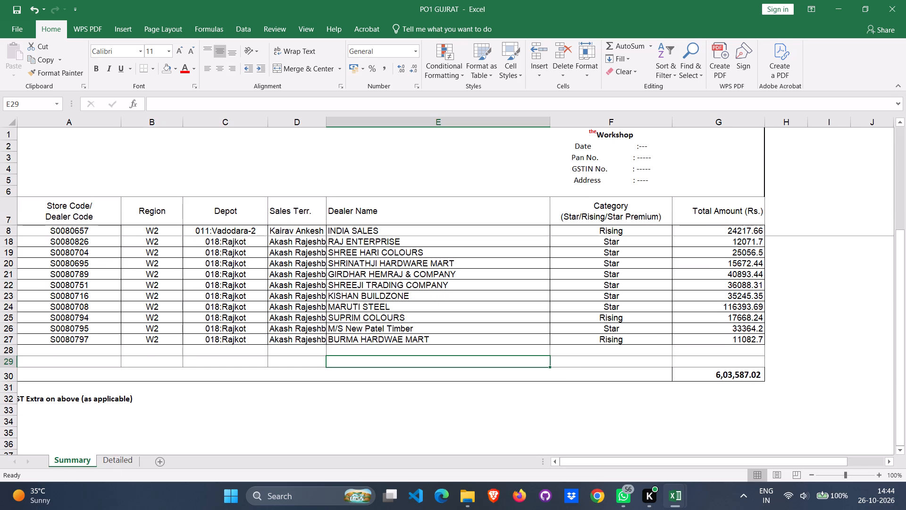
pyautogui.click(371, 253)
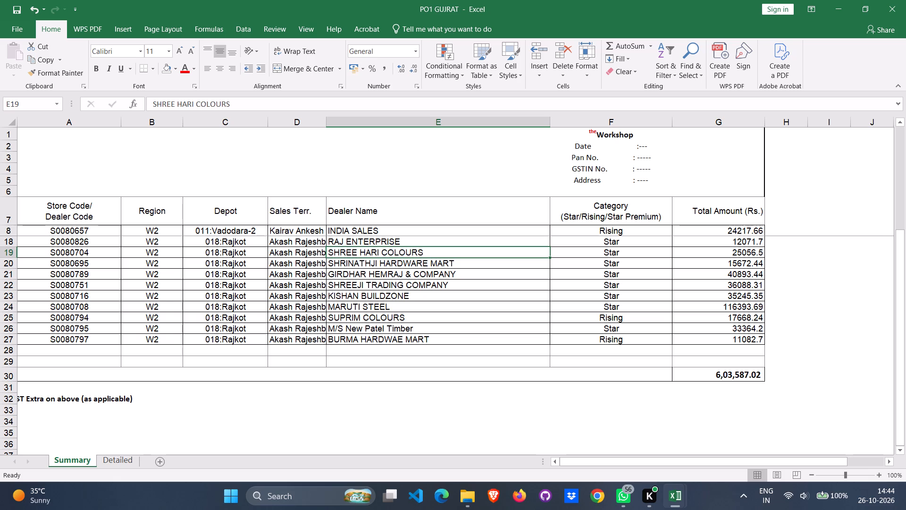
pyautogui.hotkey('alt', 'Tab')
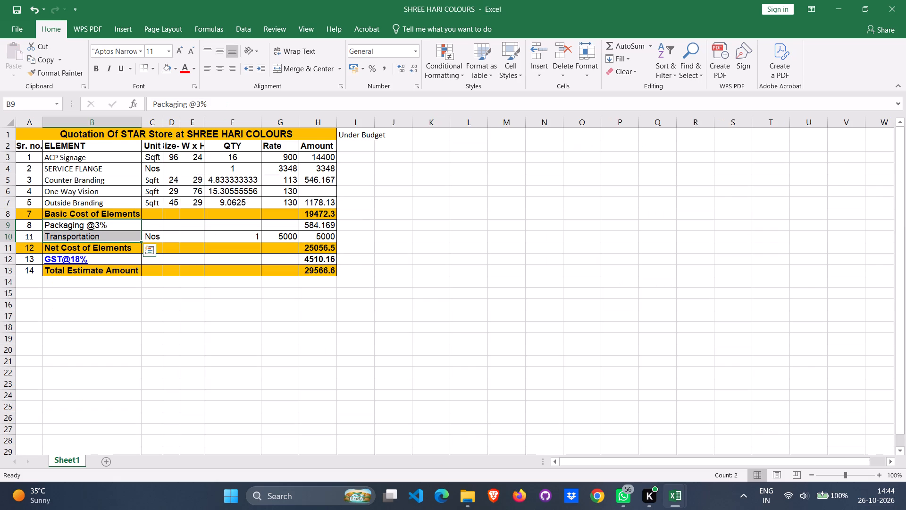
pyautogui.hotkey('alt', 'Tab')
pyautogui.click(336, 263)
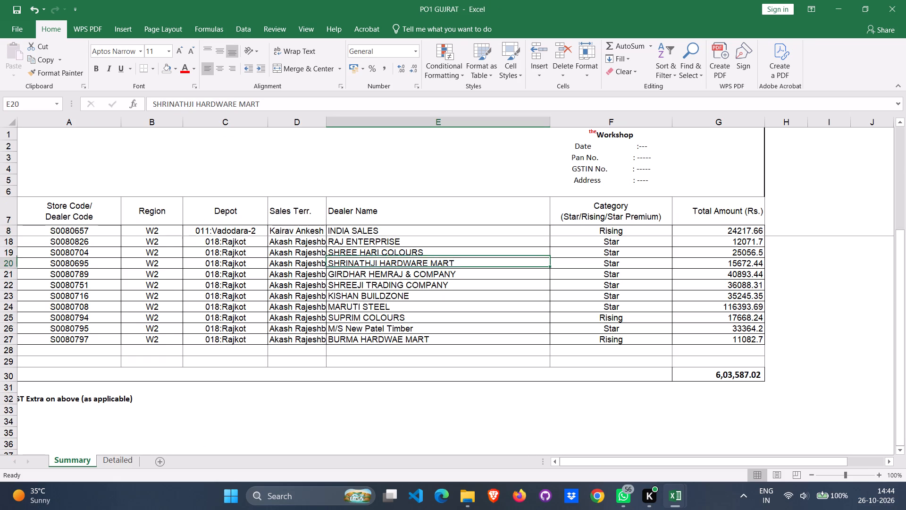
pyautogui.click(9, 262)
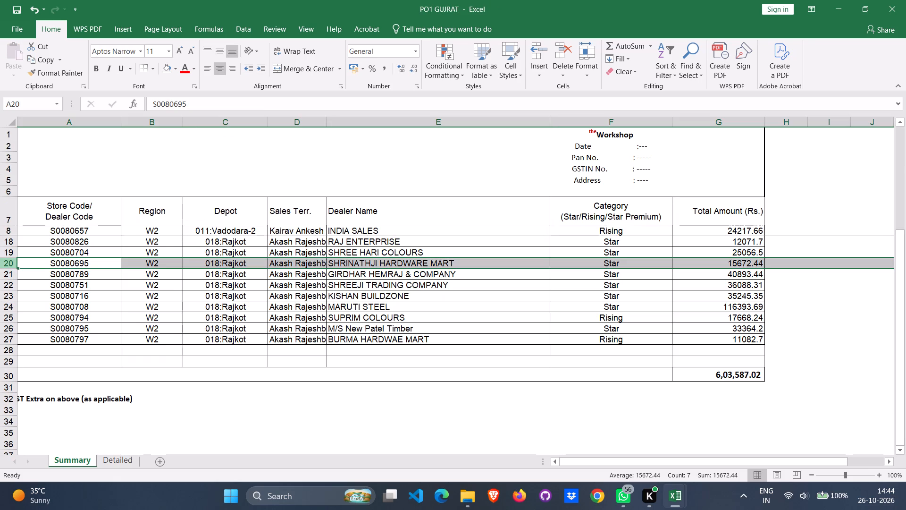
pyautogui.click(71, 263)
pyautogui.hotkey('shift', 'Right')
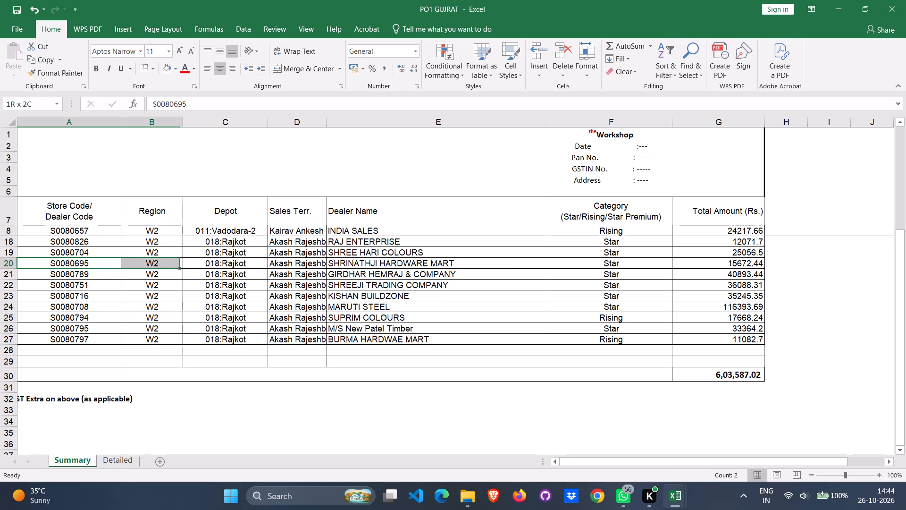
pyautogui.hotkey('shift', 'Right')
pyautogui.hotkey('shift', 'Right')
pyautogui.hotkey('shift', 'Right')
pyautogui.hotkey('shift', 'Right')
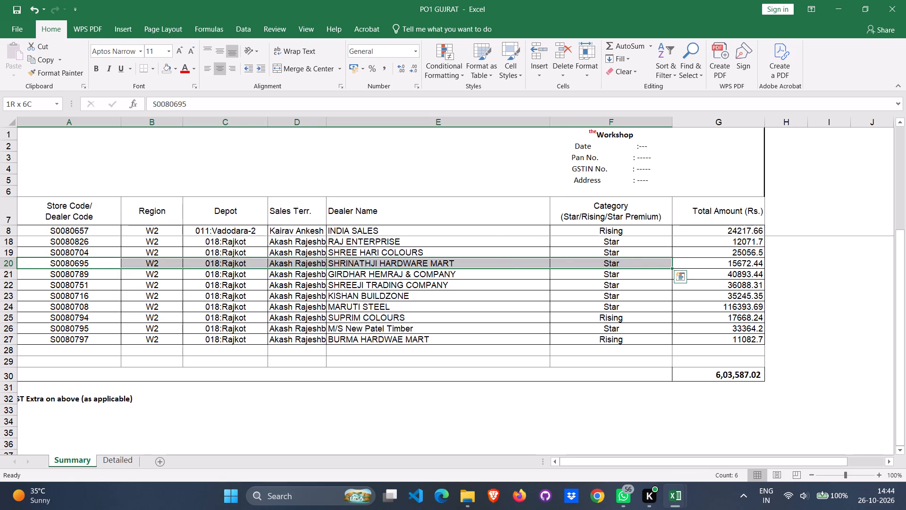
pyautogui.hotkey('ctrl', 'c')
pyautogui.hotkey('alt', 'Tab')
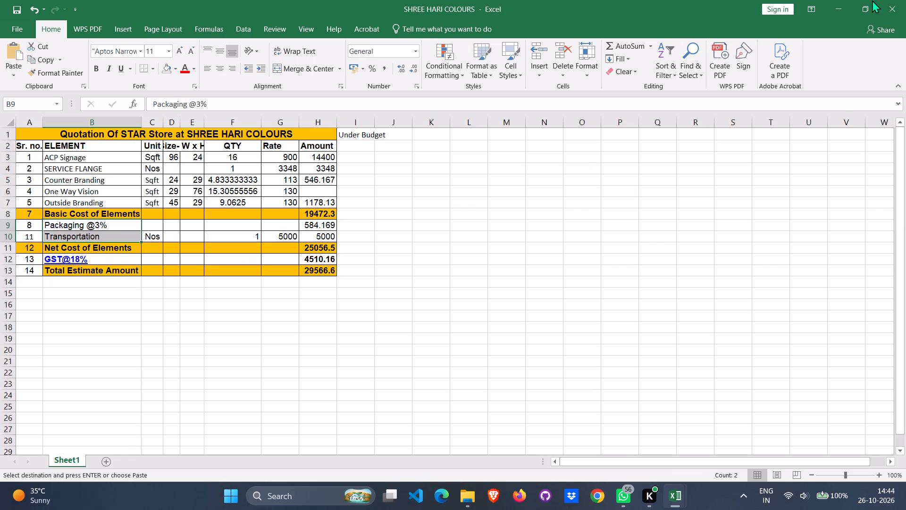
pyautogui.click(886, 4)
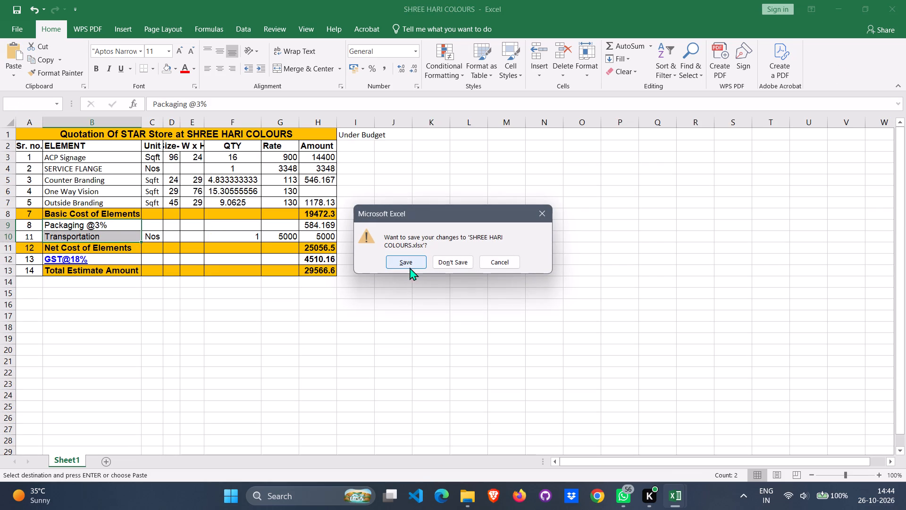
pyautogui.click(410, 263)
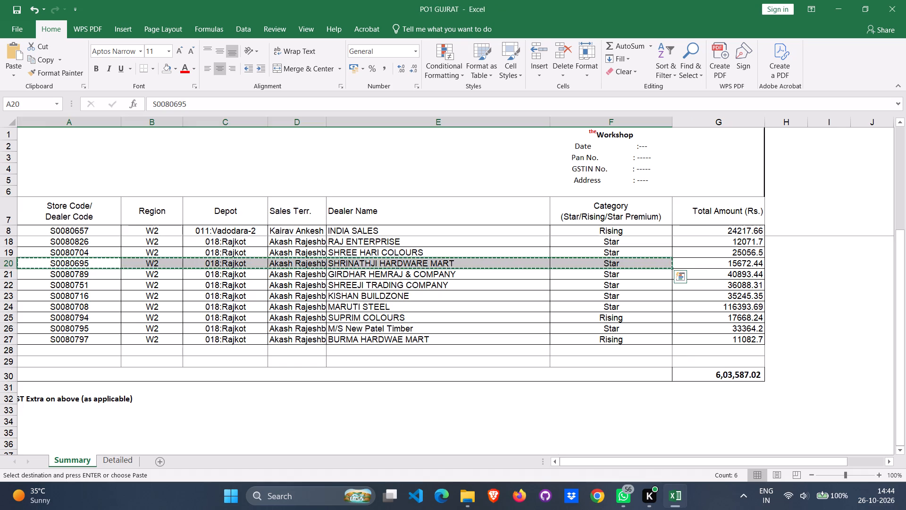
pyautogui.click(124, 458)
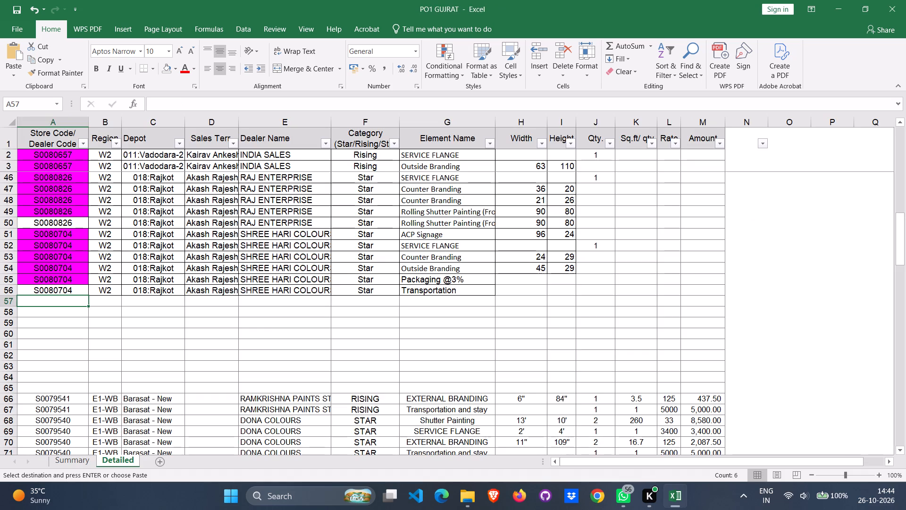
pyautogui.hotkey('ctrl', 'v')
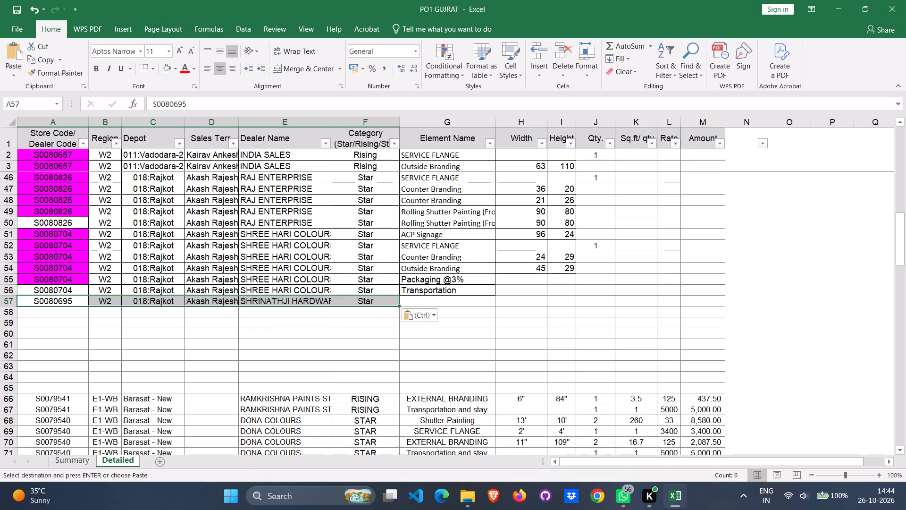
# Clear the contents of the old Barasat dealer rows, A66:M89, in Detailed.
pyautogui.scroll(-12, 324, 318)
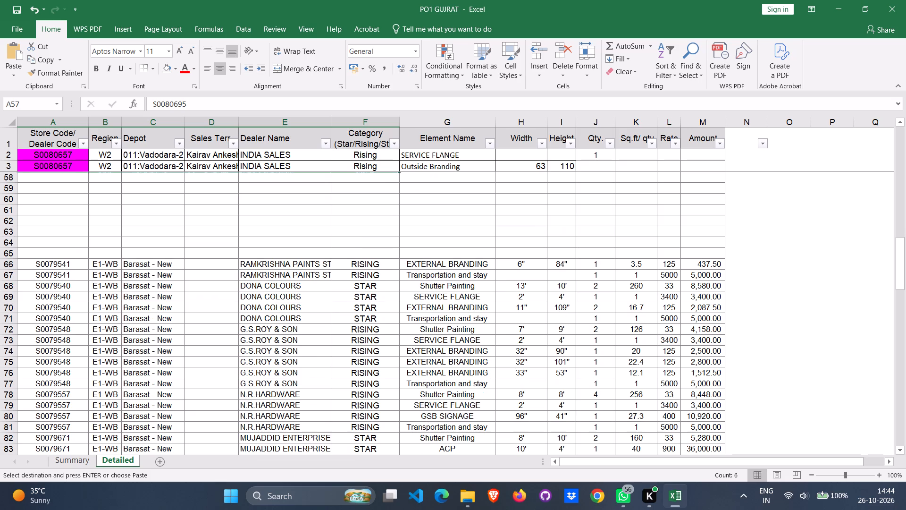
pyautogui.scroll(-8, 280, 304)
pyautogui.scroll(3, 279, 304)
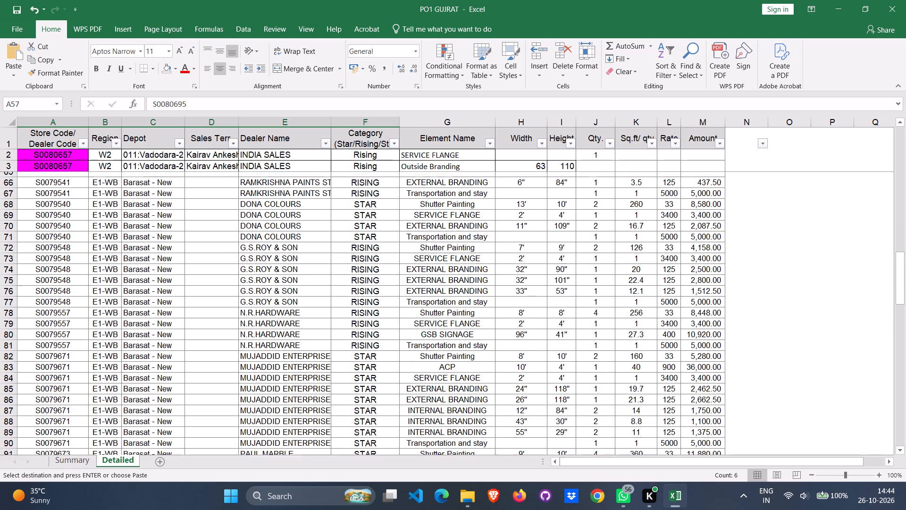
pyautogui.click(66, 211)
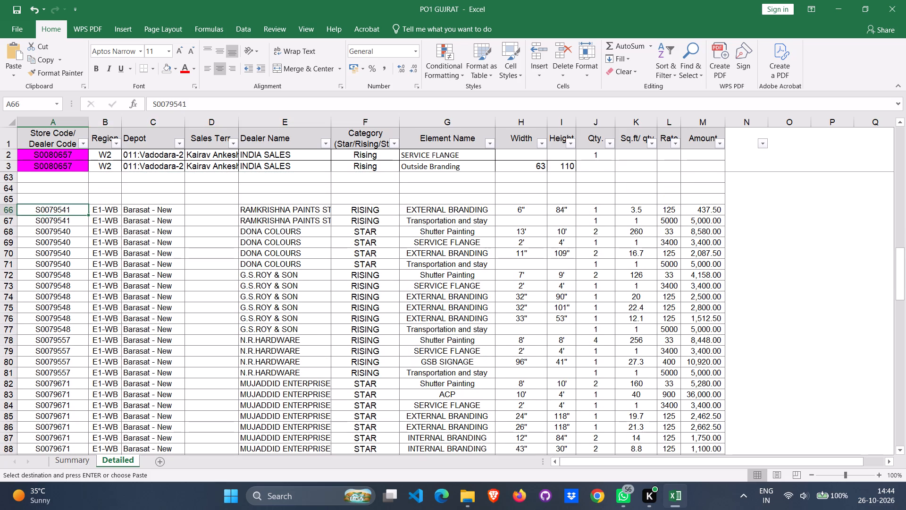
pyautogui.hotkey('shift', 'Right')
pyautogui.hotkey('shift', 'Right')
pyautogui.hotkey('shift', 'Right')
pyautogui.hotkey('shift', 'Right')
pyautogui.hotkey('shift', 'Right')
pyautogui.hotkey('shift', 'Right')
pyautogui.hotkey('shift', 'Right')
pyautogui.hotkey('shift', 'Right')
pyautogui.hotkey('shift', 'Right')
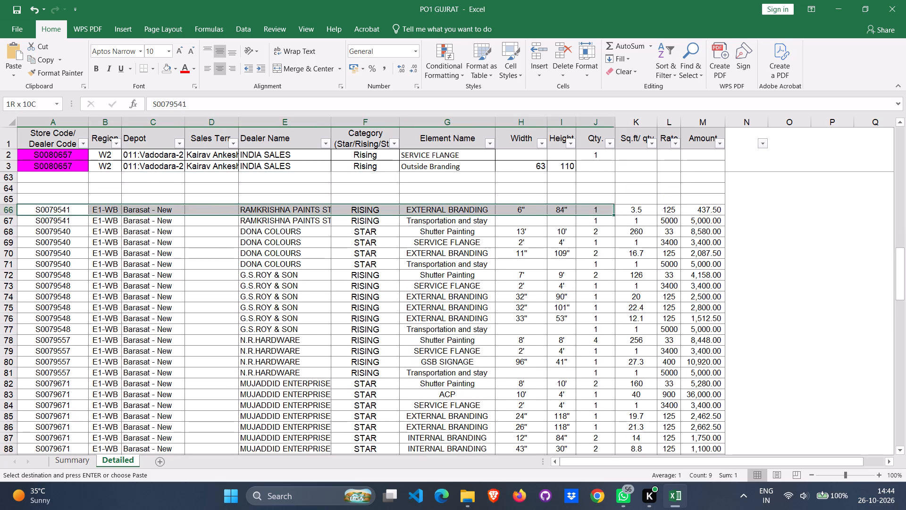
pyautogui.hotkey('shift', 'Right')
pyautogui.hotkey('shift', 'Right')
pyautogui.hotkey('shift', 'Right')
pyautogui.hotkey('shift', 'Down')
pyautogui.hotkey('shift', 'Down')
pyautogui.hotkey('shift', 'Down')
pyautogui.hotkey('shift', 'Down')
pyautogui.hotkey('shift', 'Down')
pyautogui.hotkey('shift', 'Down')
pyautogui.hotkey('shift', 'Down')
pyautogui.hotkey('shift', 'Down')
pyautogui.hotkey('shift', 'Down')
pyautogui.hotkey('shift', 'Down')
pyautogui.hotkey('shift', 'Down')
pyautogui.hotkey('shift', 'Down')
pyautogui.hotkey('shift', 'Down')
pyautogui.hotkey('shift', 'Down')
pyautogui.hotkey('shift', 'Down')
pyautogui.hotkey('shift', 'Down')
pyautogui.hotkey('shift', 'Down')
pyautogui.hotkey('shift', 'Down')
pyautogui.hotkey('shift', 'Down')
pyautogui.hotkey('shift', 'Down')
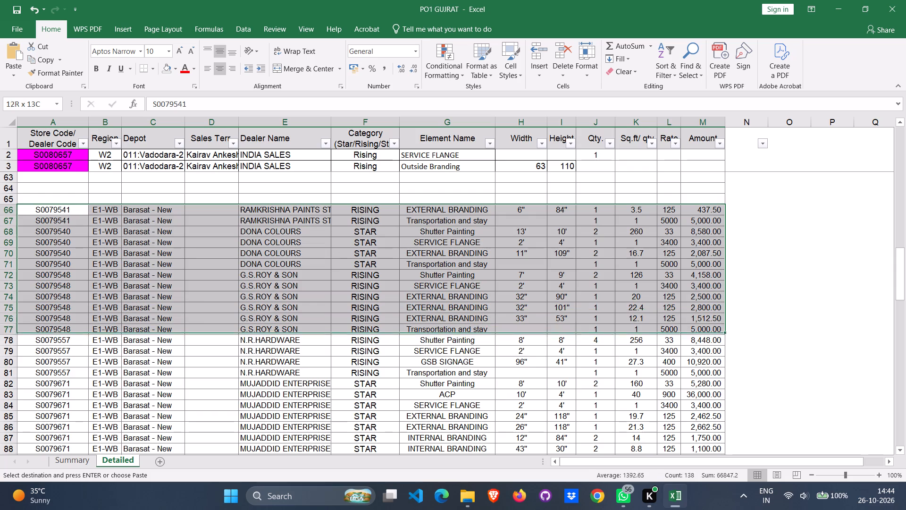
pyautogui.hotkey('shift', 'Down')
pyautogui.hotkey('shift', 'Down')
pyautogui.hotkey('shift', 'Down')
pyautogui.press('Delete')
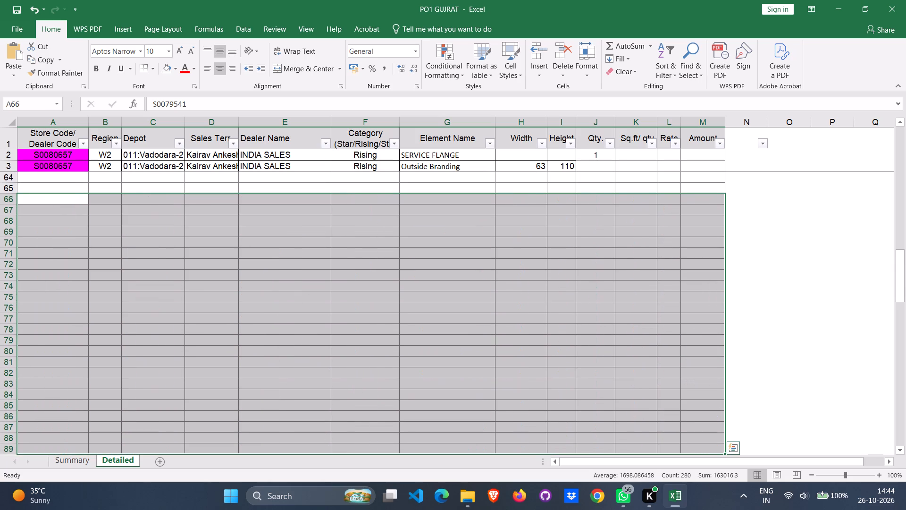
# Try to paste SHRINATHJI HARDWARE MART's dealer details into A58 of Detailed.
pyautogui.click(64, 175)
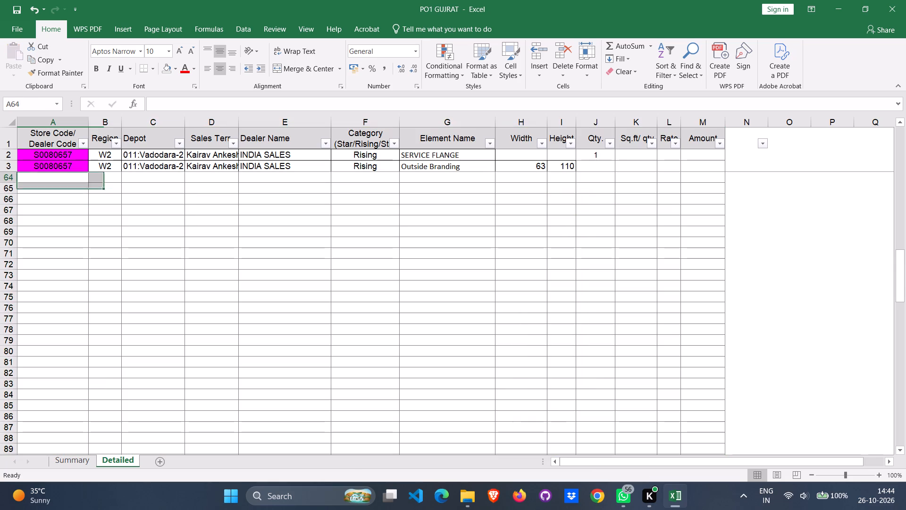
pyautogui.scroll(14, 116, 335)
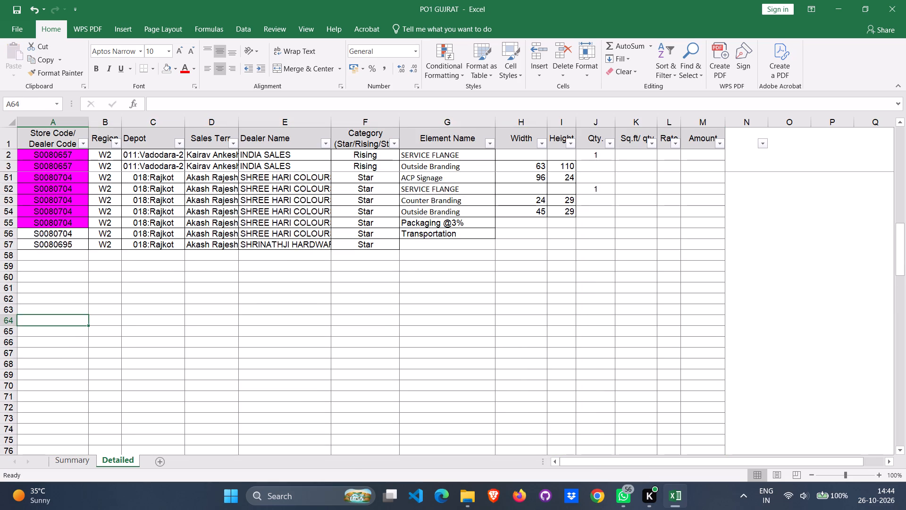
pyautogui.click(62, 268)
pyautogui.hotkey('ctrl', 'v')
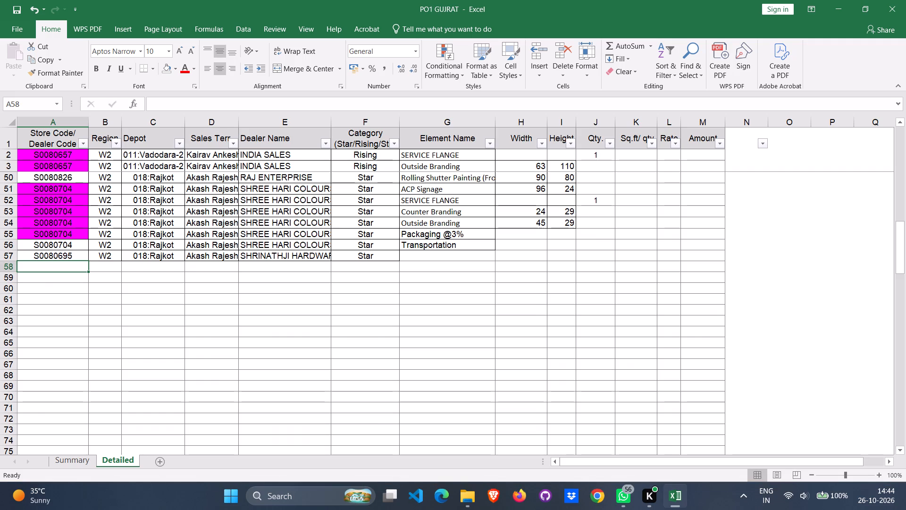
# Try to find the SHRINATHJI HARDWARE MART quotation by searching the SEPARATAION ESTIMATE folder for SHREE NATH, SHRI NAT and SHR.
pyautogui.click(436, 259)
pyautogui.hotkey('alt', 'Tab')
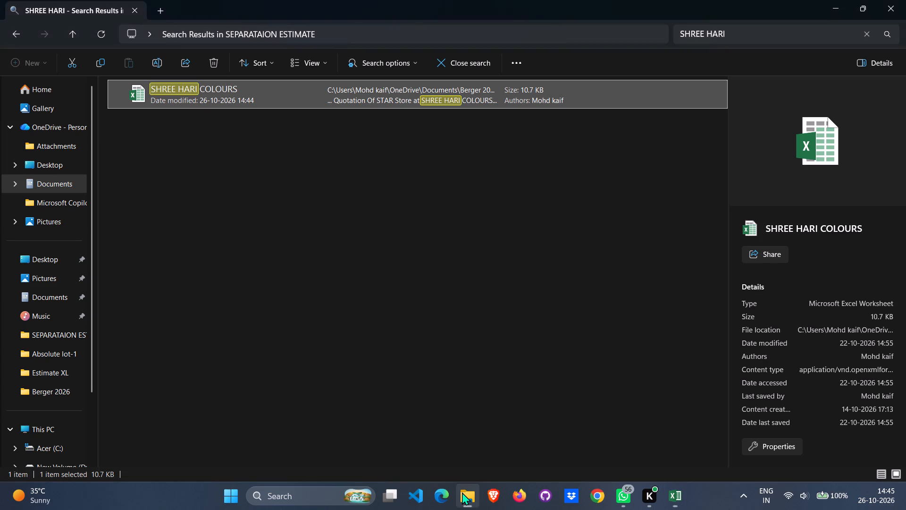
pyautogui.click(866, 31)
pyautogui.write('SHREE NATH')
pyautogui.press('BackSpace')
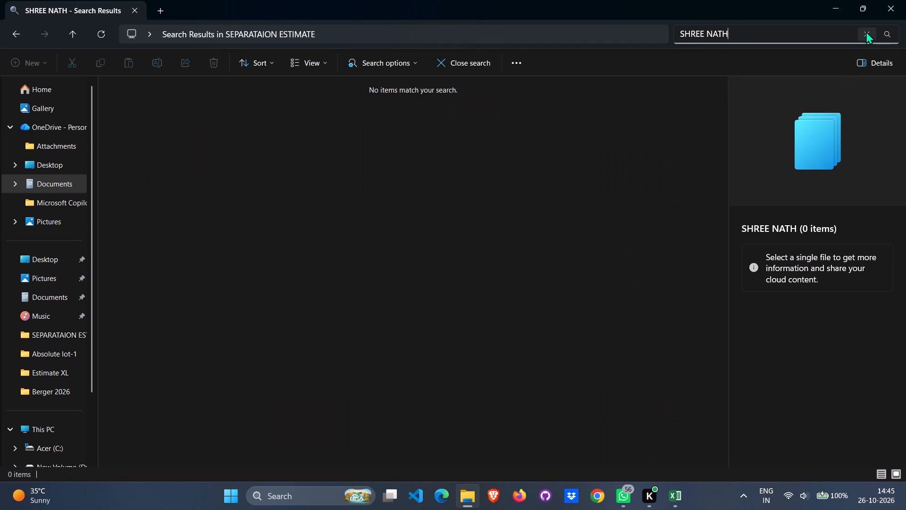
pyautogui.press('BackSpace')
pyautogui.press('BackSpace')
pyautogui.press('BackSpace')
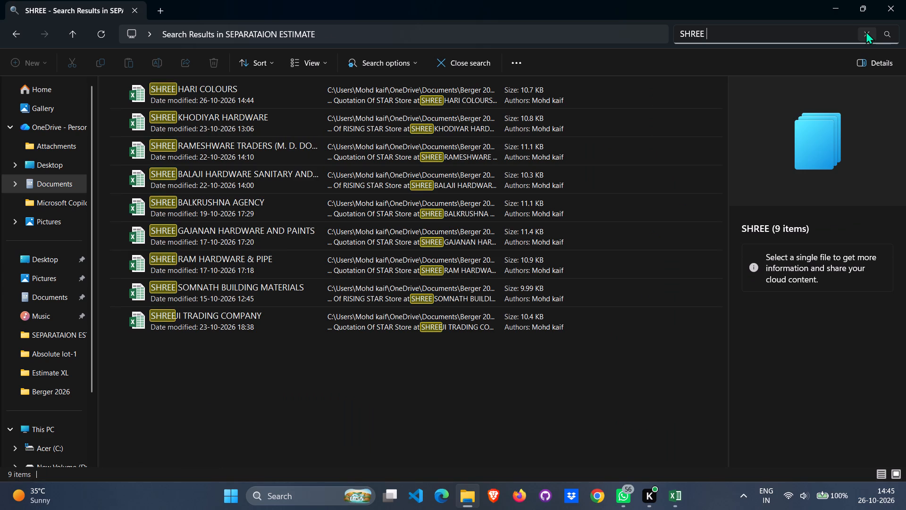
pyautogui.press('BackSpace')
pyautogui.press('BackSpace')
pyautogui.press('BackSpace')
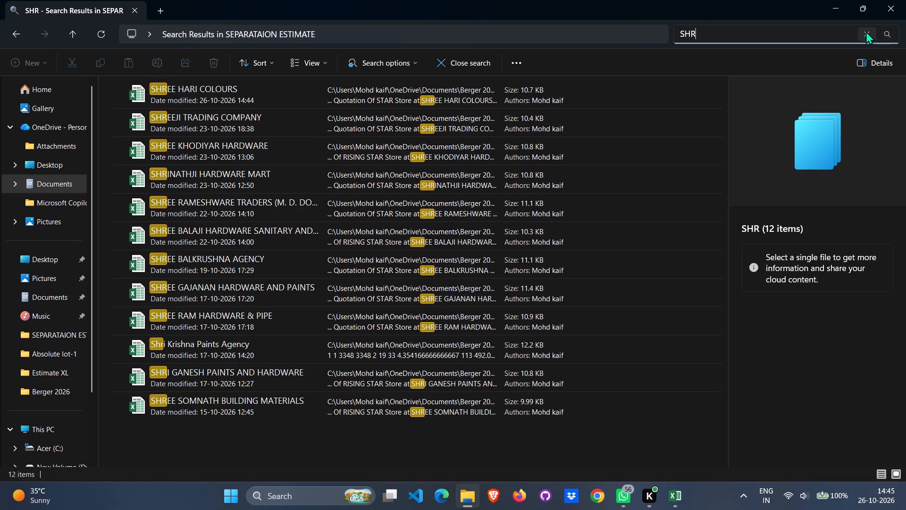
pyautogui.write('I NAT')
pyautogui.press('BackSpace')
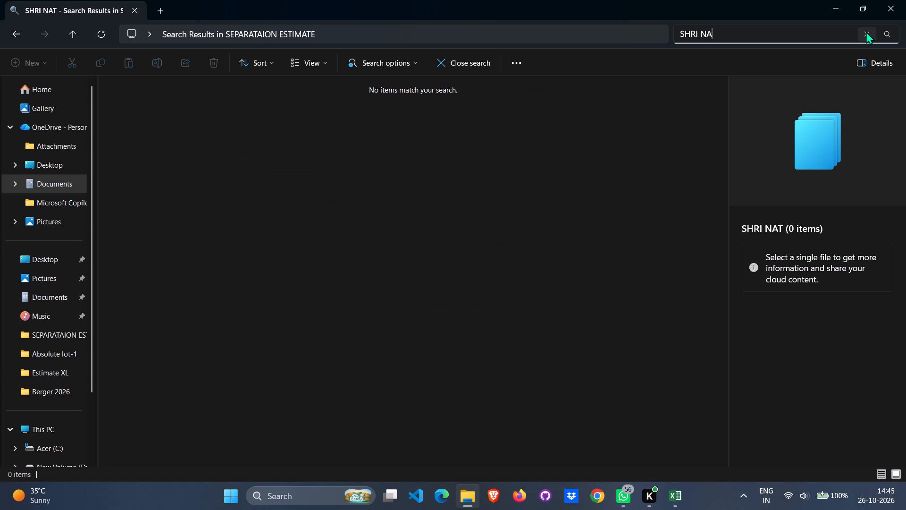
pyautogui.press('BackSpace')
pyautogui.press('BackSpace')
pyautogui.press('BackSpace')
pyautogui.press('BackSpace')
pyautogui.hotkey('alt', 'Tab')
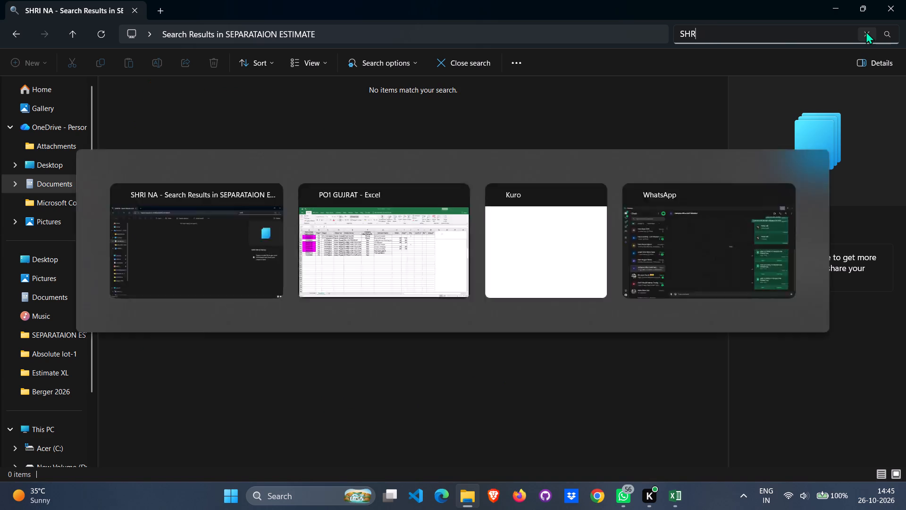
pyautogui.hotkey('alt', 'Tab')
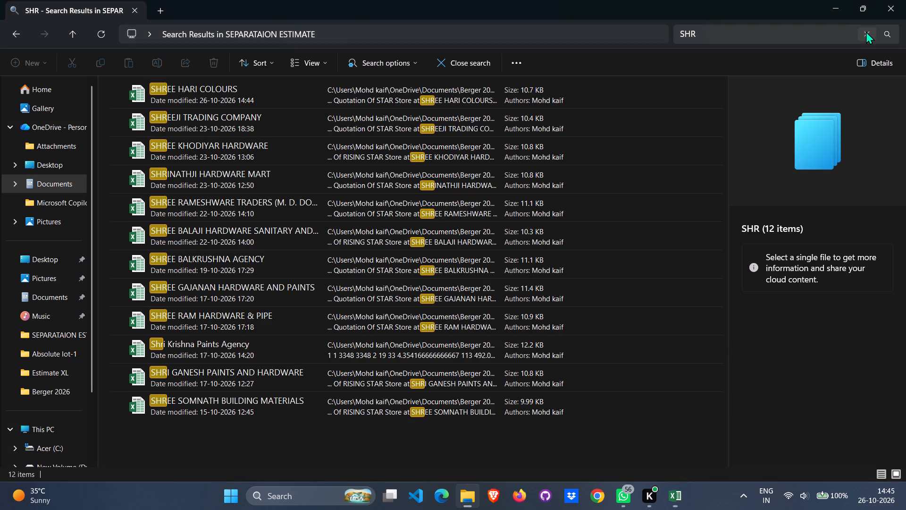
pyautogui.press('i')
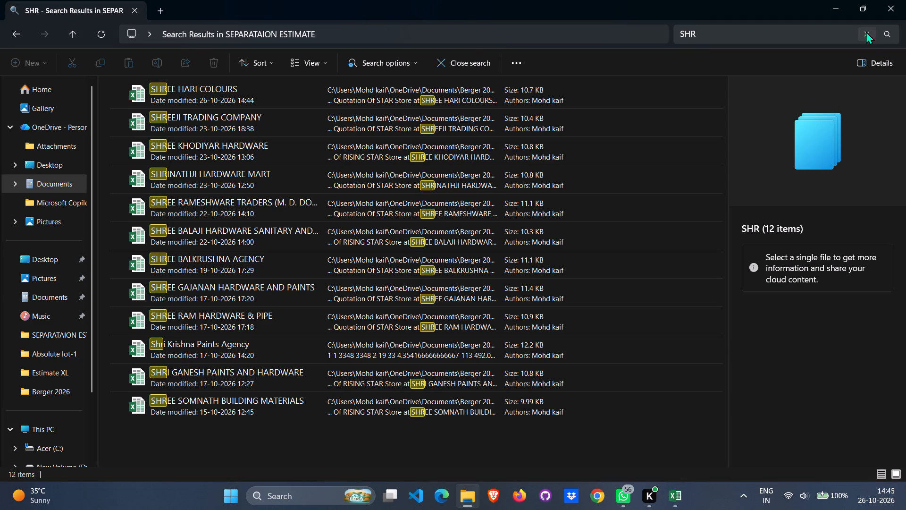
# Search the SEPARATAION ESTIMATE folder for SHRINATH and open the SHRINATHJI HARDWARE MART quotation.
pyautogui.click(866, 31)
pyautogui.write('SHRINATH')
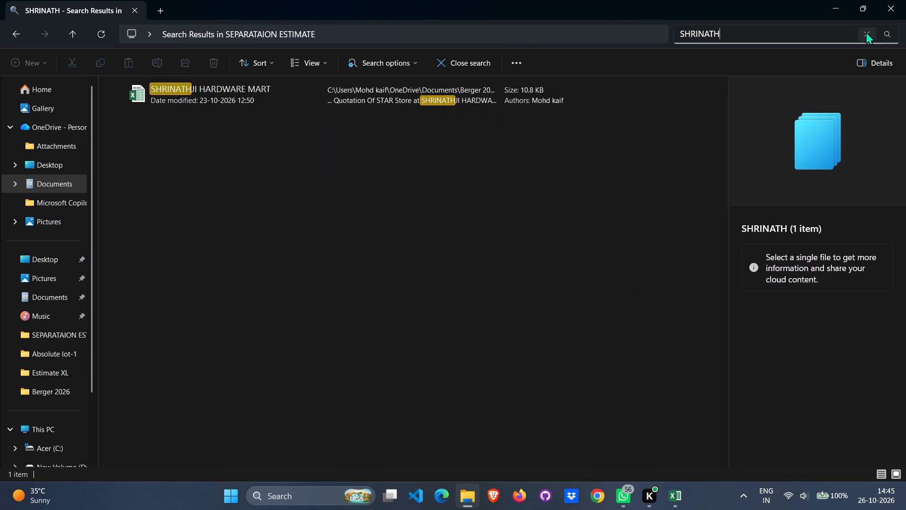
pyautogui.doubleClick(262, 100)
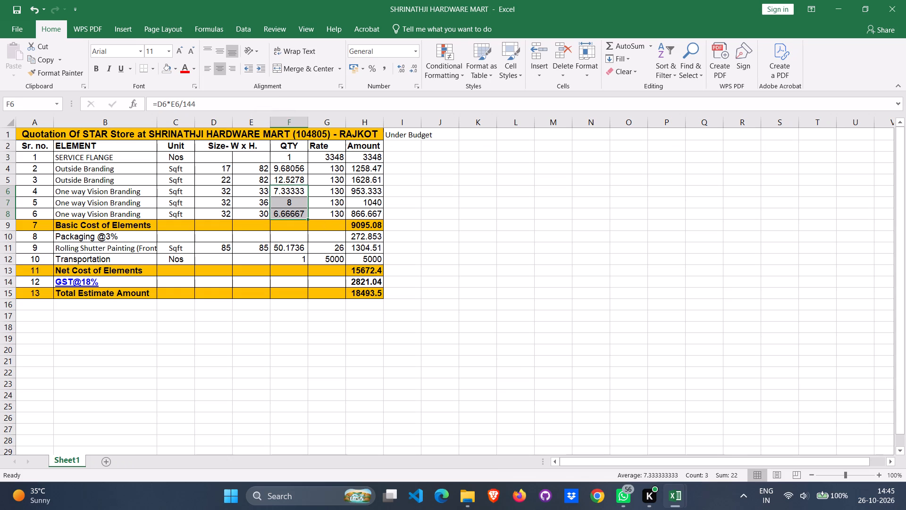
# Clear the amounts of the three One way Vision Branding rows, H6:H8, in the quotation and save it.
pyautogui.click(359, 193)
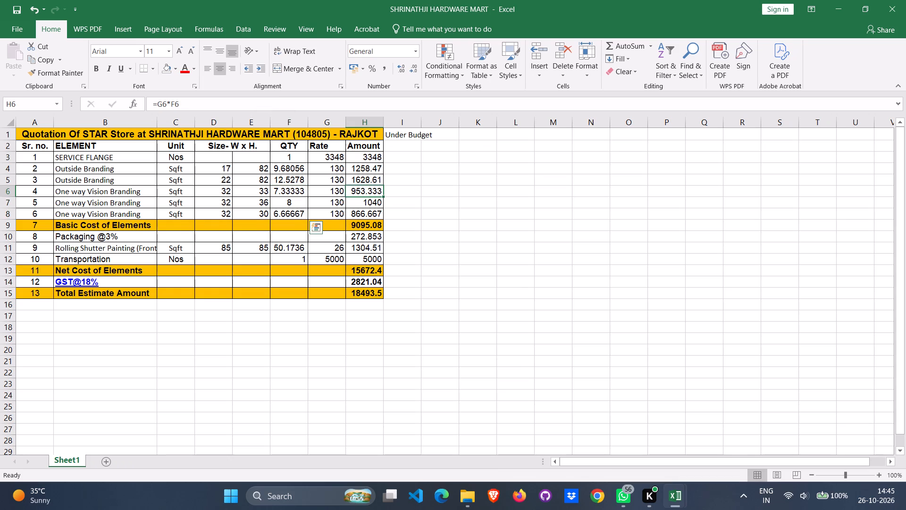
pyautogui.press('Delete')
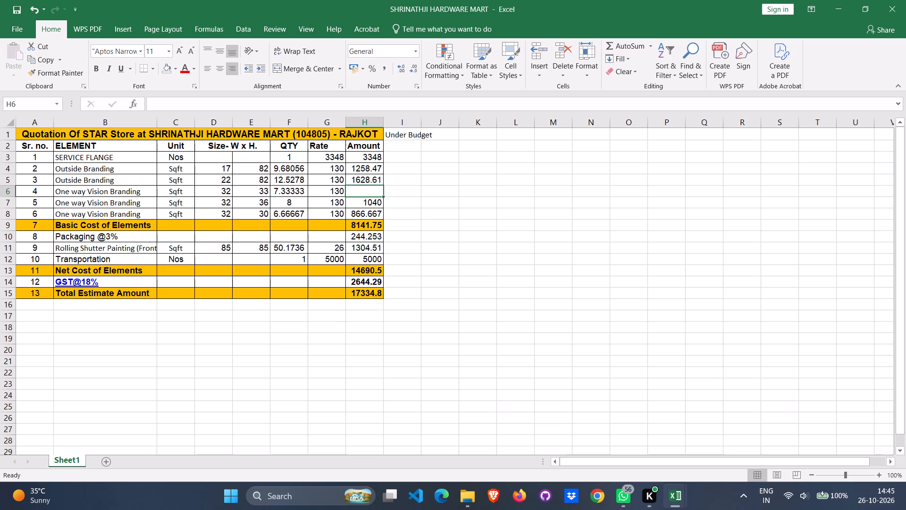
pyautogui.press('Down')
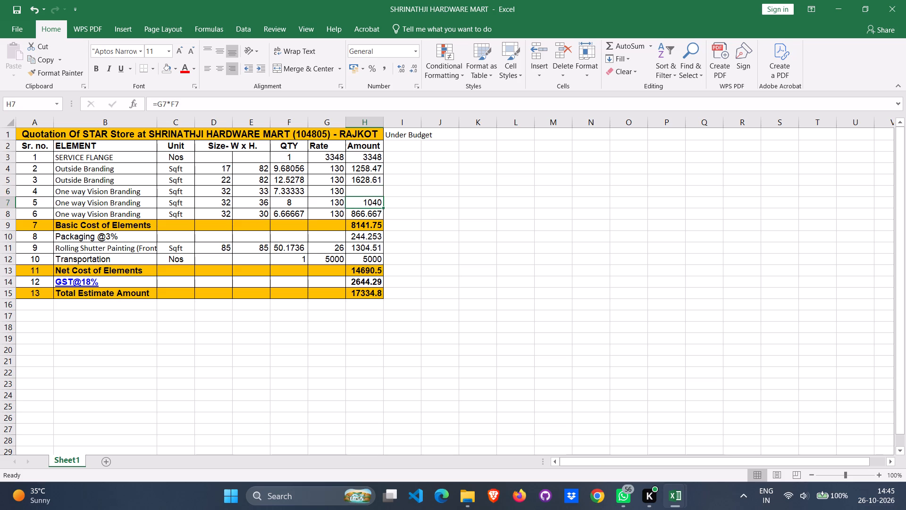
pyautogui.press('Delete')
pyautogui.press('Down')
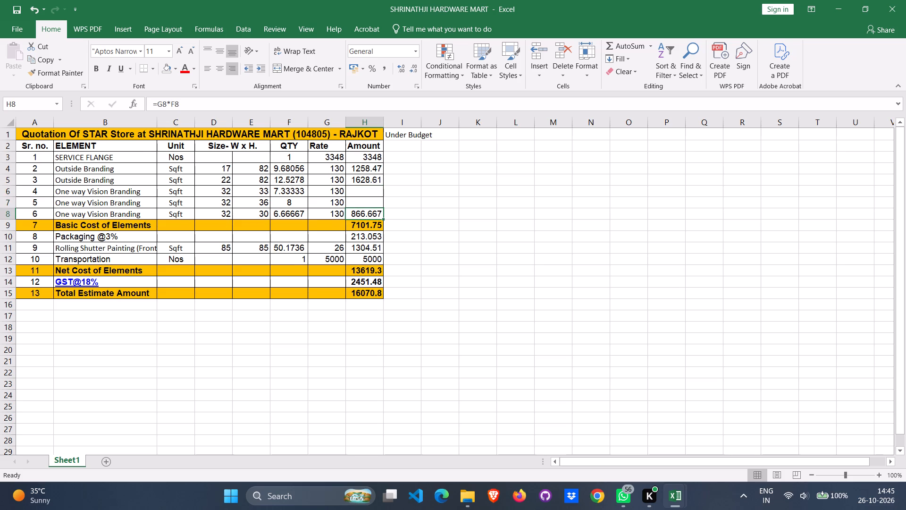
pyautogui.press('Delete')
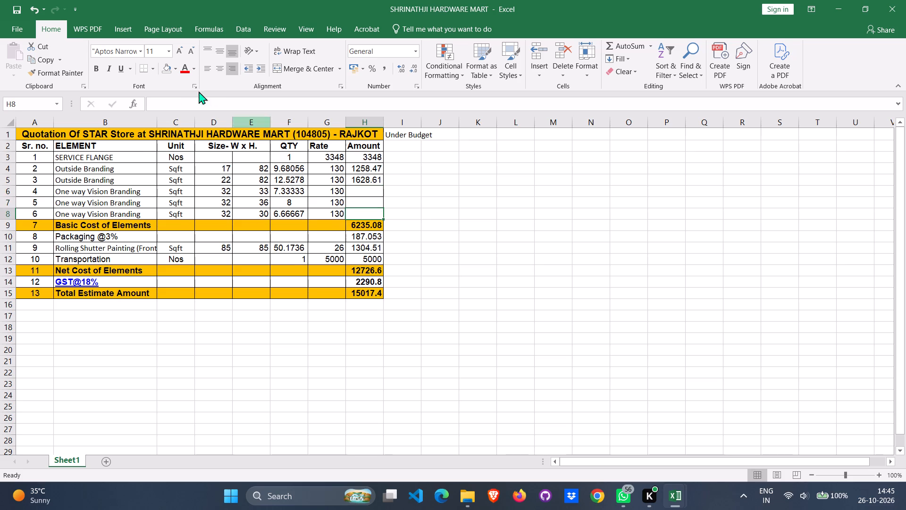
pyautogui.click(18, 8)
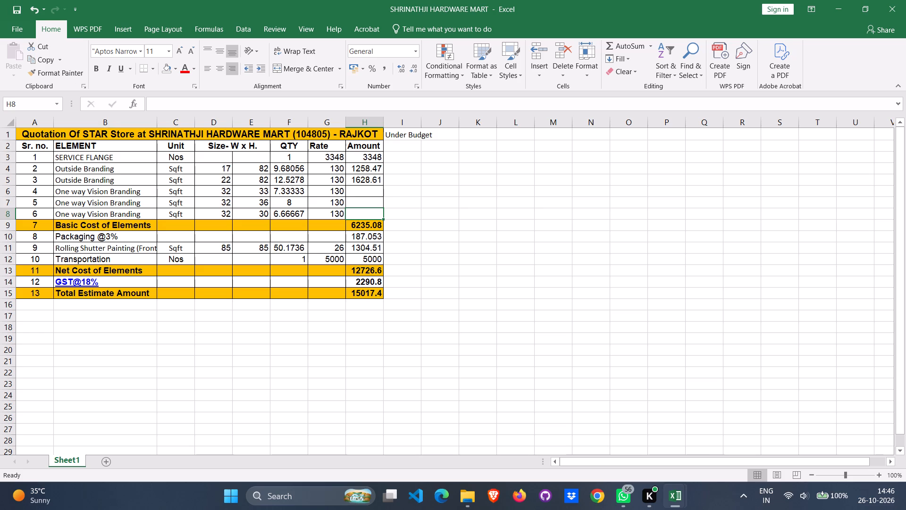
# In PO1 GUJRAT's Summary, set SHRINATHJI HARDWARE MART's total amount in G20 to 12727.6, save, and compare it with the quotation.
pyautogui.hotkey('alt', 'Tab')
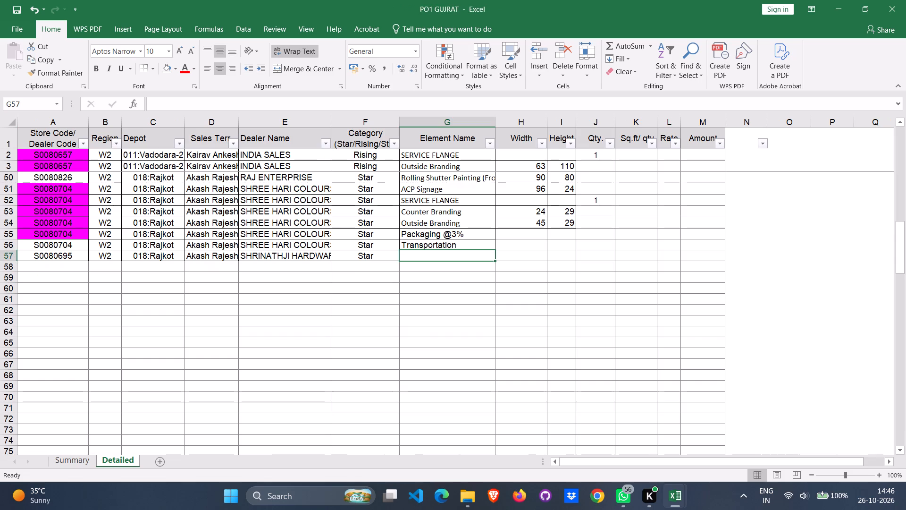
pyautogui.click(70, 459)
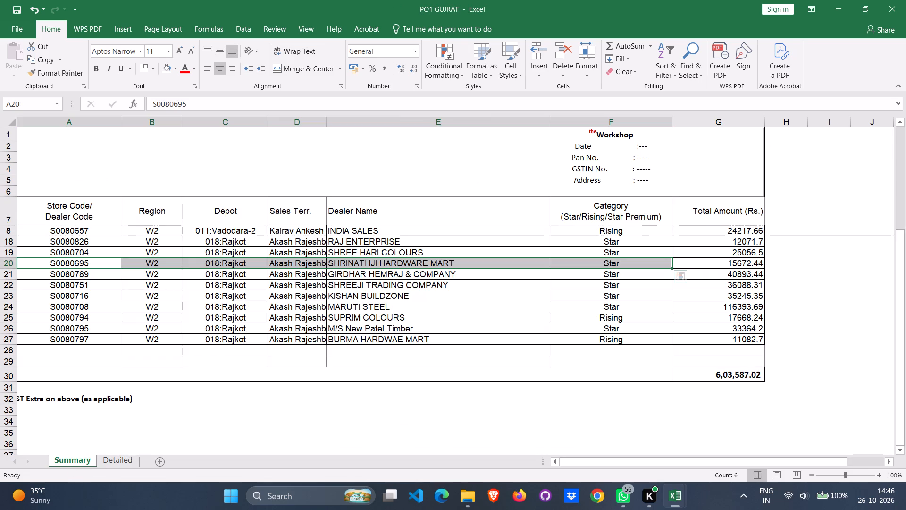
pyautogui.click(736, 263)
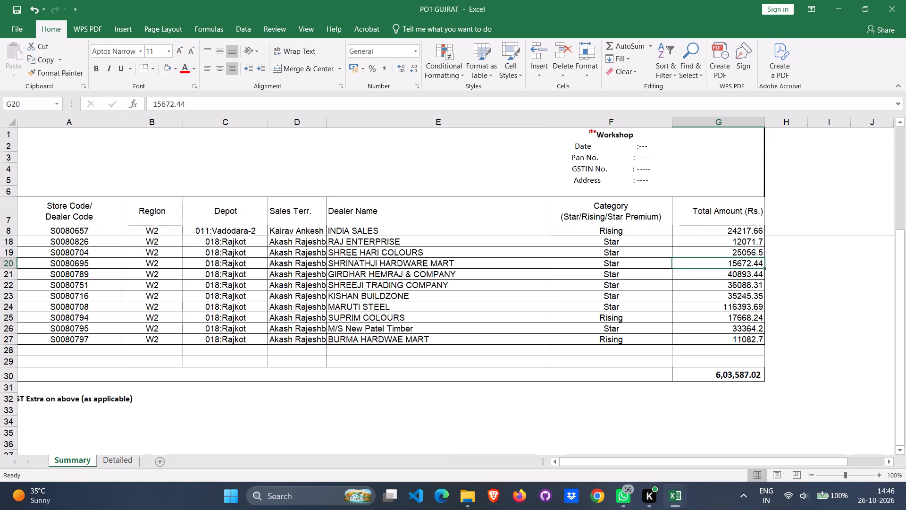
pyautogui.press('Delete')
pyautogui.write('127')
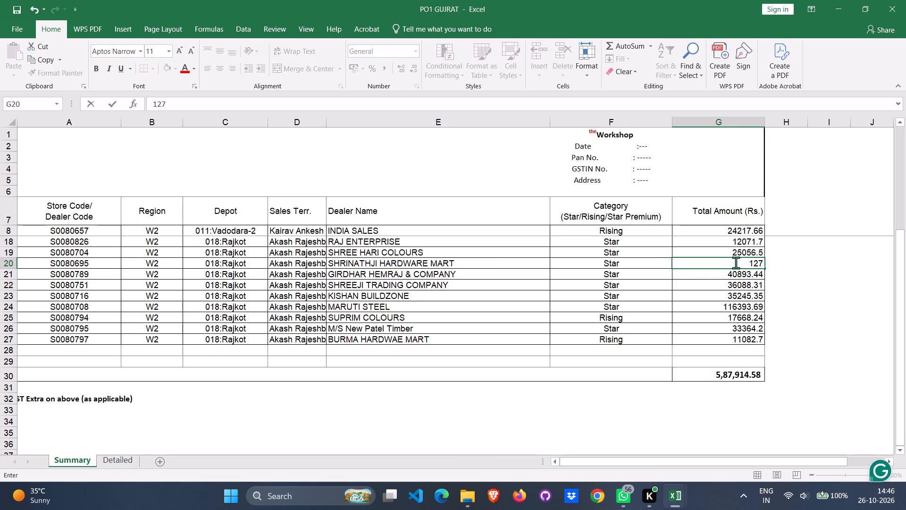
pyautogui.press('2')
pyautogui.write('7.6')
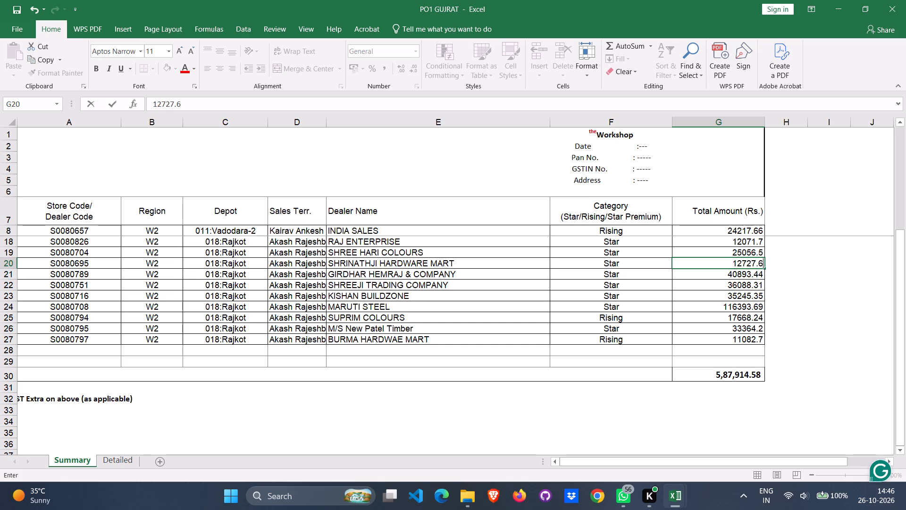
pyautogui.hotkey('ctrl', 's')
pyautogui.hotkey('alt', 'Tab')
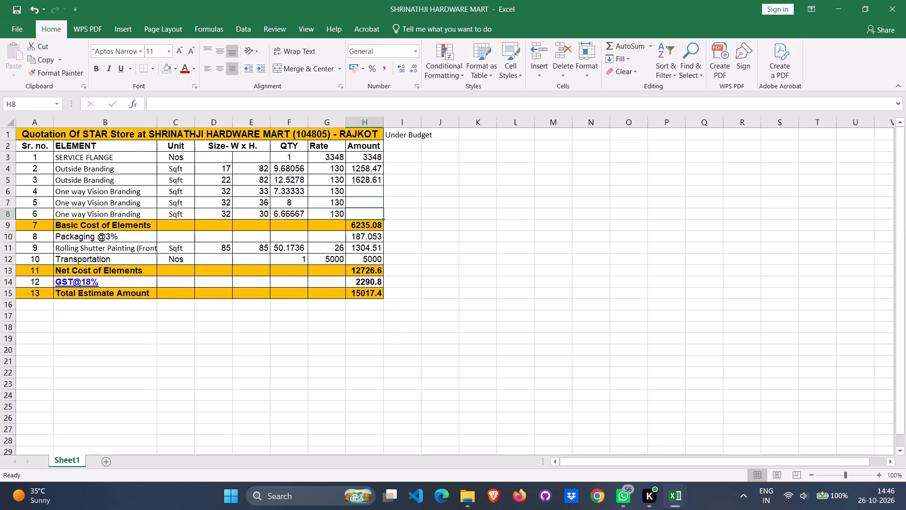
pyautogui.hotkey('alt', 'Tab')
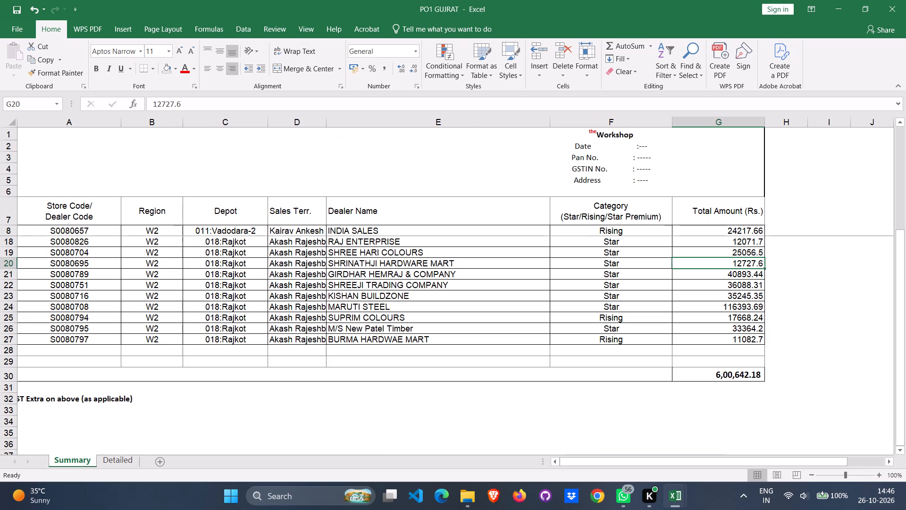
# Correct SHRINATHJI HARDWARE MART's total amount in G20 of Summary to 12726.6, check it against the quotation's net cost, and save.
pyautogui.click(756, 263)
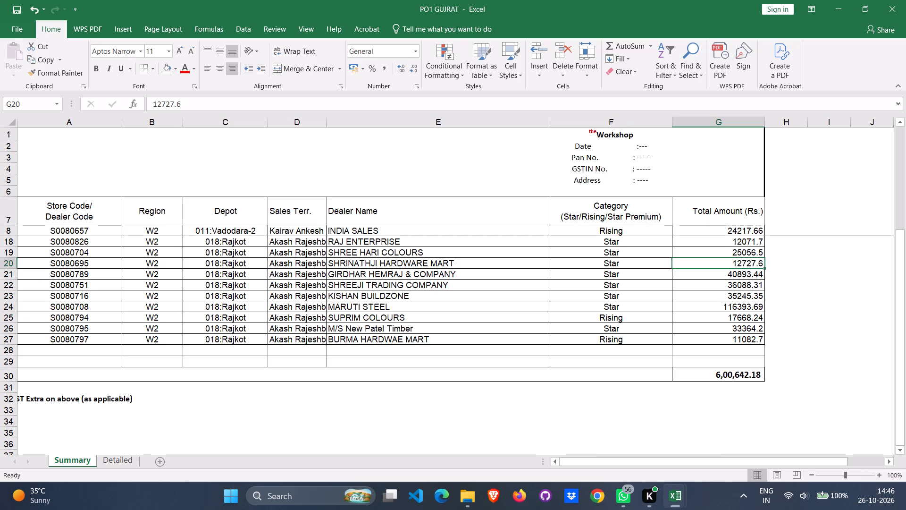
pyautogui.click(752, 266)
pyautogui.doubleClick(757, 266)
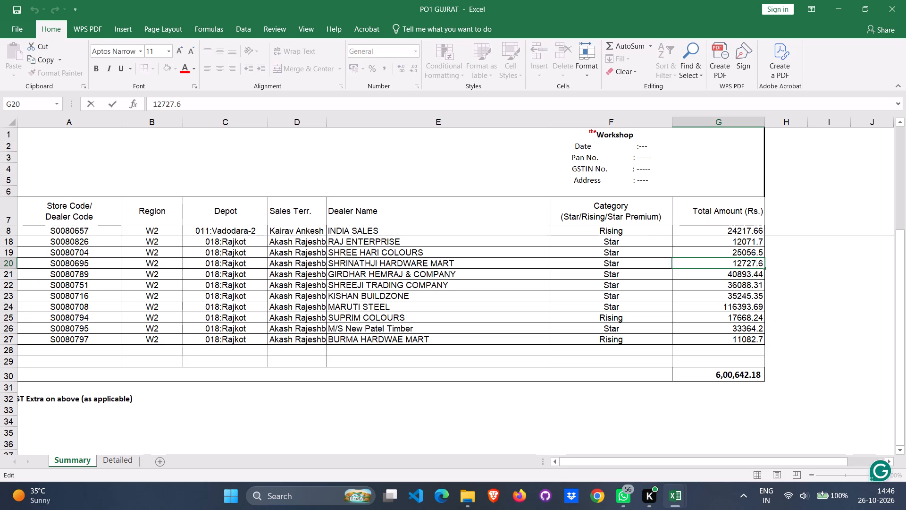
pyautogui.press('BackSpace')
pyautogui.press('6')
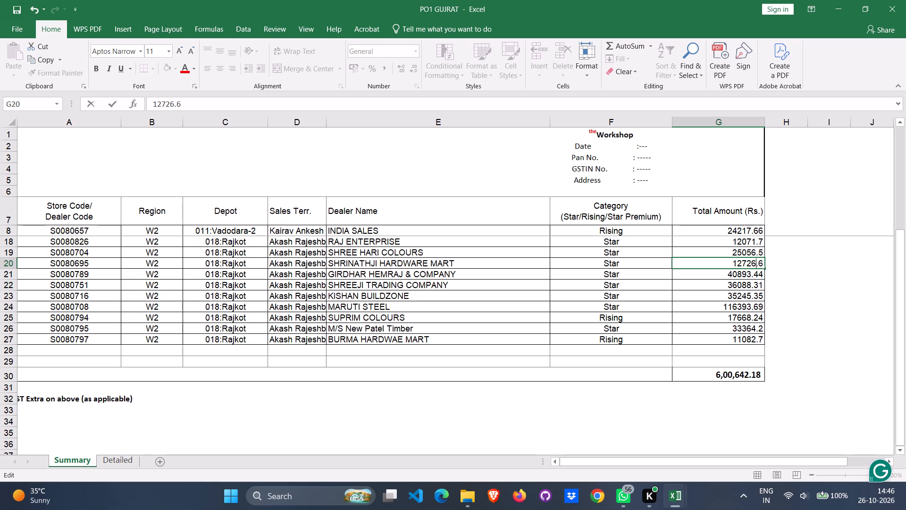
pyautogui.hotkey('alt', 'Tab')
pyautogui.hotkey('alt', 'Tab')
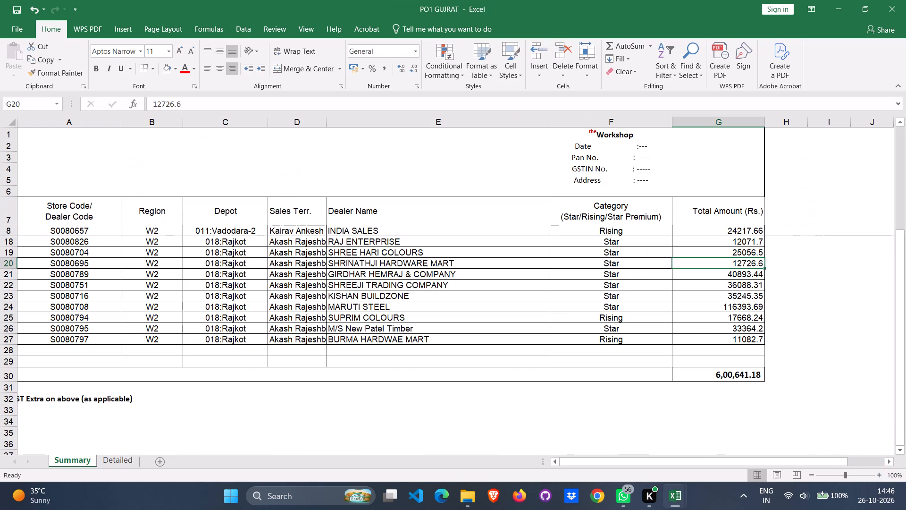
pyautogui.hotkey('ctrl', 's')
pyautogui.hotkey('alt', 'Tab')
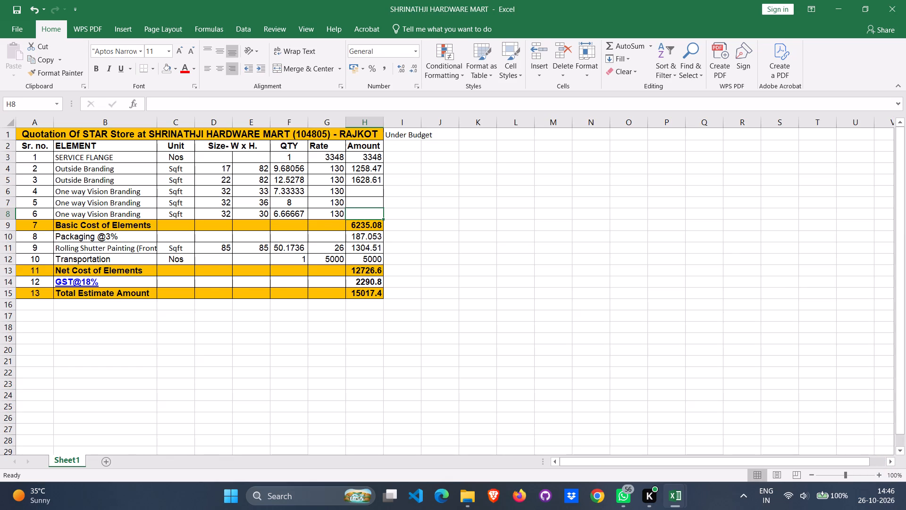
pyautogui.hotkey('alt', 'Tab')
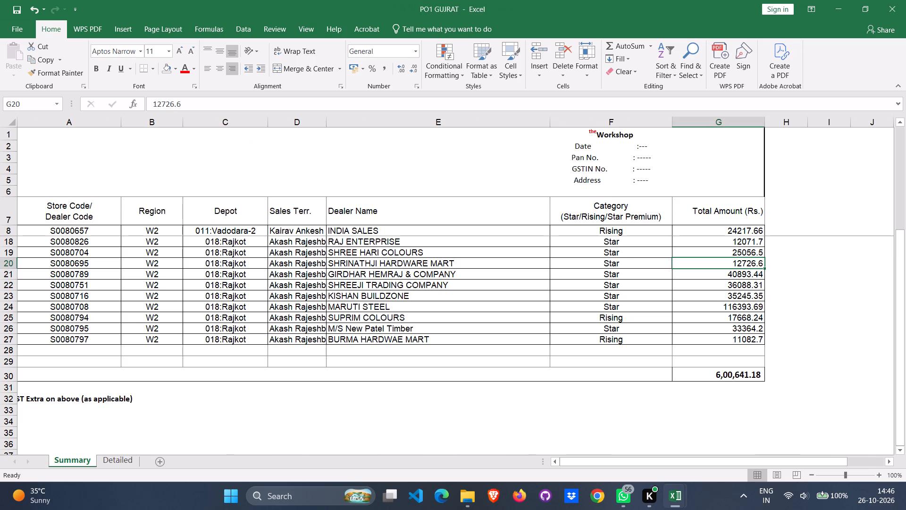
pyautogui.hotkey('alt', 'Tab')
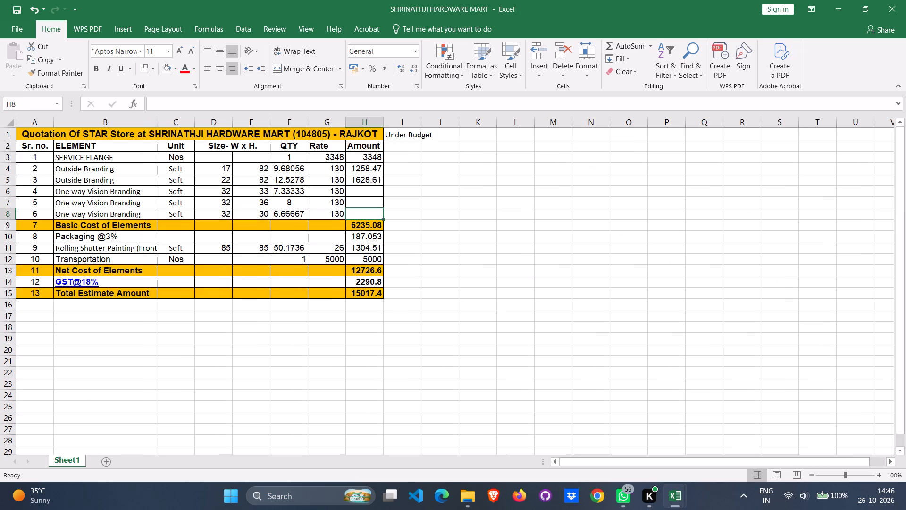
pyautogui.hotkey('alt', 'Tab')
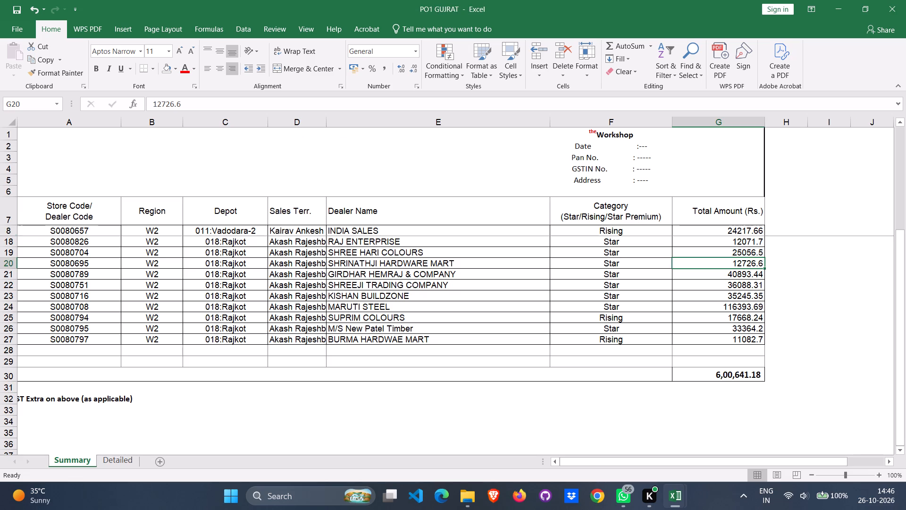
pyautogui.click(8, 264)
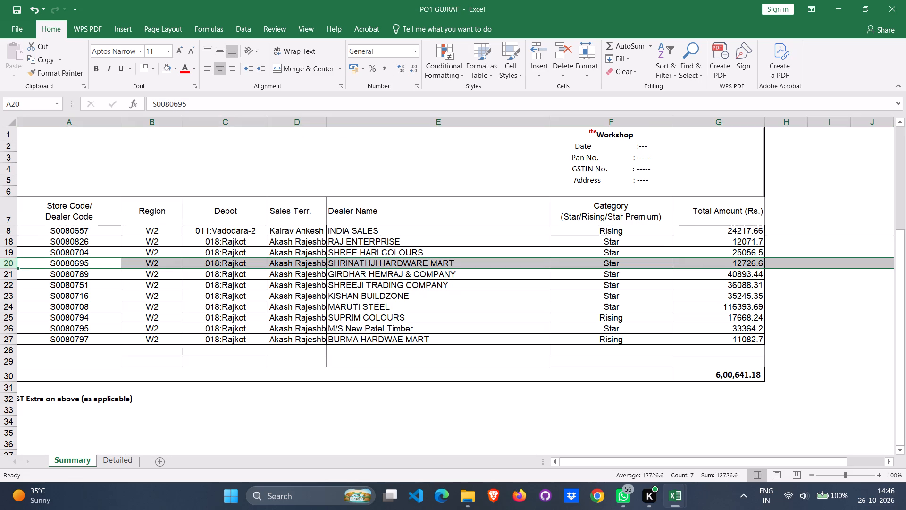
pyautogui.click(11, 7)
# Copy SERVICE FLANGE and the two Outside Branding element names from the SHRINATHJI HARDWARE MART quotation into G57:G59 of PO1 GUJRAT's Detailed sheet.
pyautogui.click(108, 459)
pyautogui.hotkey('alt', 'Tab')
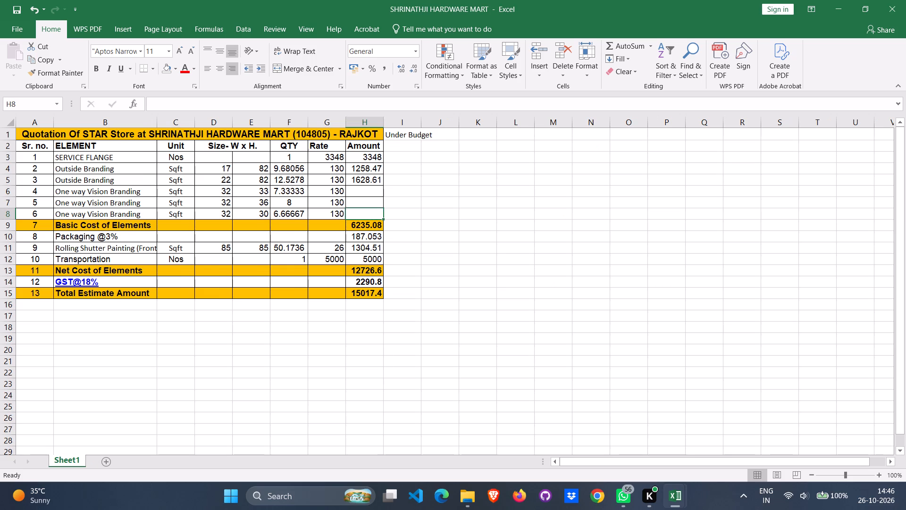
pyautogui.click(111, 159)
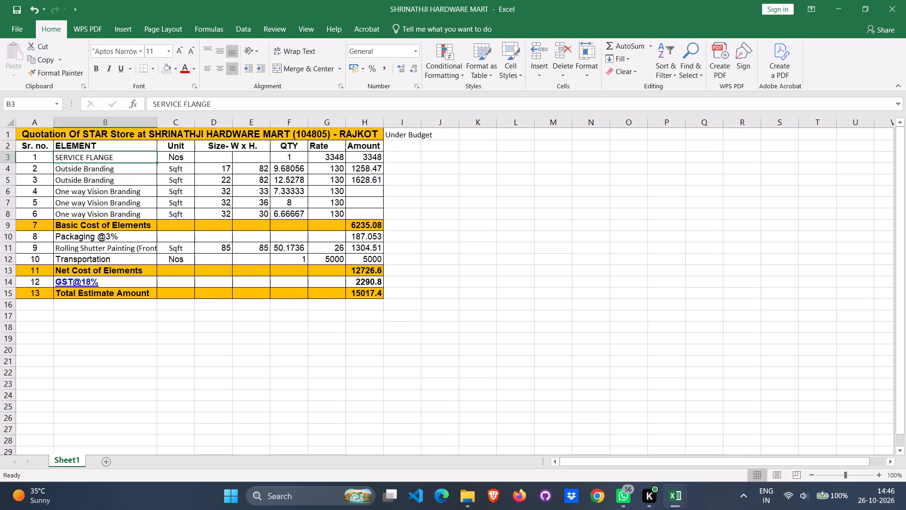
pyautogui.hotkey('shift', 'Down')
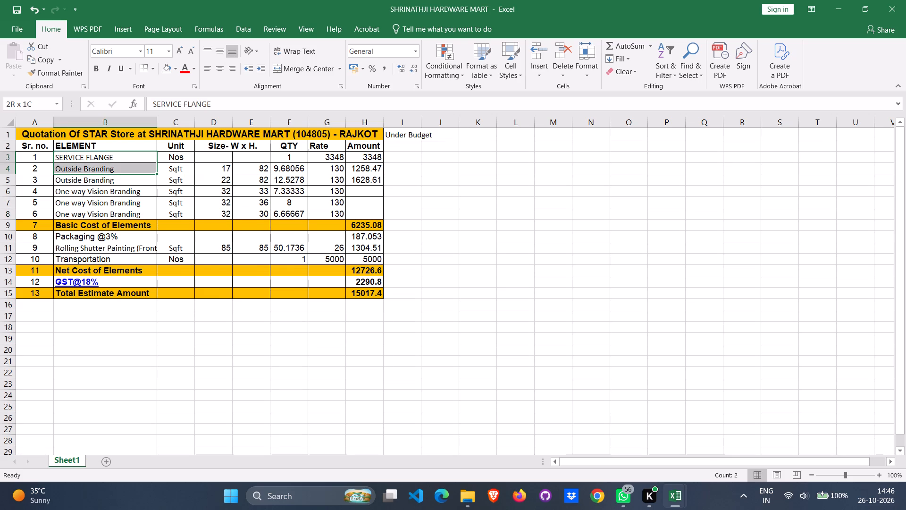
pyautogui.hotkey('shift', 'Down')
pyautogui.hotkey('ctrl', 'c')
pyautogui.hotkey('alt', 'Tab')
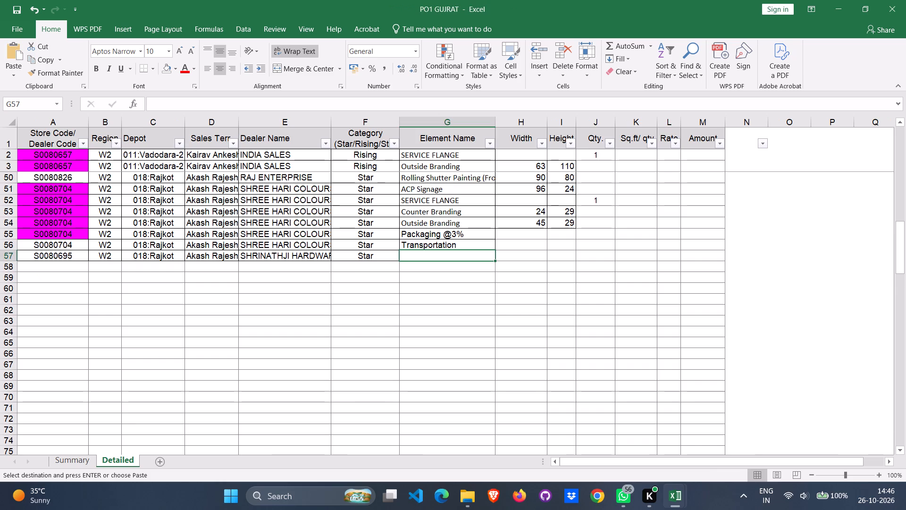
pyautogui.hotkey('ctrl', 'v')
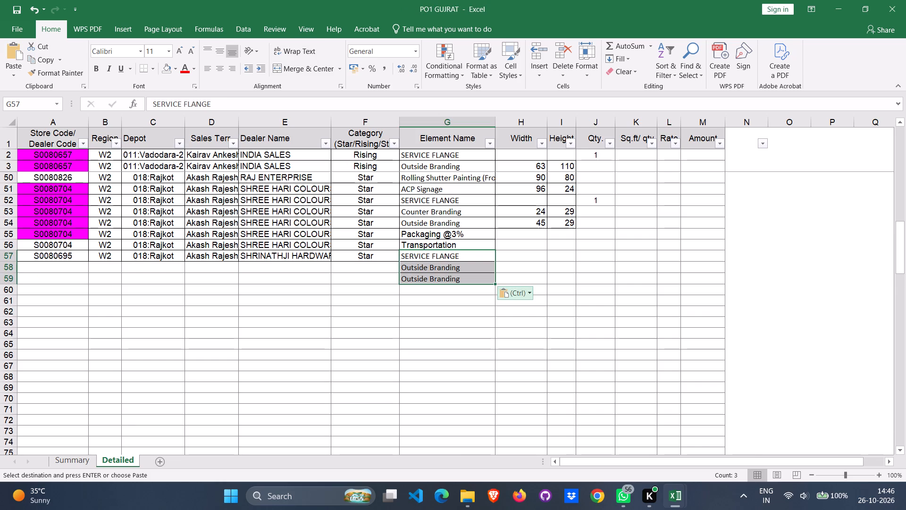
# Copy the quotation's width and height cells for those three elements, D3:E5, into H57:I59 of Detailed.
pyautogui.click(527, 257)
pyautogui.hotkey('alt', 'Tab')
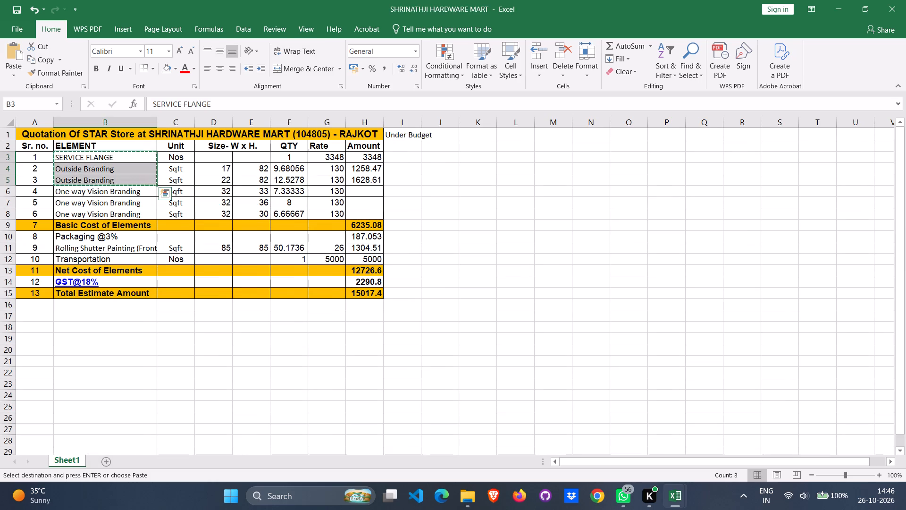
pyautogui.click(212, 159)
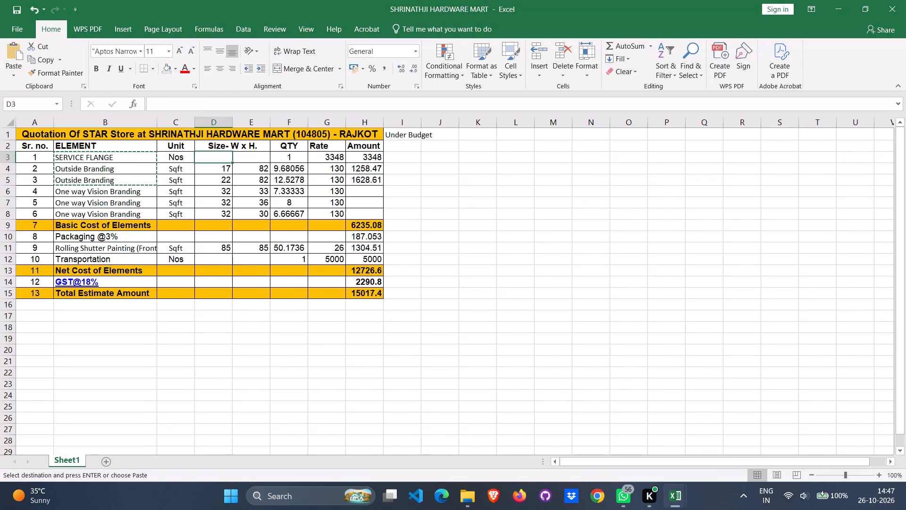
pyautogui.hotkey('shift', 'Right')
pyautogui.hotkey('shift', 'Down')
pyautogui.hotkey('shift', 'Down')
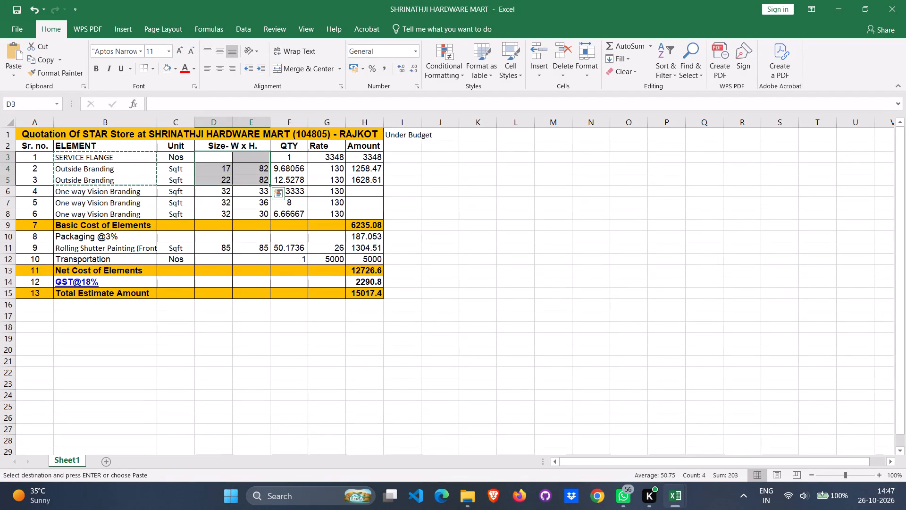
pyautogui.hotkey('ctrl', 'c')
pyautogui.hotkey('alt', 'Tab')
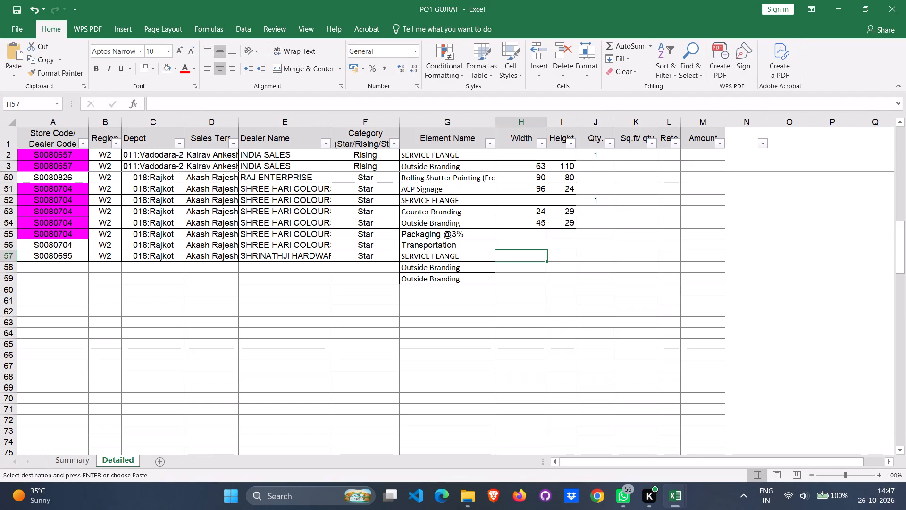
pyautogui.hotkey('ctrl', 'v')
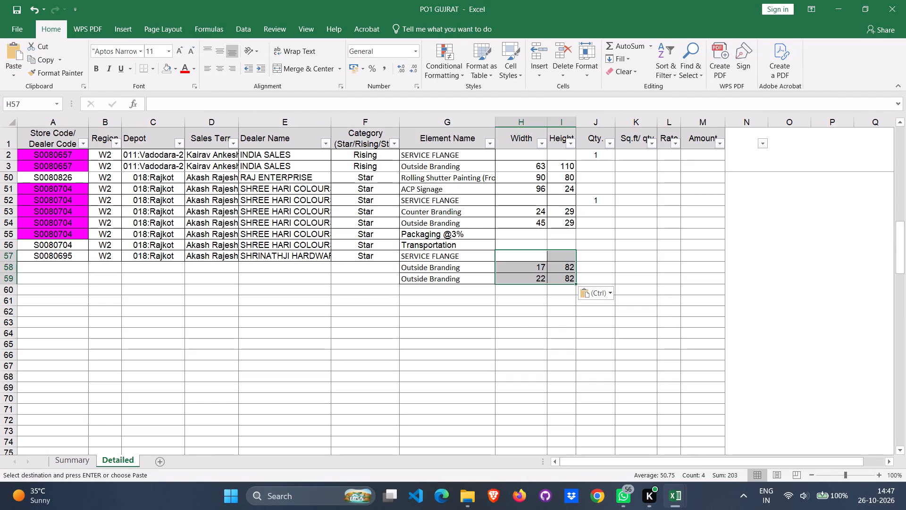
pyautogui.hotkey('ctrl', 'v')
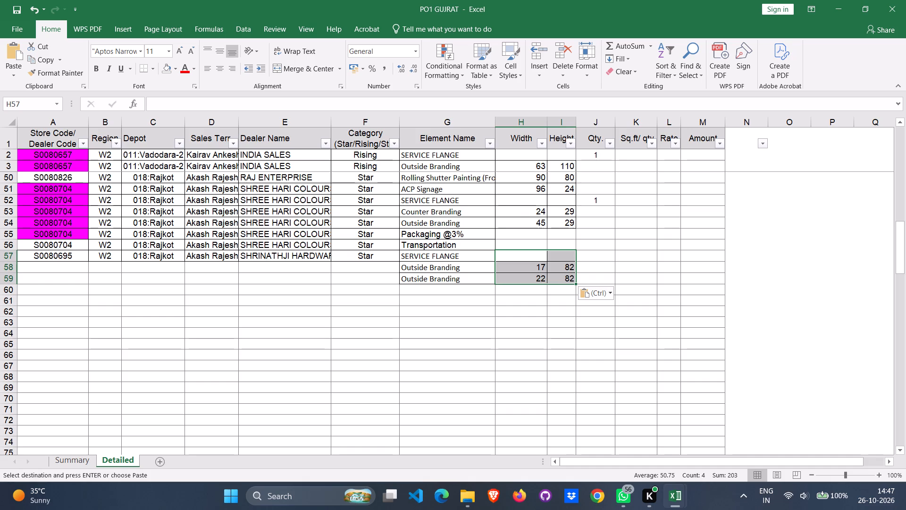
# Set the SERVICE FLANGE quantity in J57 to 1 and save the workbook.
pyautogui.click(596, 255)
pyautogui.press('1')
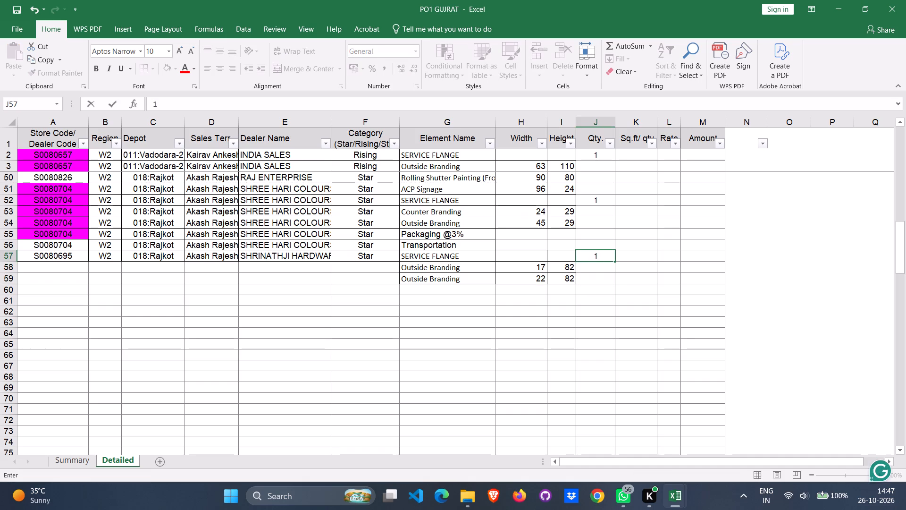
pyautogui.hotkey('ctrl', 's')
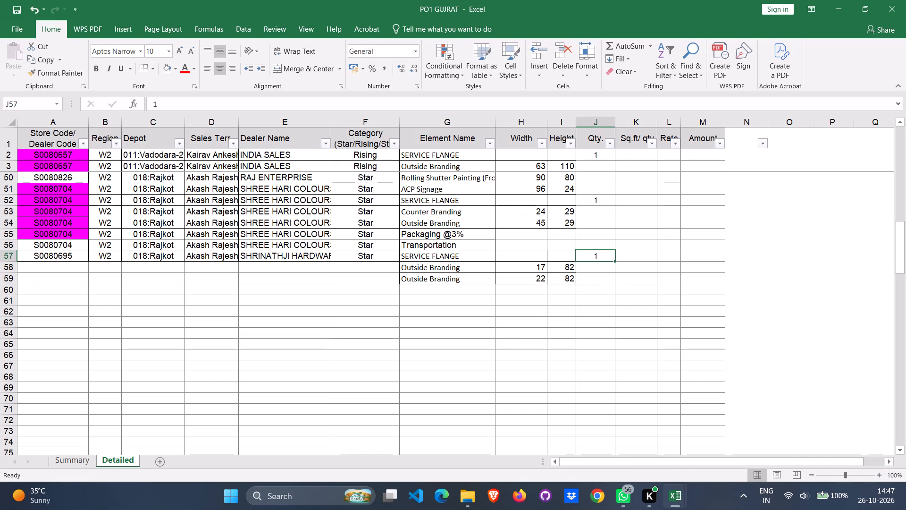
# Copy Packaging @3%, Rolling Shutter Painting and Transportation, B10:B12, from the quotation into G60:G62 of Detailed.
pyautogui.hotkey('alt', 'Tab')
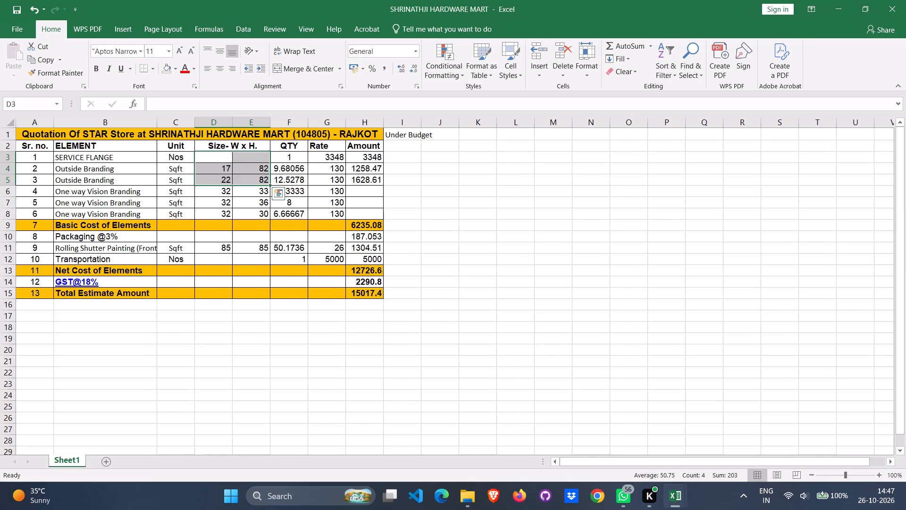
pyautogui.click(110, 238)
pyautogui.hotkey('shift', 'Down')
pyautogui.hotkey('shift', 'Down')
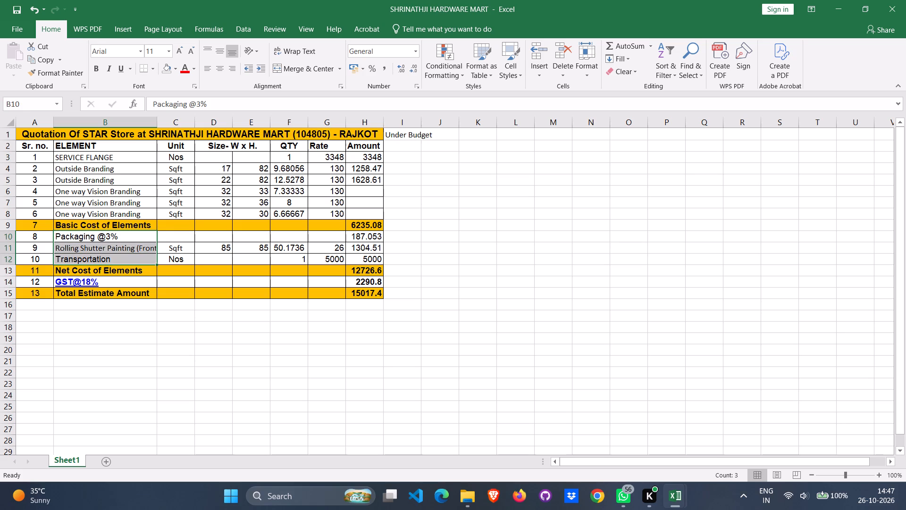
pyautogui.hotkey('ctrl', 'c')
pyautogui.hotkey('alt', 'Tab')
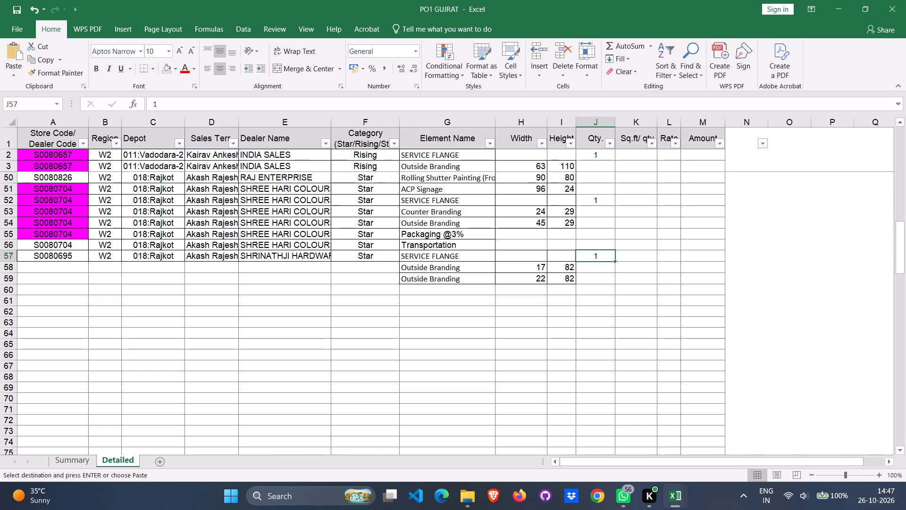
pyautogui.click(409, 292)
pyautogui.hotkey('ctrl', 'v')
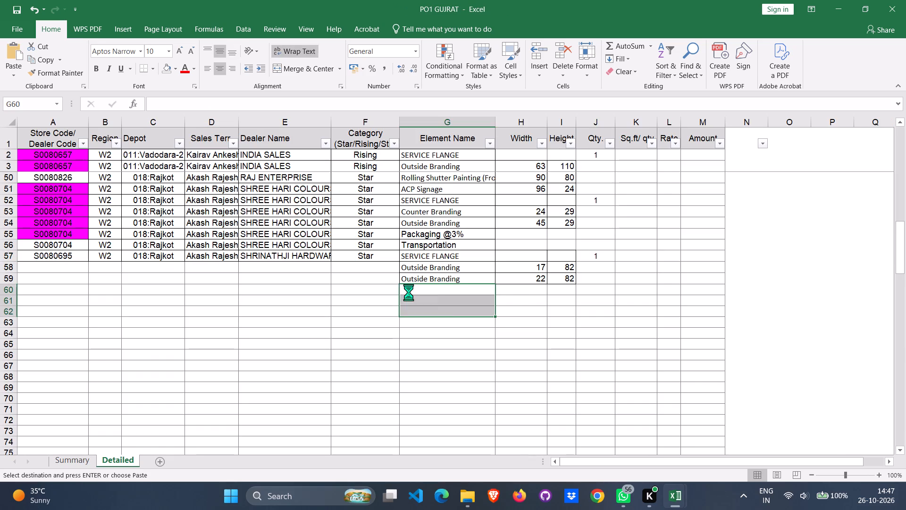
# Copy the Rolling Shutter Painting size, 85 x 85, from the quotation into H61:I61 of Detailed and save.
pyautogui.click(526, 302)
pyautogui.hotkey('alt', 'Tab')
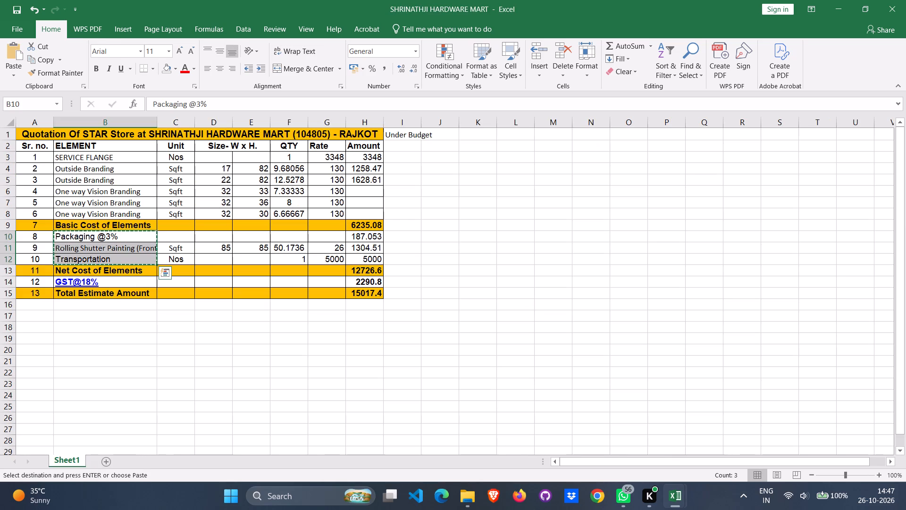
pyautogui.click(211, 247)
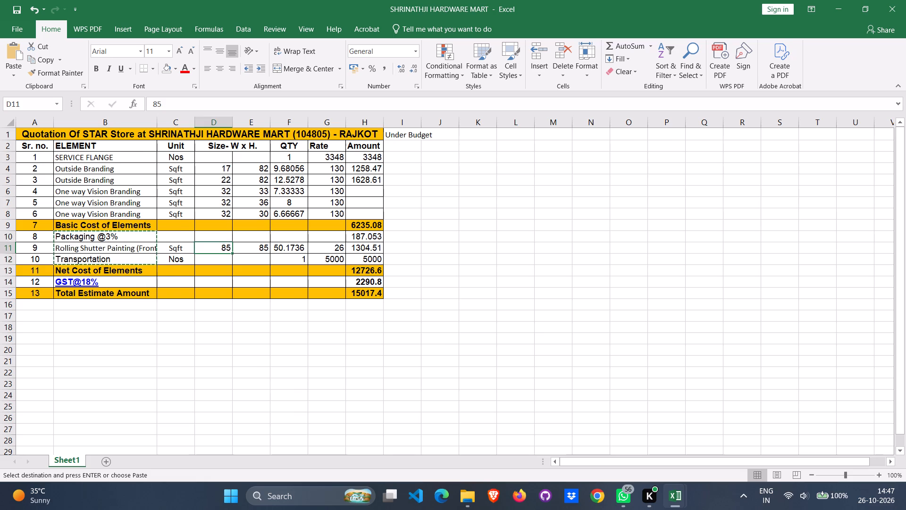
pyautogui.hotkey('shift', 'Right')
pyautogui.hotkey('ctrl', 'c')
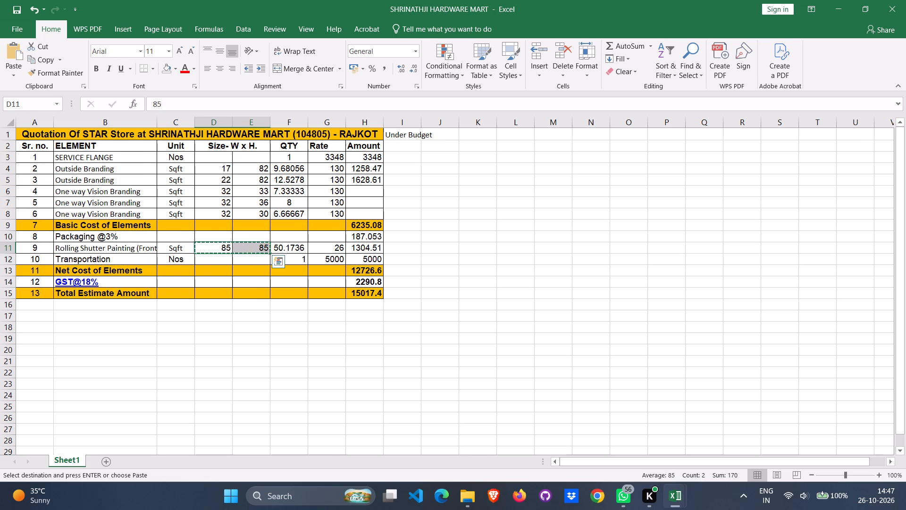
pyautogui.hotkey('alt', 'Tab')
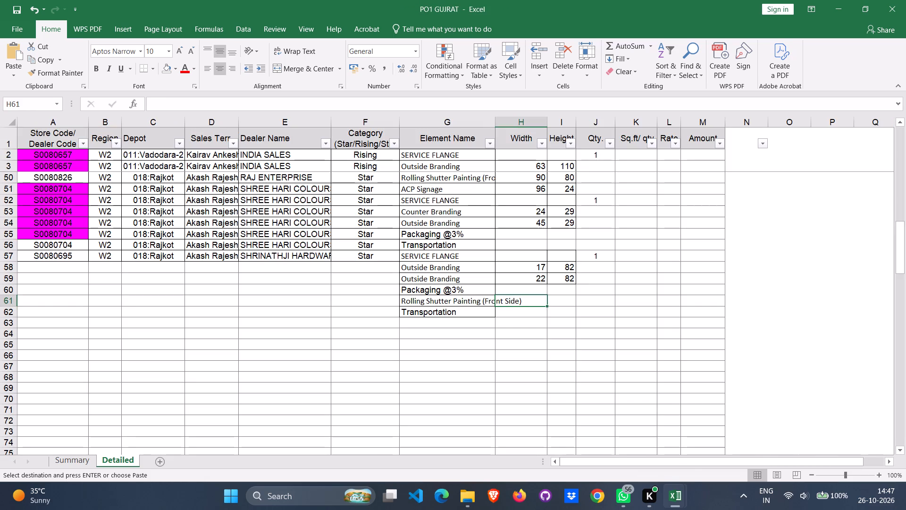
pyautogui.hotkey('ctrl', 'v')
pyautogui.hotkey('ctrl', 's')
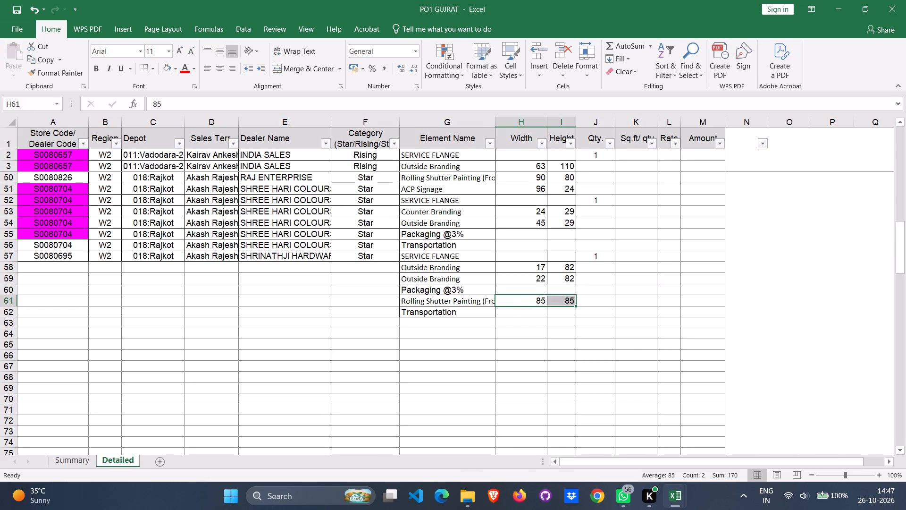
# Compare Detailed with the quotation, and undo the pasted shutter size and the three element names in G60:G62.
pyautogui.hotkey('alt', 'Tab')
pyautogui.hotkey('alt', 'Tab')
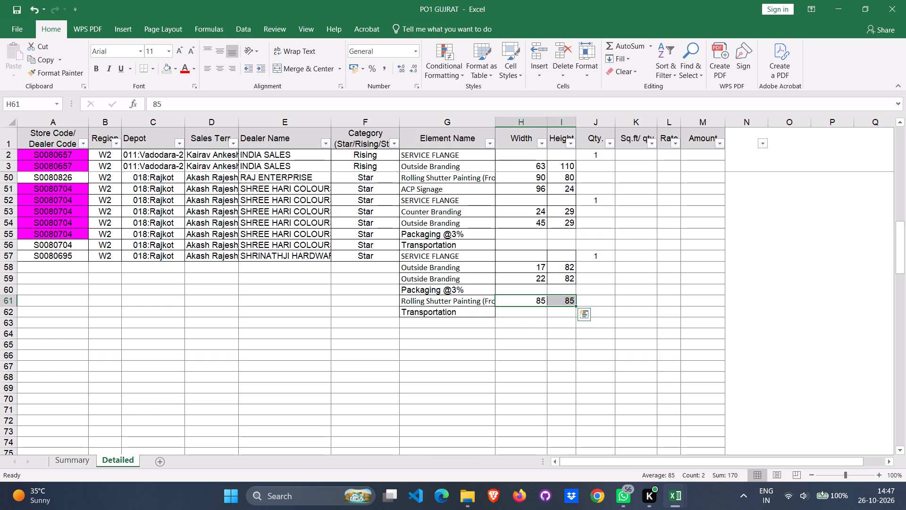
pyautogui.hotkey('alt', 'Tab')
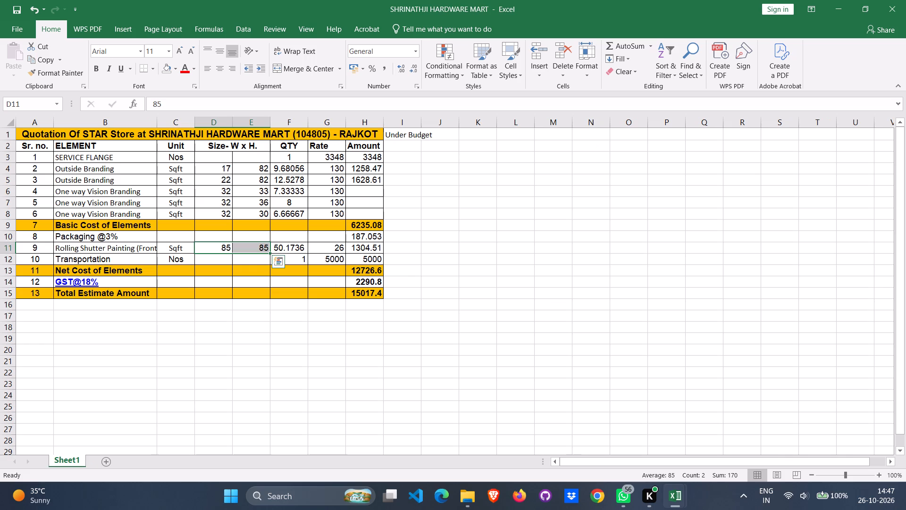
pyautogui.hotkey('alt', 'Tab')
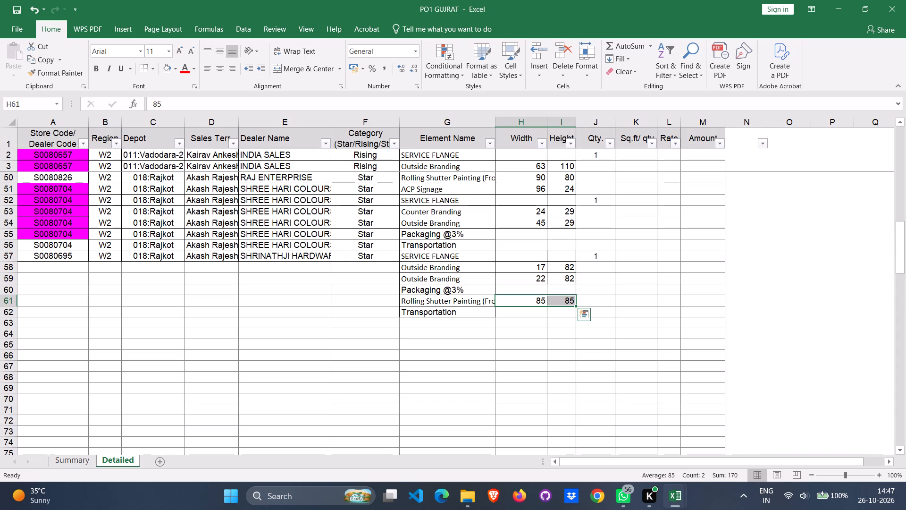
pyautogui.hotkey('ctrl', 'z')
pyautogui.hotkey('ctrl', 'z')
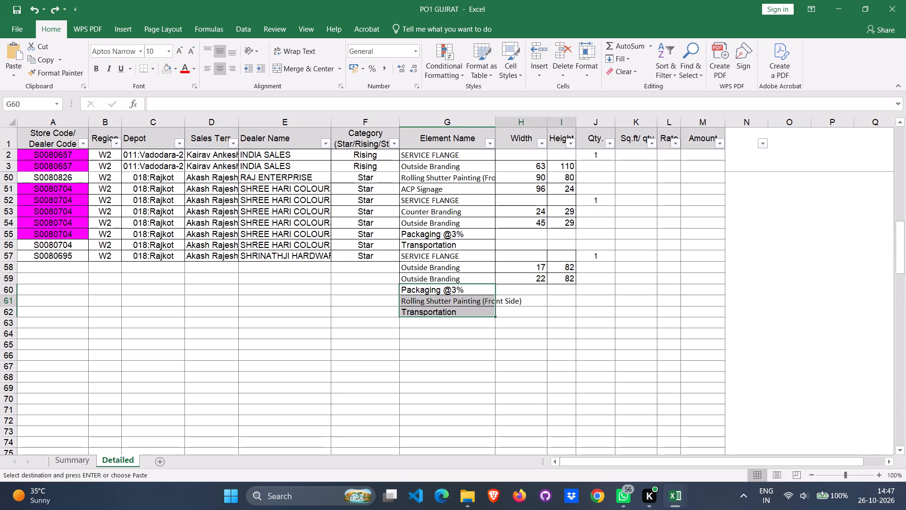
# Copy the Rolling Shutter Painting (Front Side) element name from the quotation into G60 of Detailed.
pyautogui.hotkey('alt', 'Tab')
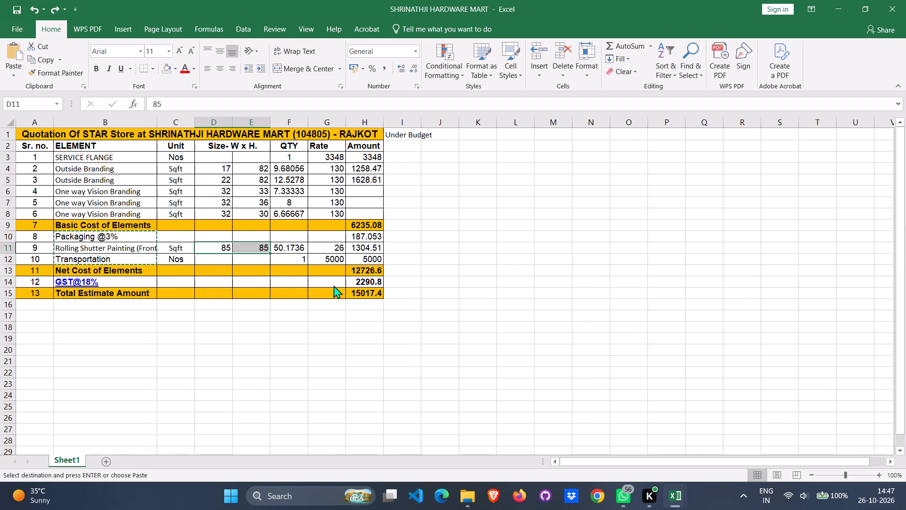
pyautogui.click(90, 249)
pyautogui.hotkey('ctrl', 'c')
pyautogui.hotkey('alt', 'Tab')
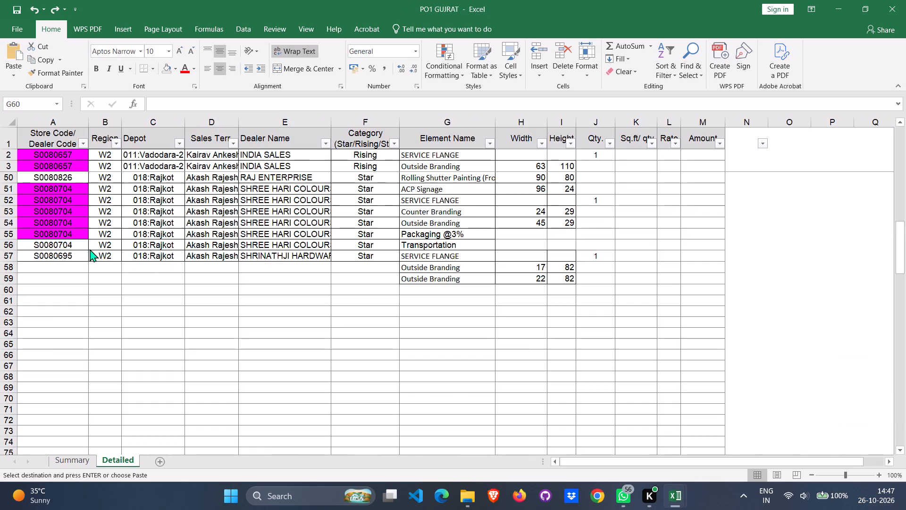
pyautogui.click(448, 284)
pyautogui.click(443, 293)
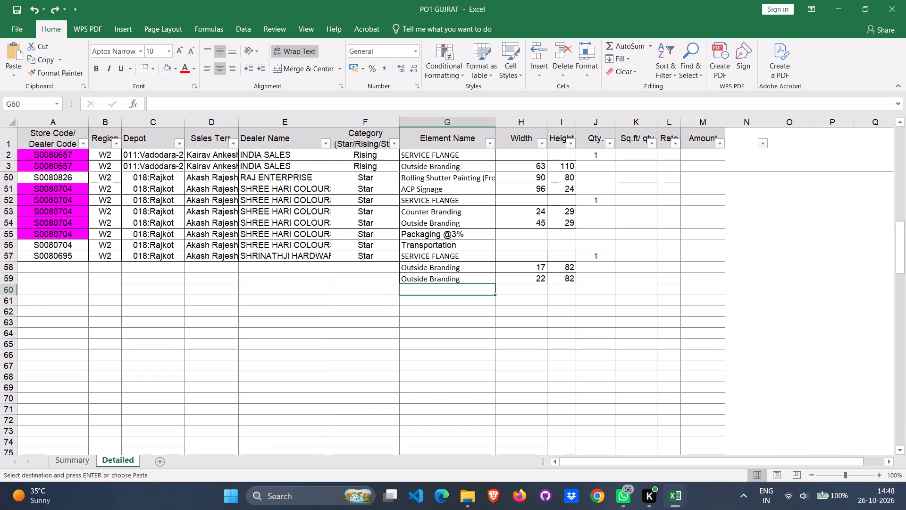
pyautogui.hotkey('ctrl', 'v')
# Copy the Packaging @3% and Transportation element names from the quotation into G61 and G62 of Detailed.
pyautogui.hotkey('alt', 'Tab')
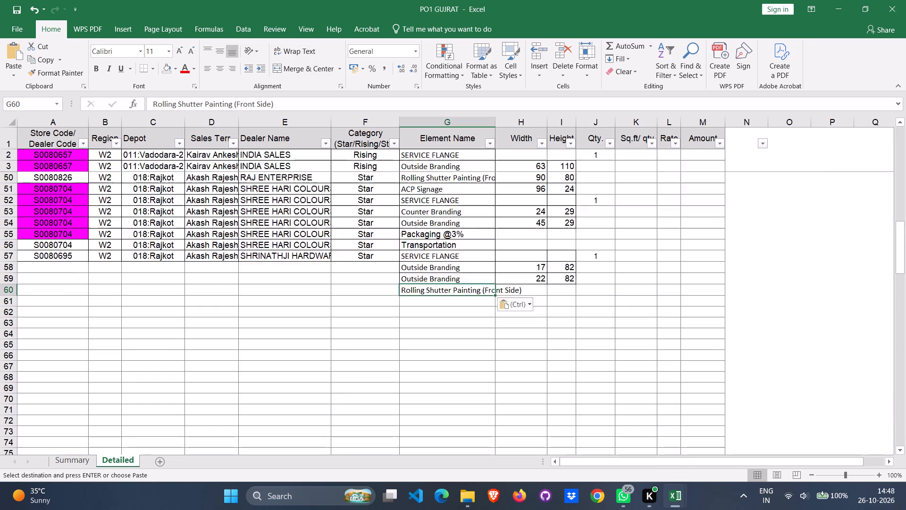
pyautogui.click(105, 234)
pyautogui.hotkey('ctrl', 'c')
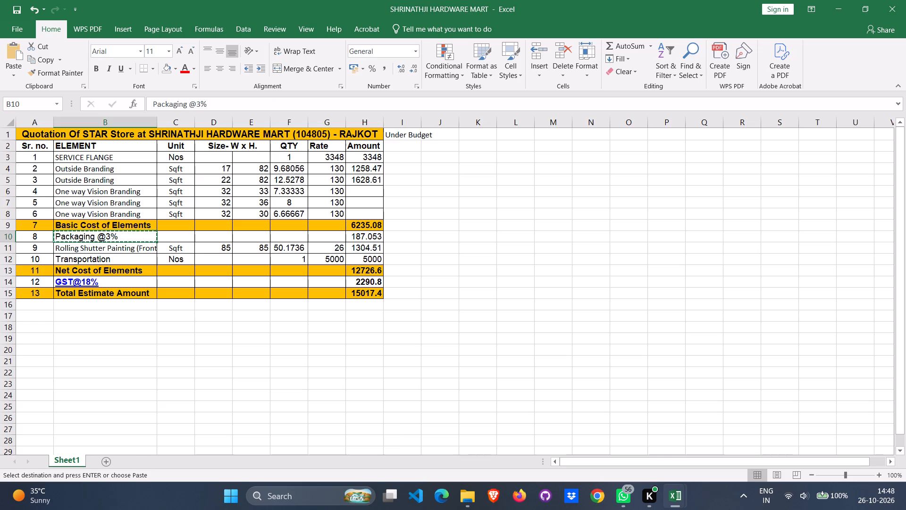
pyautogui.hotkey('alt', 'Tab')
pyautogui.click(435, 304)
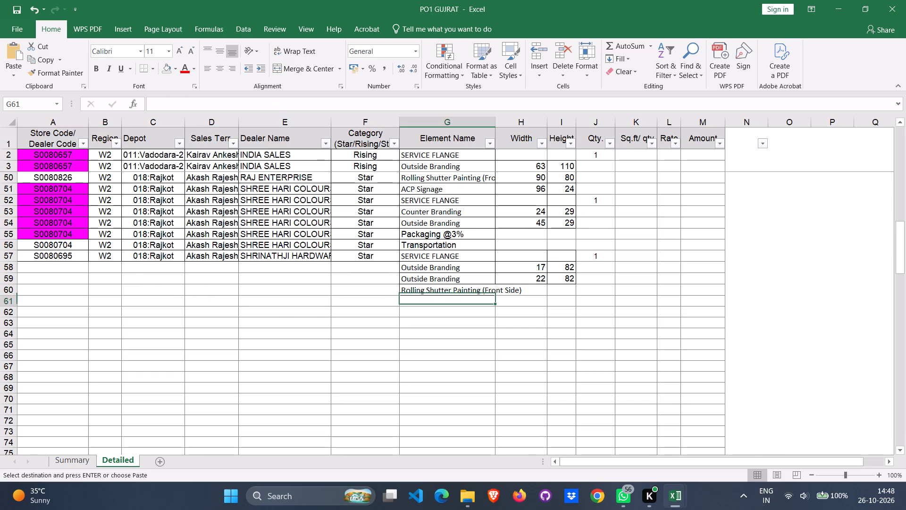
pyautogui.hotkey('ctrl', 'v')
pyautogui.hotkey('alt', 'Tab')
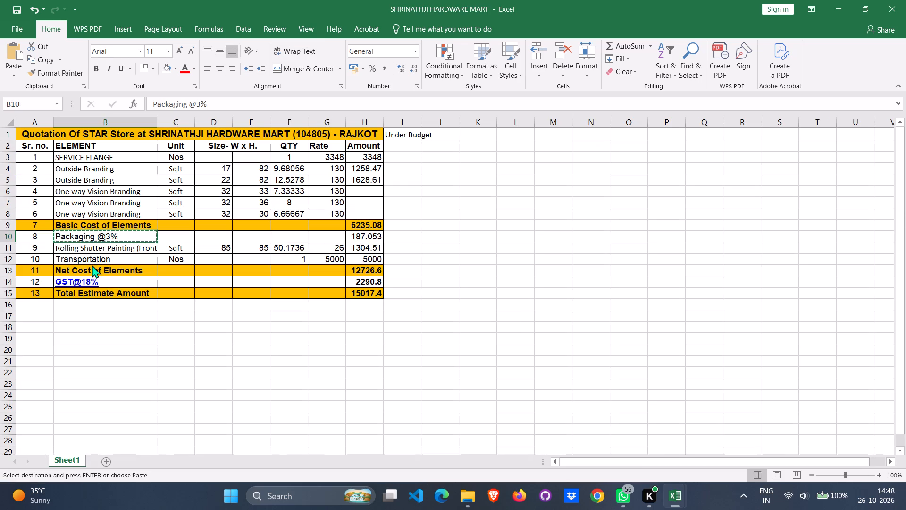
pyautogui.click(91, 259)
pyautogui.hotkey('ctrl', 'c')
pyautogui.hotkey('alt', 'Tab')
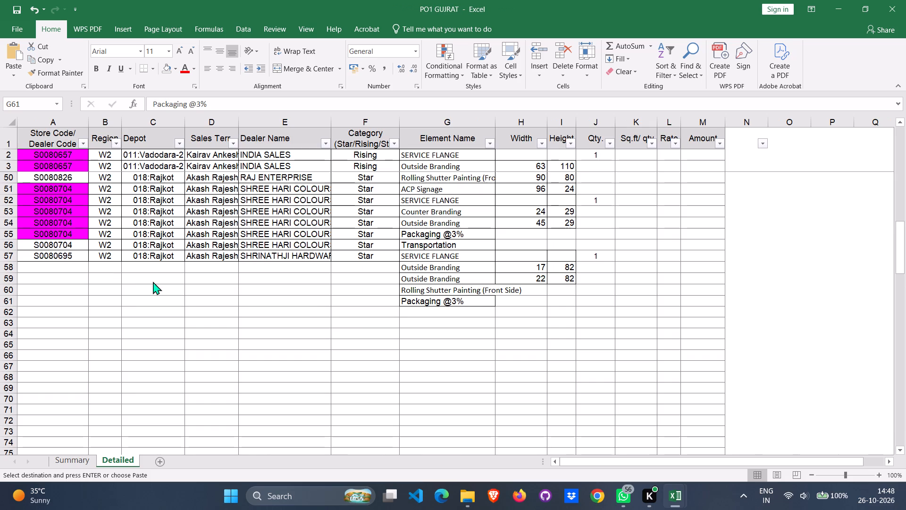
pyautogui.click(417, 309)
pyautogui.hotkey('ctrl', 'v')
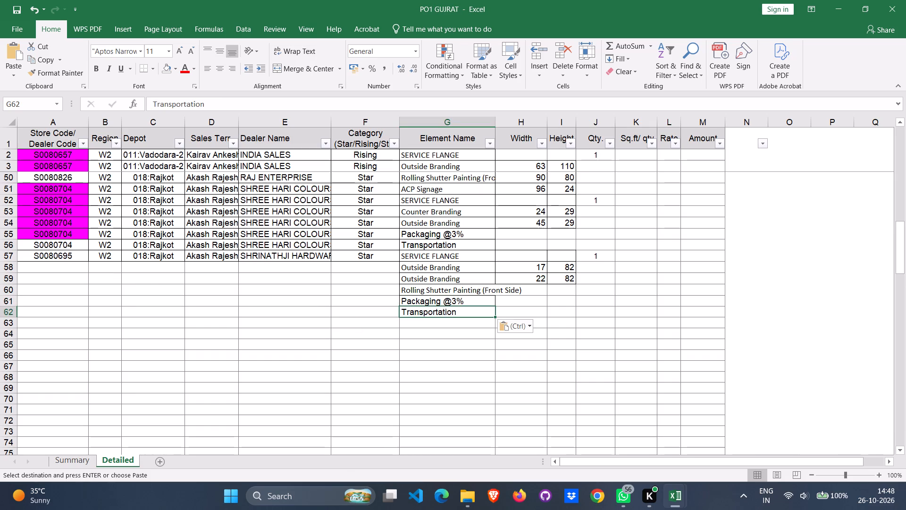
# Copy the Rolling Shutter Painting size, 85 x 85, from the SHRINATHJI HARDWARE MART quotation into H60:I60 of Detailed and save.
pyautogui.hotkey('alt', 'Tab')
pyautogui.click(209, 252)
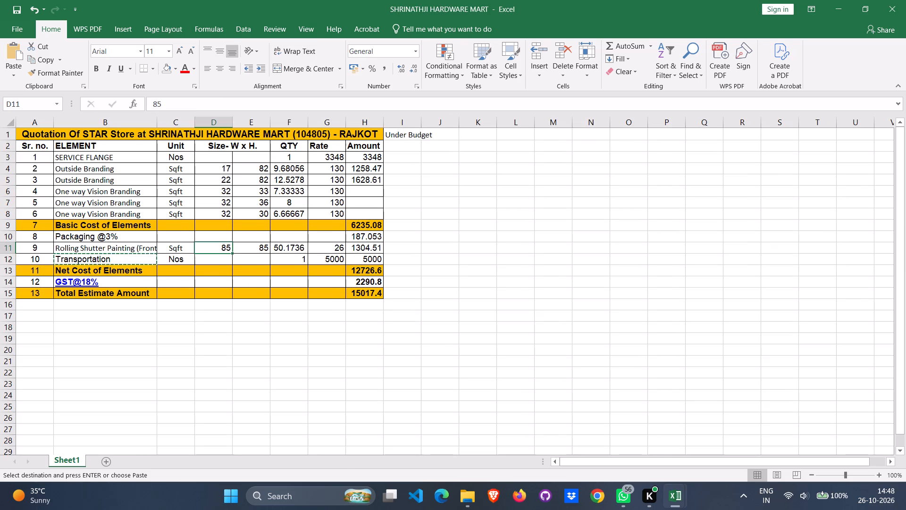
pyautogui.hotkey('shift', 'Right')
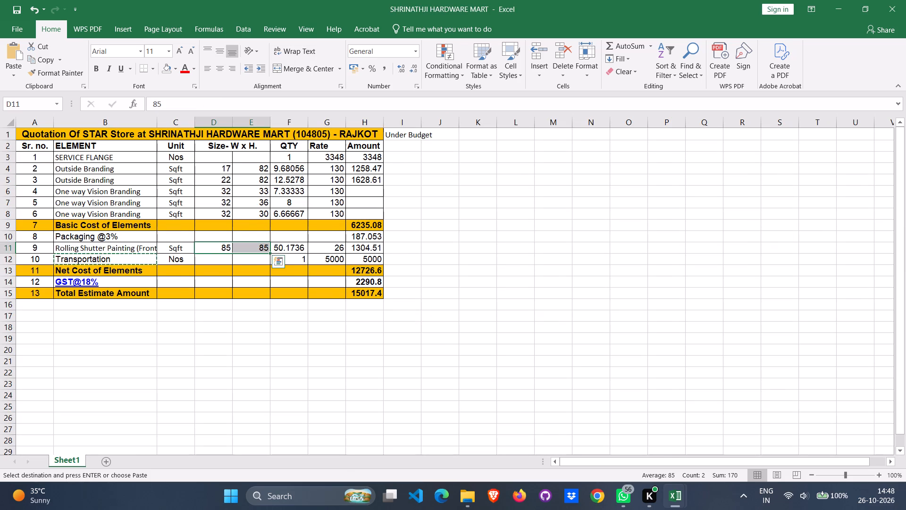
pyautogui.hotkey('ctrl', 'c')
pyautogui.hotkey('alt', 'Tab')
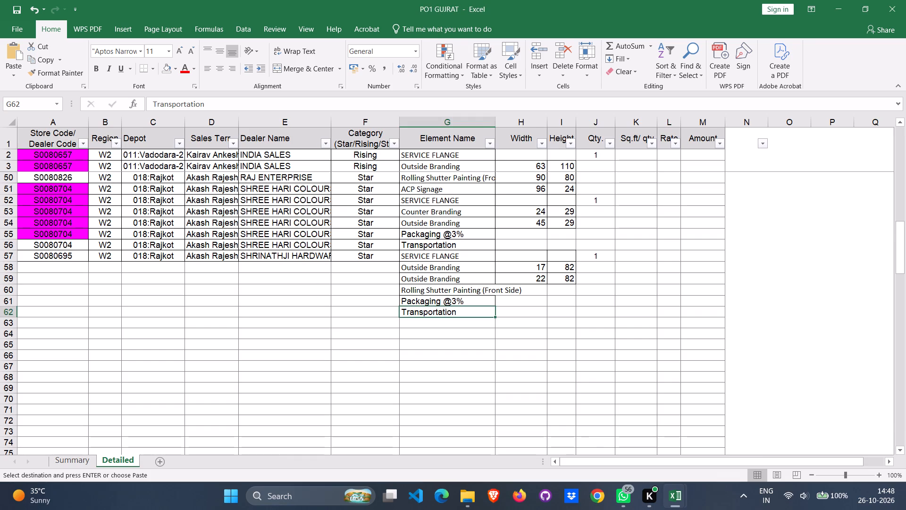
pyautogui.click(518, 288)
pyautogui.hotkey('ctrl', 'v')
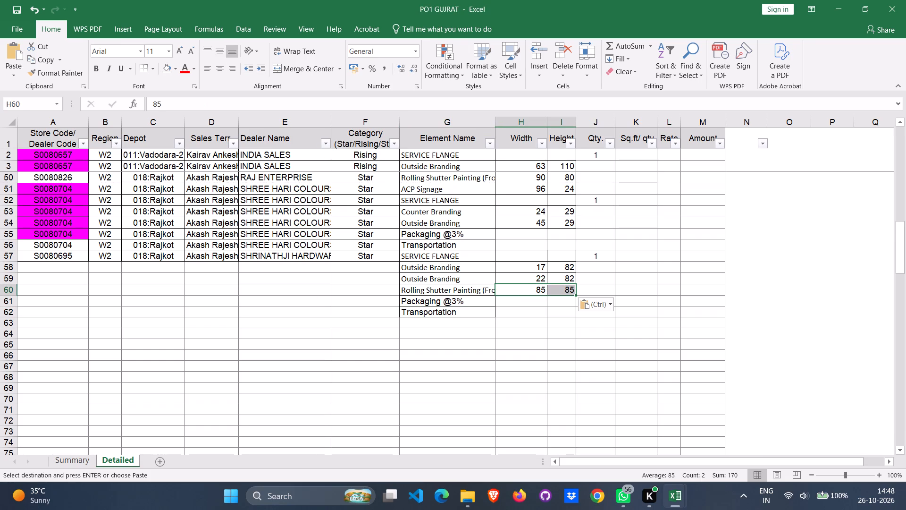
pyautogui.hotkey('ctrl', 's')
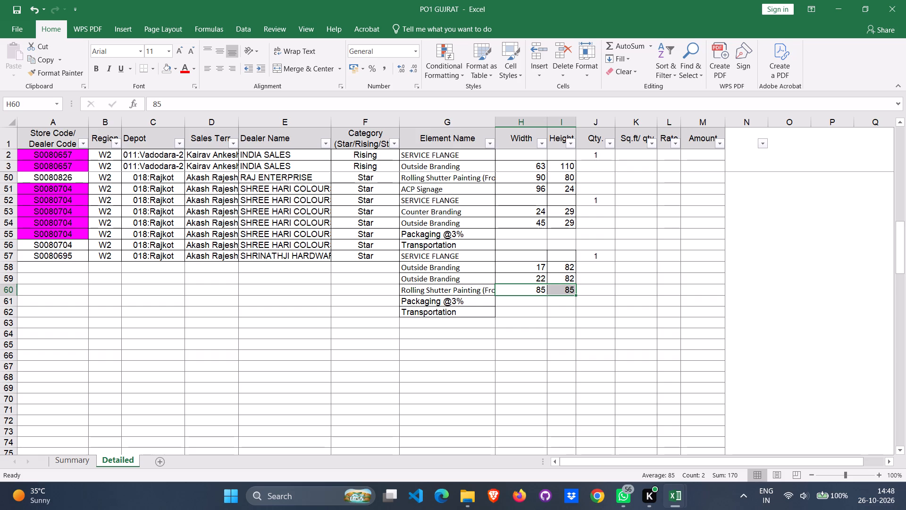
# Repeat the SHRINATHJI HARDWARE MART dealer details from A57:F57 through row 62 of Detailed and save.
pyautogui.click(41, 255)
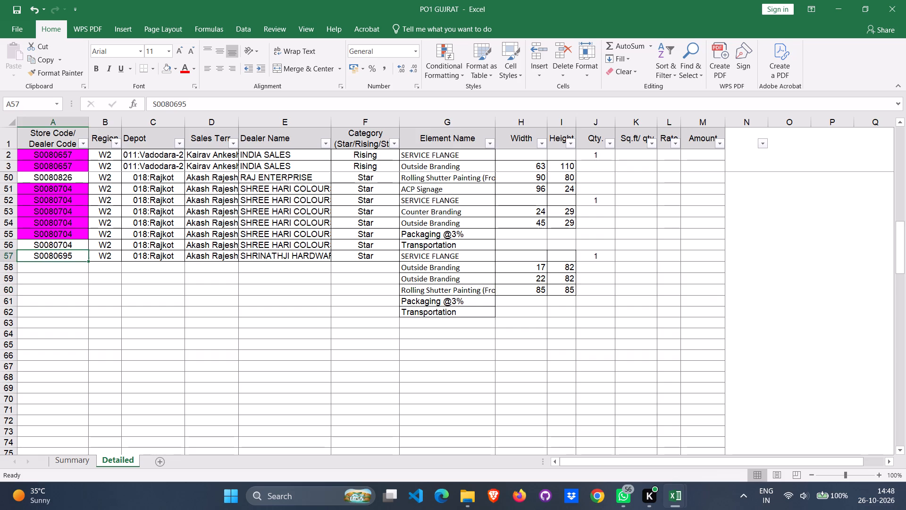
pyautogui.hotkey('shift', 'Right')
pyautogui.hotkey('shift', 'Right')
pyautogui.hotkey('shift', 'Right')
pyautogui.hotkey('shift', 'Right')
pyautogui.hotkey('shift', 'Right')
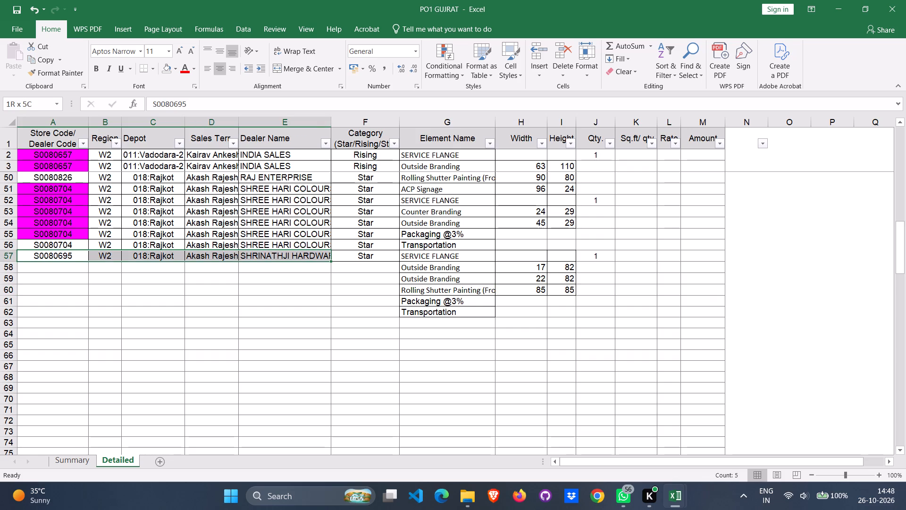
pyautogui.hotkey('ctrl', 'c')
pyautogui.hotkey('shift', 'Down')
pyautogui.hotkey('shift', 'Down')
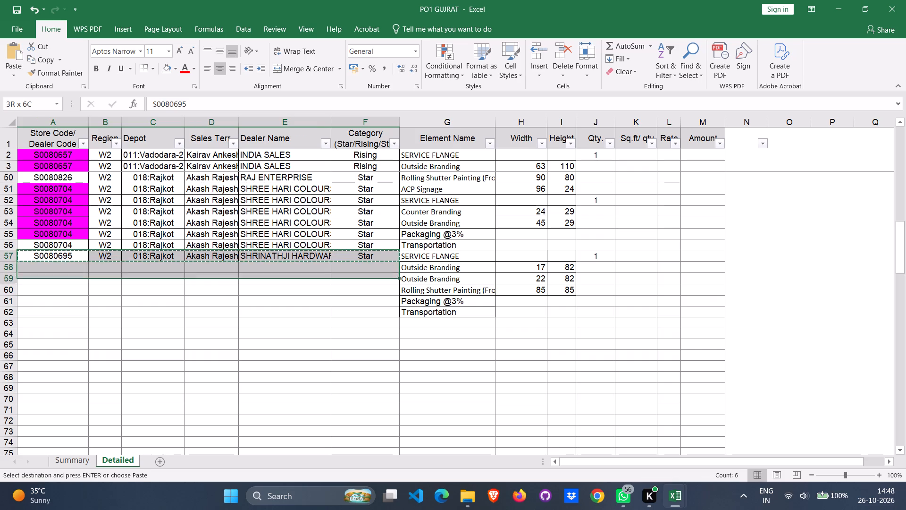
pyautogui.hotkey('shift', 'Down')
pyautogui.hotkey('shift', 'Down')
pyautogui.hotkey('shift', 'Down')
pyautogui.hotkey('ctrl', 'v')
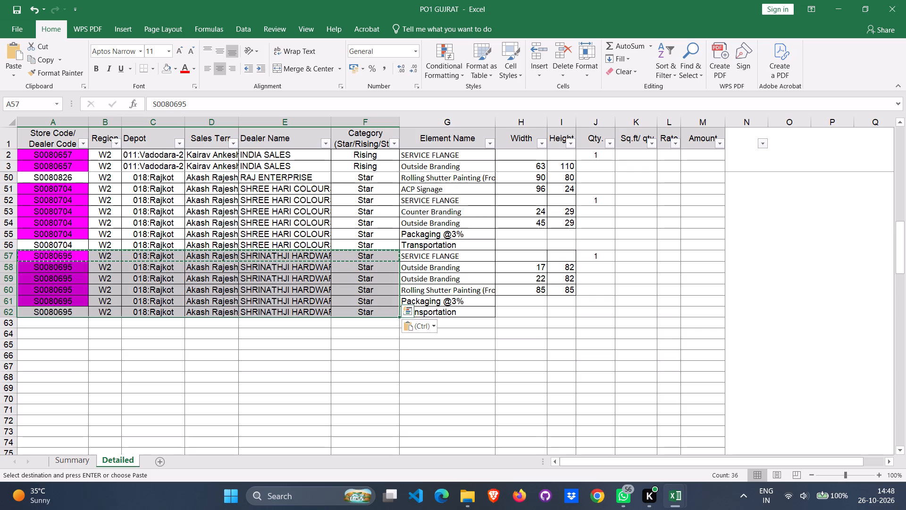
pyautogui.hotkey('ctrl', 's')
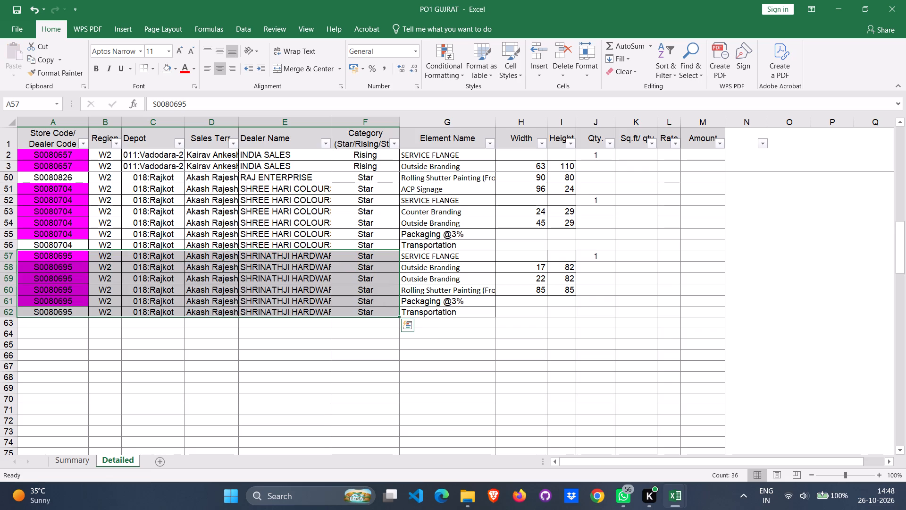
# Copy the GIRDHAR HEMRAJ & COMPANY dealer details, store code through category, from Summary into A63:F63 of Detailed.
pyautogui.scroll(-9, 381, 380)
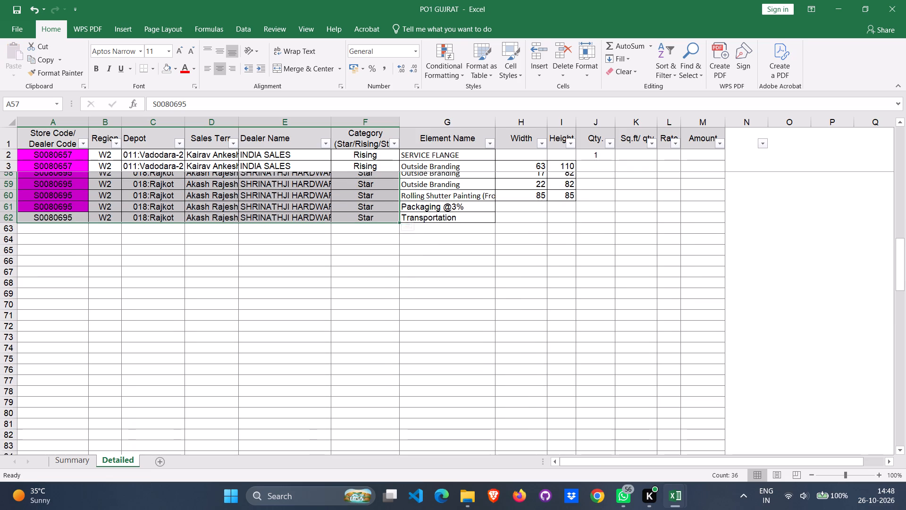
pyautogui.click(64, 223)
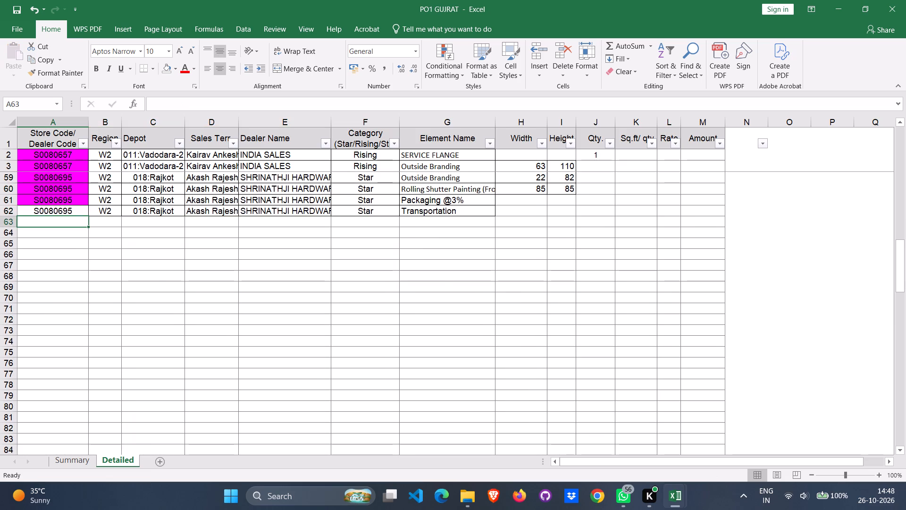
pyautogui.click(73, 461)
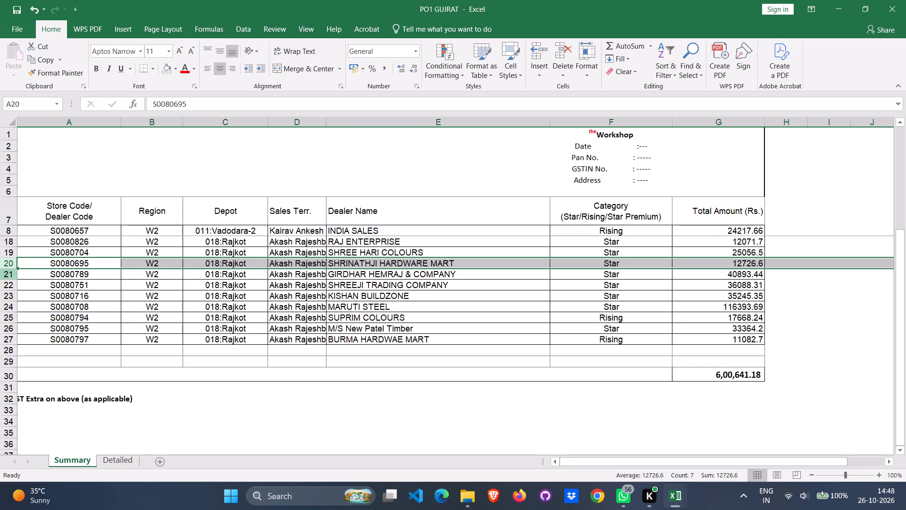
pyautogui.click(2, 275)
pyautogui.click(60, 274)
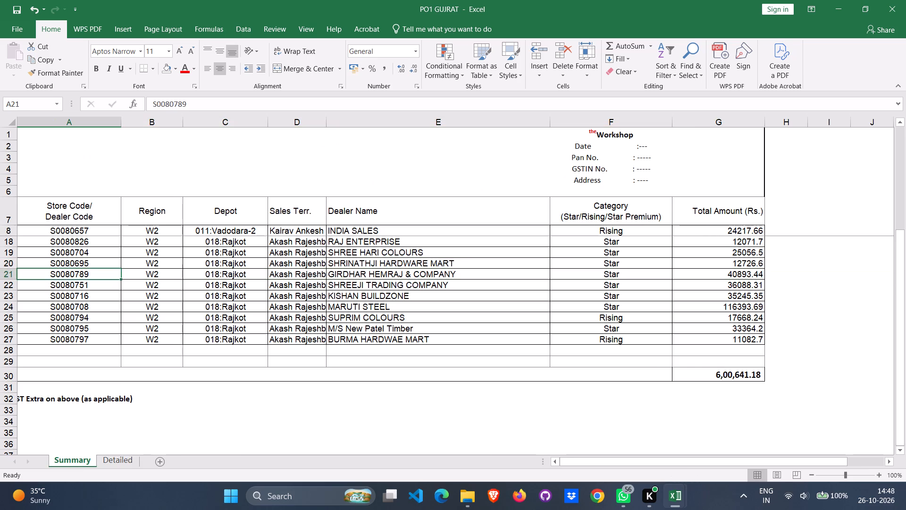
pyautogui.hotkey('shift', 'Right')
pyautogui.hotkey('shift', 'Right')
pyautogui.hotkey('shift', 'Right')
pyautogui.hotkey('shift', 'Right')
pyautogui.hotkey('shift', 'Right')
pyautogui.hotkey('shift', 'Right')
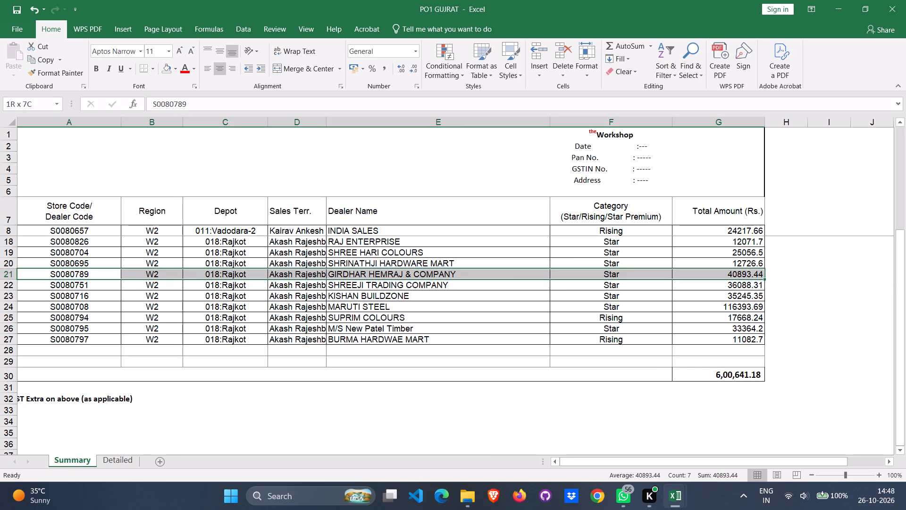
pyautogui.hotkey('shift', 'Left')
pyautogui.hotkey('ctrl', 'c')
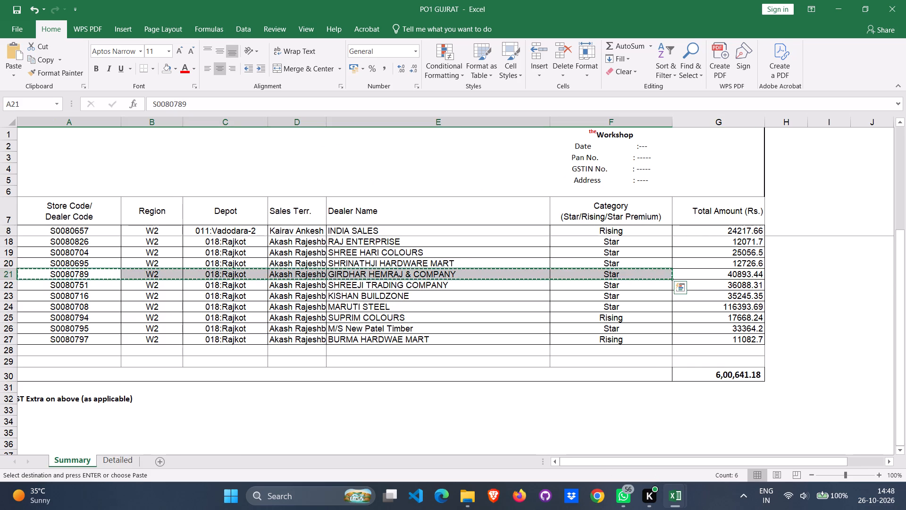
pyautogui.click(117, 458)
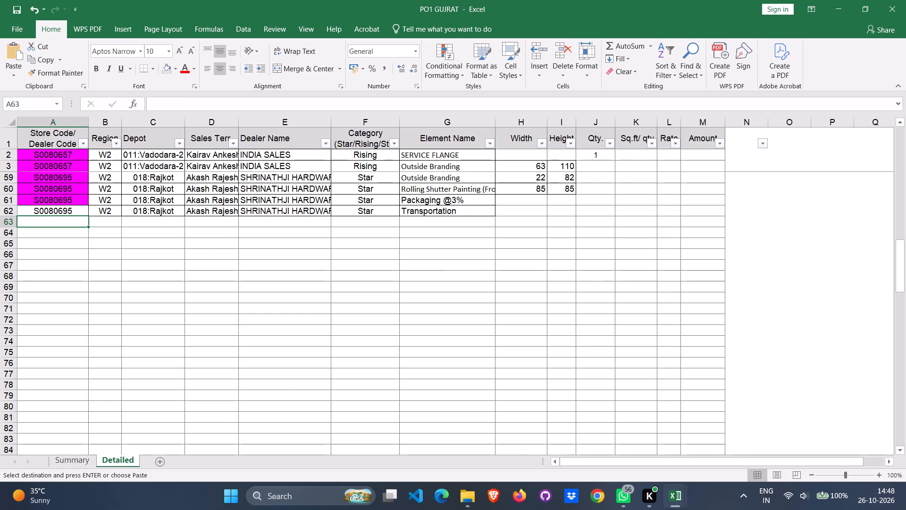
pyautogui.hotkey('ctrl', 'v')
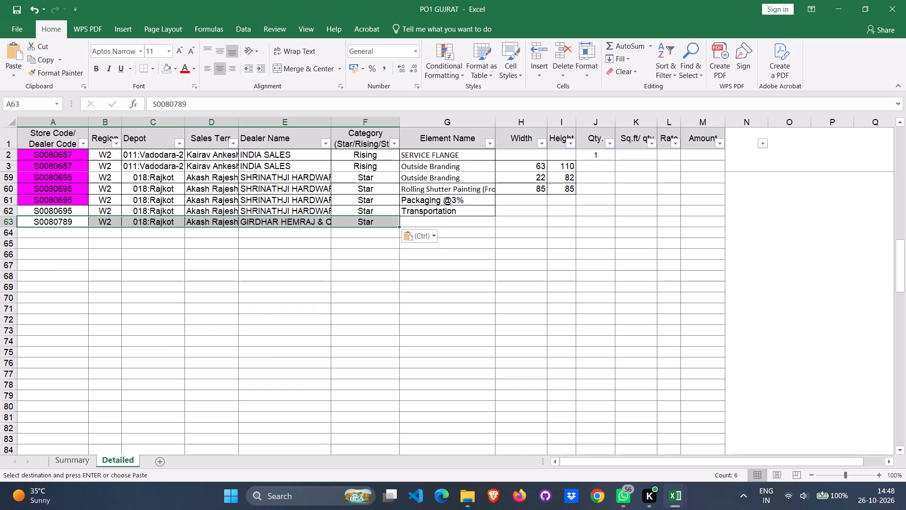
# Close the SHRINATHJI HARDWARE MART quotation, search the estimate folder for GIRDH, and open the GIRDHAR HEMRAJ & CO. quotation.
pyautogui.click(451, 224)
pyautogui.hotkey('alt', 'Tab')
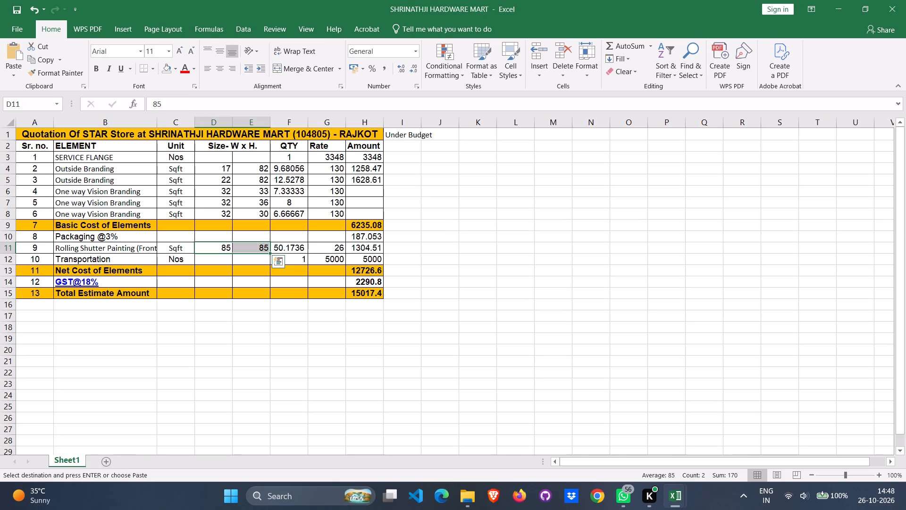
pyautogui.click(891, 8)
pyautogui.hotkey('alt', 'Tab')
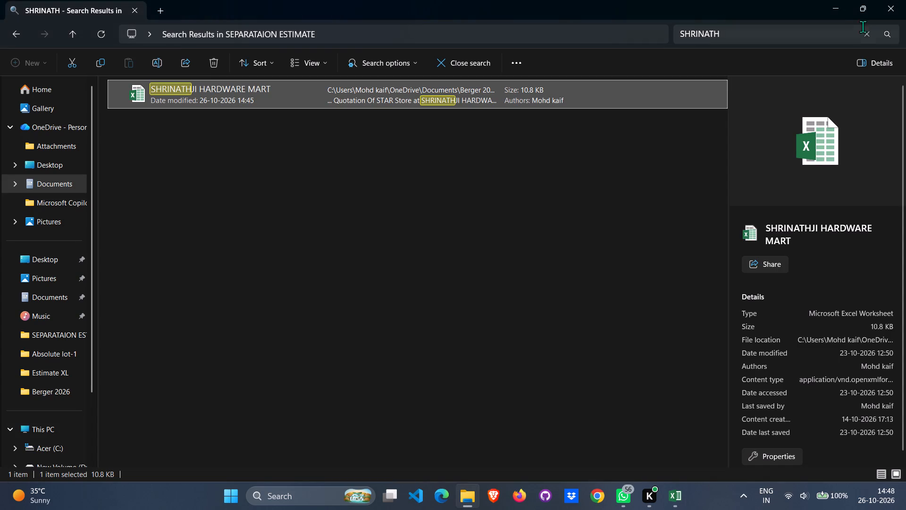
pyautogui.click(870, 32)
pyautogui.write('GIRDH')
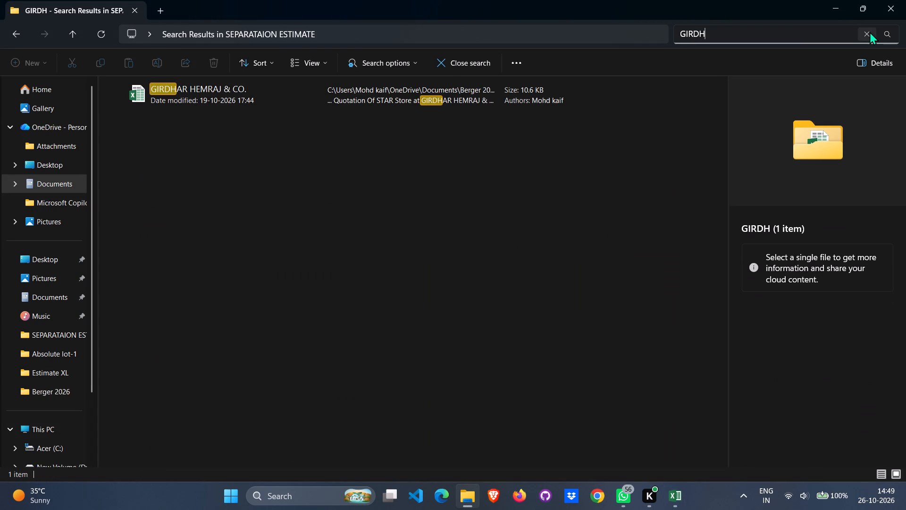
pyautogui.doubleClick(236, 92)
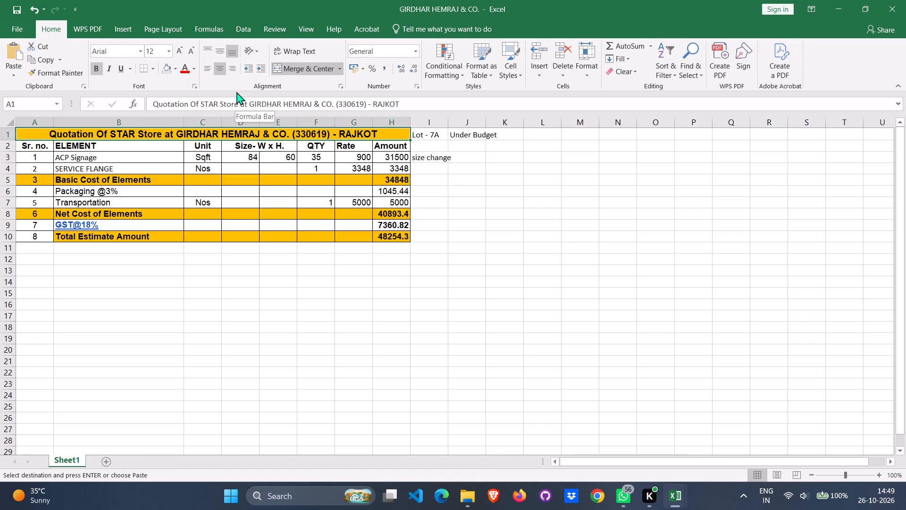
# Copy the ACP Signage and SERVICE FLANGE element names from the quotation into G63:G64 of Detailed.
pyautogui.click(95, 157)
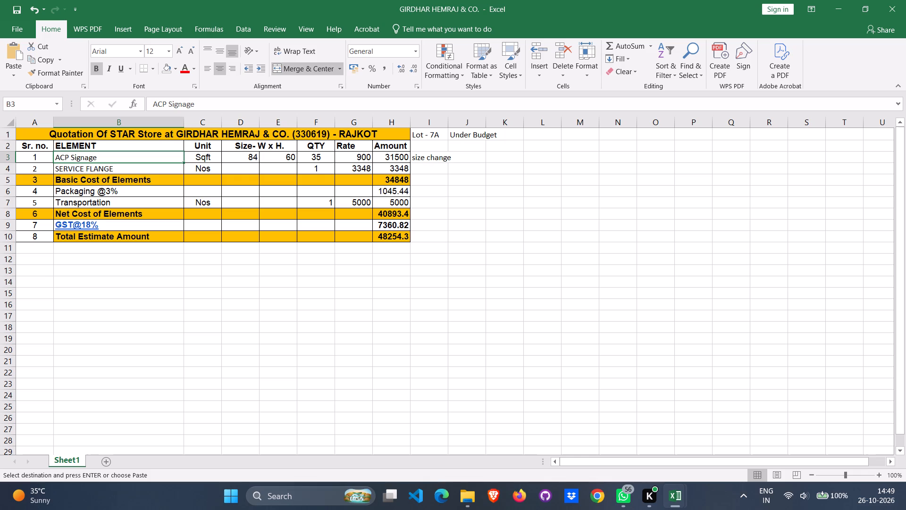
pyautogui.hotkey('shift', 'Down')
pyautogui.hotkey('ctrl', 'c')
pyautogui.hotkey('alt', 'Tab')
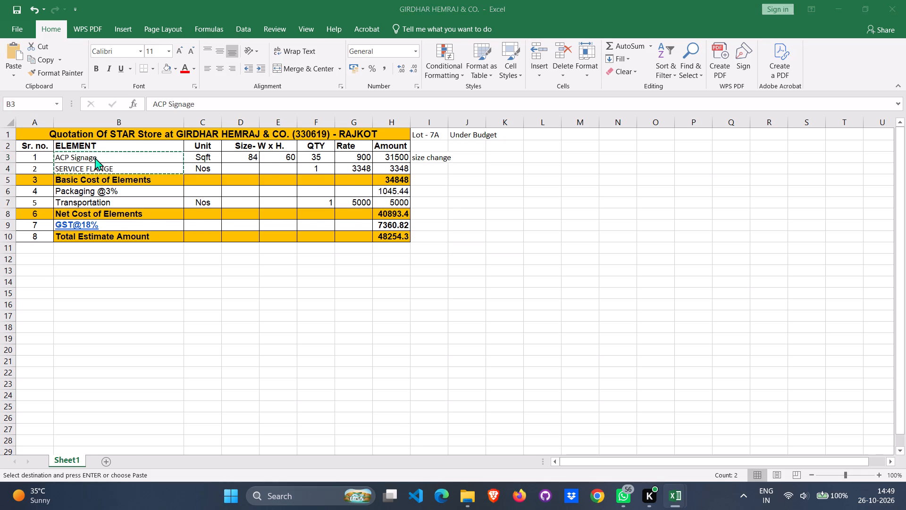
pyautogui.hotkey('ctrl', 'v')
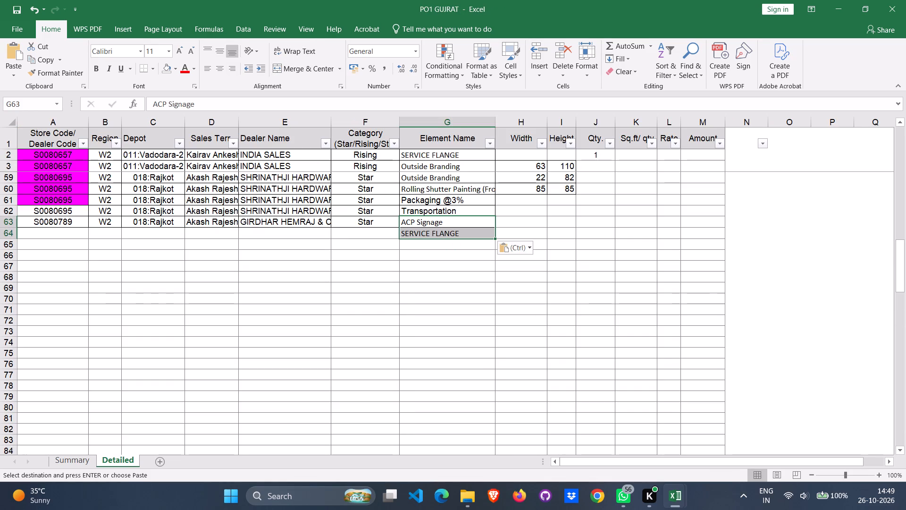
# Copy the Packaging @3% and Transportation element names from the quotation into G65:G66 of Detailed and save.
pyautogui.hotkey('alt', 'Tab')
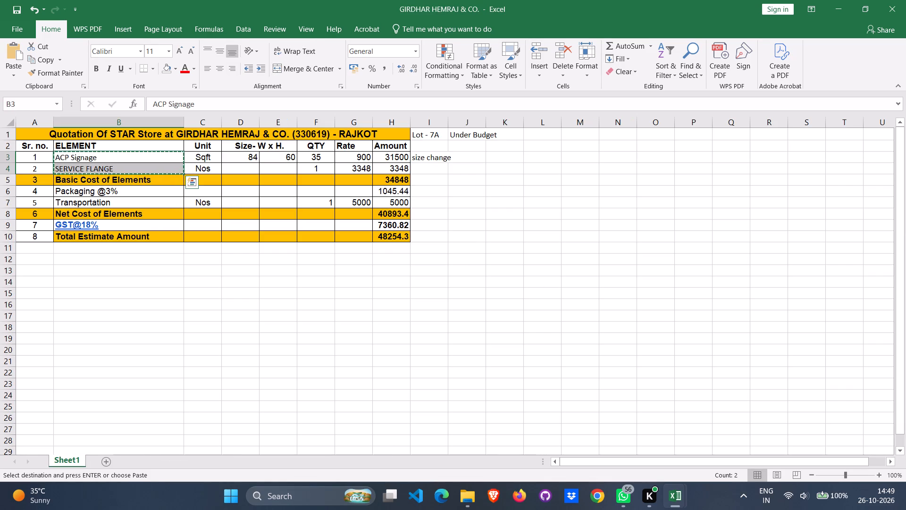
pyautogui.click(113, 195)
pyautogui.hotkey('shift', 'Down')
pyautogui.hotkey('ctrl', 'c')
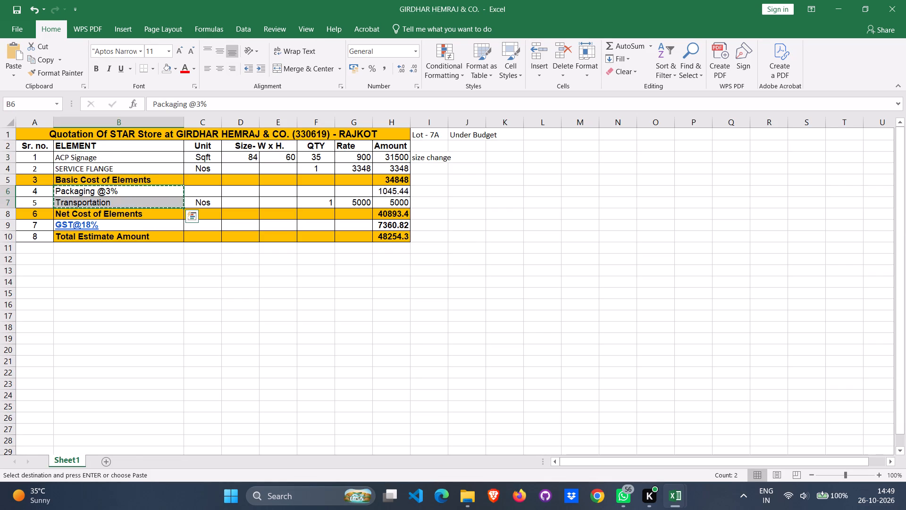
pyautogui.hotkey('alt', 'Tab')
pyautogui.press('Down')
pyautogui.press('Down')
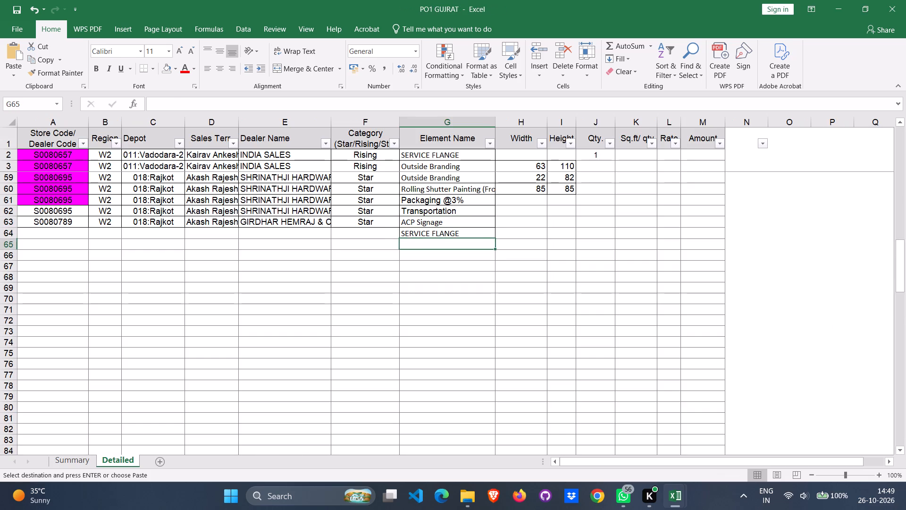
pyautogui.hotkey('ctrl', 'v')
pyautogui.hotkey('ctrl', 's')
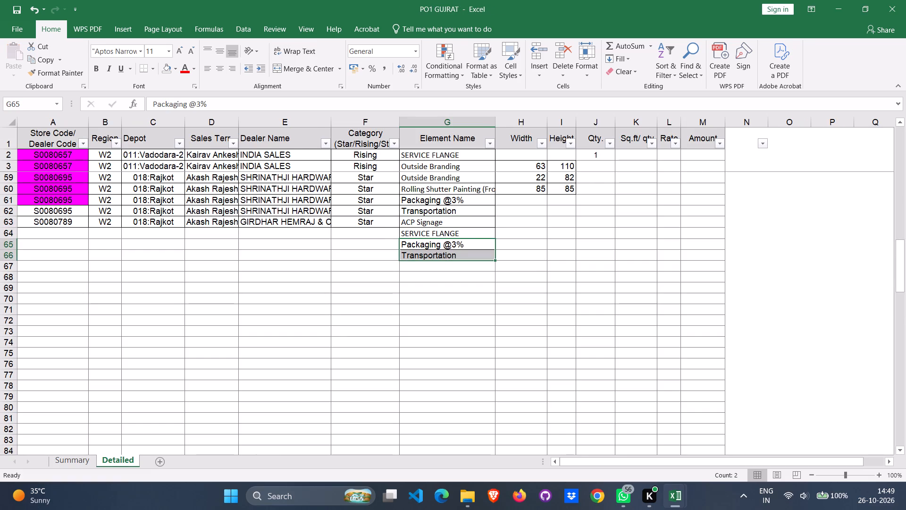
# Copy the ACP Signage size, 84 x 60, from the quotation into H63:I63 of Detailed and save.
pyautogui.hotkey('alt', 'Tab')
pyautogui.click(243, 157)
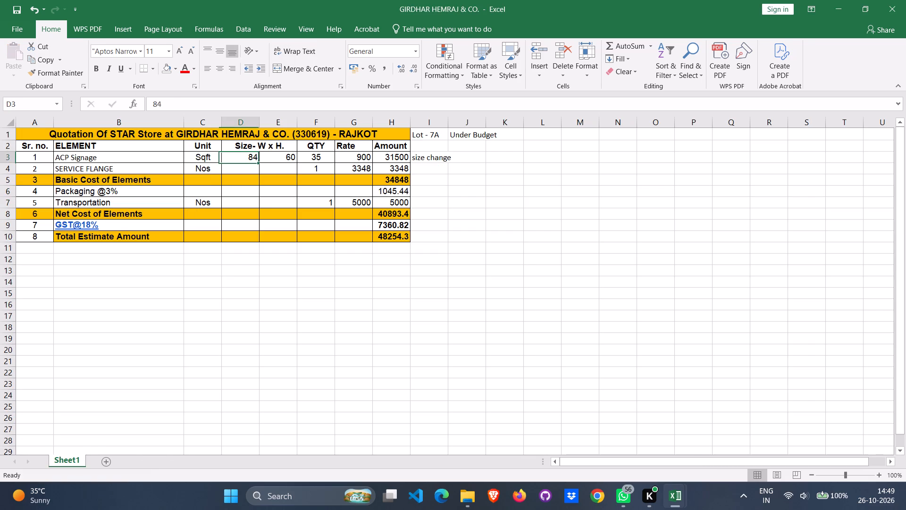
pyautogui.hotkey('shift', 'Right')
pyautogui.hotkey('ctrl', 'c')
pyautogui.hotkey('alt', 'Tab')
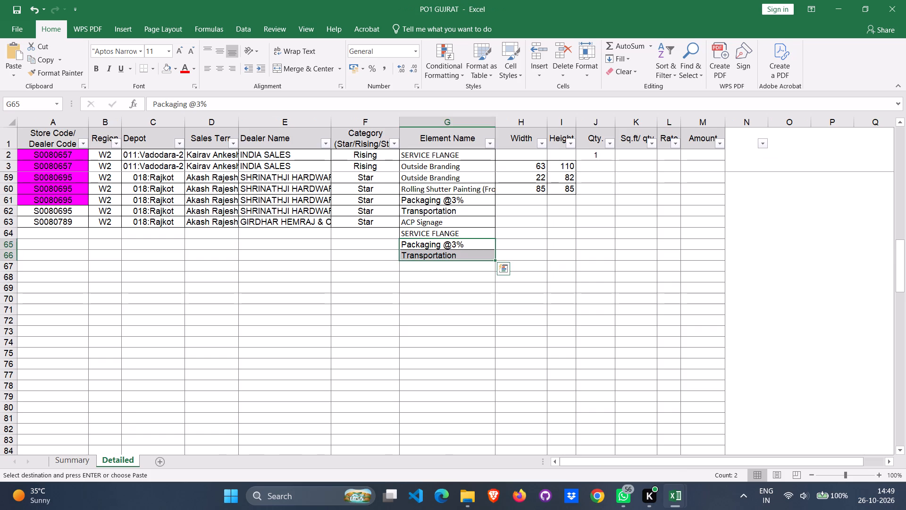
pyautogui.click(511, 221)
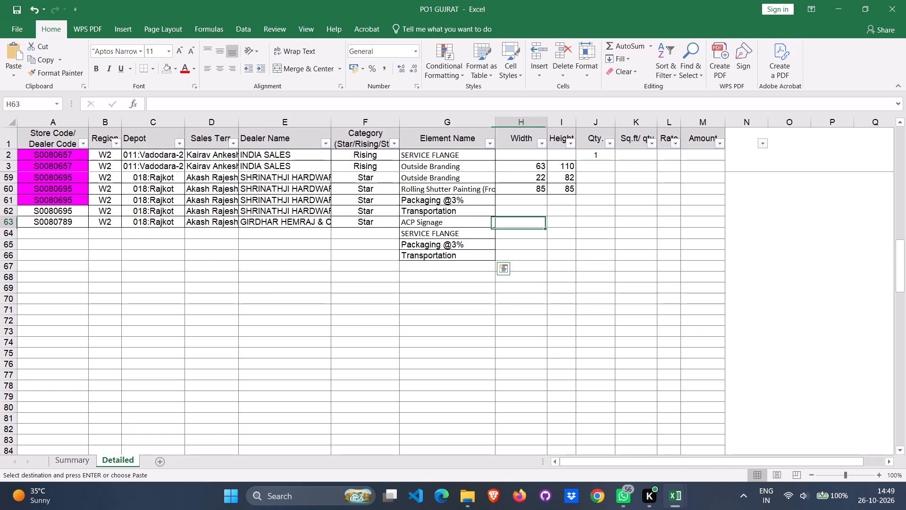
pyautogui.hotkey('ctrl', 'v')
pyautogui.hotkey('ctrl', 's')
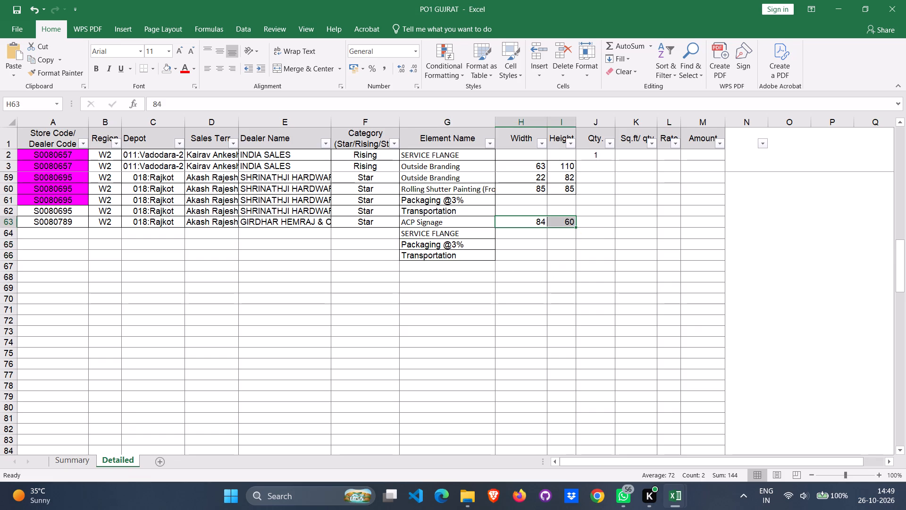
# Enter quantity 1 for the GIRDHAR HEMRAJ SERVICE FLANGE in J64 of Detailed and save.
pyautogui.click(591, 233)
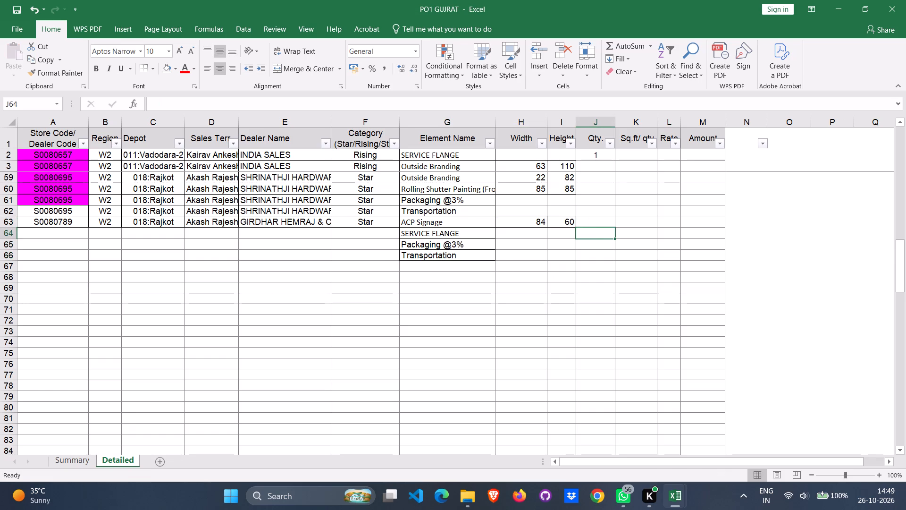
pyautogui.press('1')
pyautogui.hotkey('ctrl', 's')
# Copy the GIRDHAR HEMRAJ & COMPANY dealer details from A63:F63 down through row 66 of Detailed and save.
pyautogui.click(14, 5)
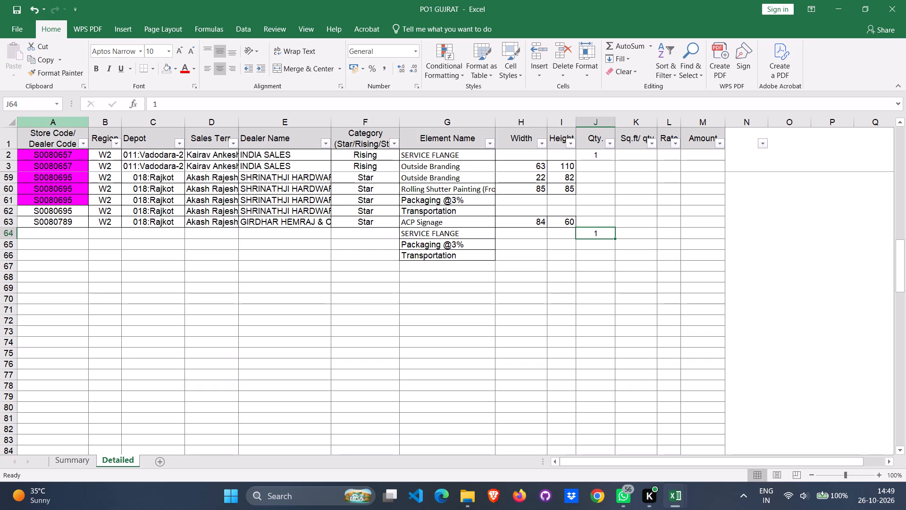
pyautogui.click(55, 222)
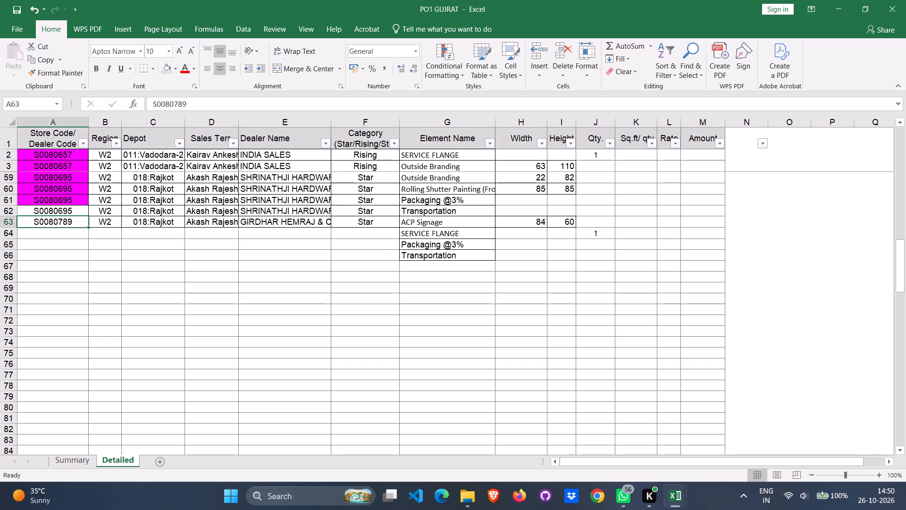
pyautogui.hotkey('shift', 'Right')
pyautogui.hotkey('shift', 'Right')
pyautogui.hotkey('shift', 'Right')
pyautogui.hotkey('shift', 'Right')
pyautogui.hotkey('shift', 'Right')
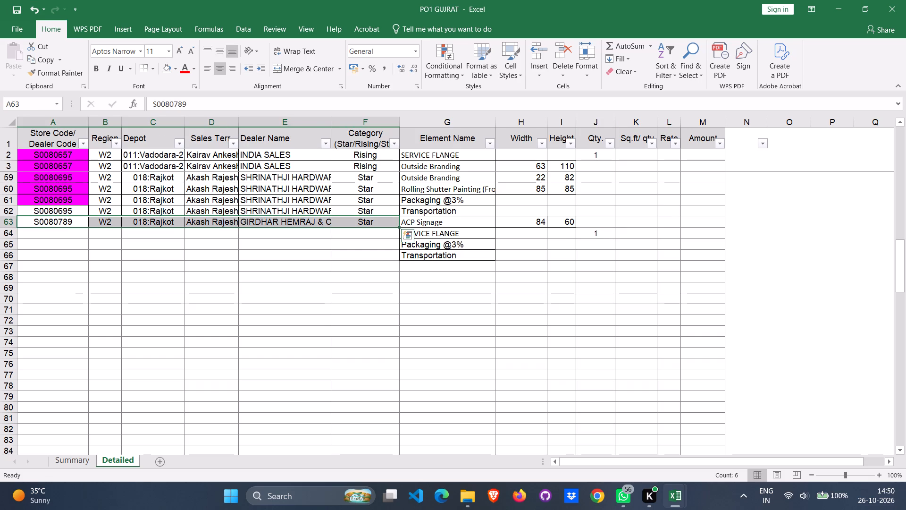
pyautogui.hotkey('ctrl', 'c')
pyautogui.hotkey('shift', 'Down')
pyautogui.hotkey('shift', 'Down')
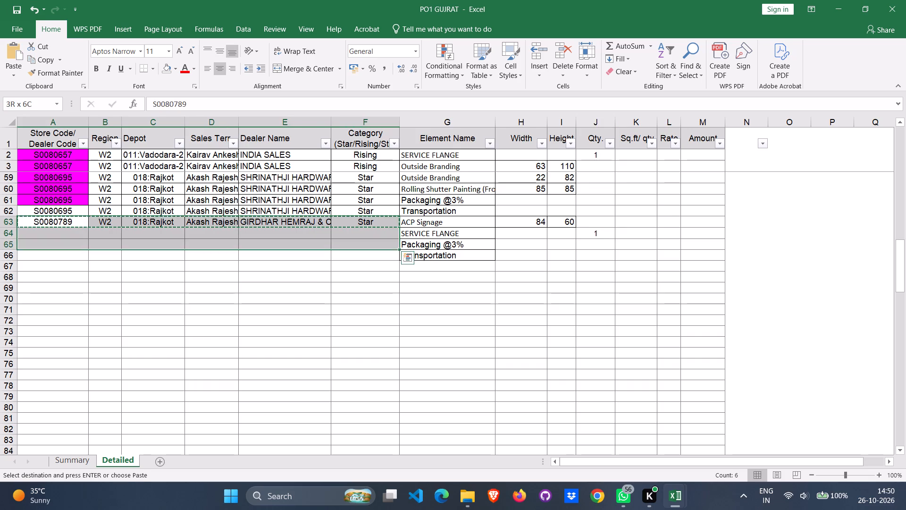
pyautogui.hotkey('shift', 'Down')
pyautogui.hotkey('ctrl', 'v')
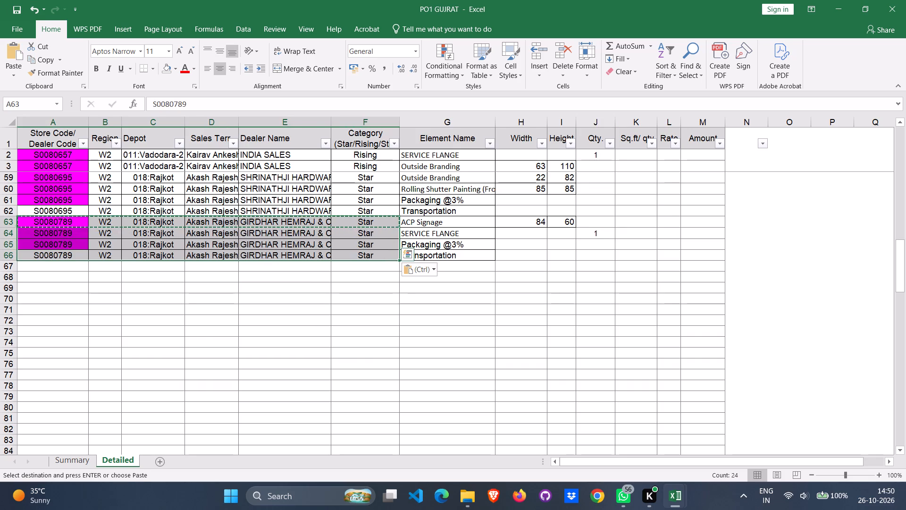
pyautogui.hotkey('ctrl', 's')
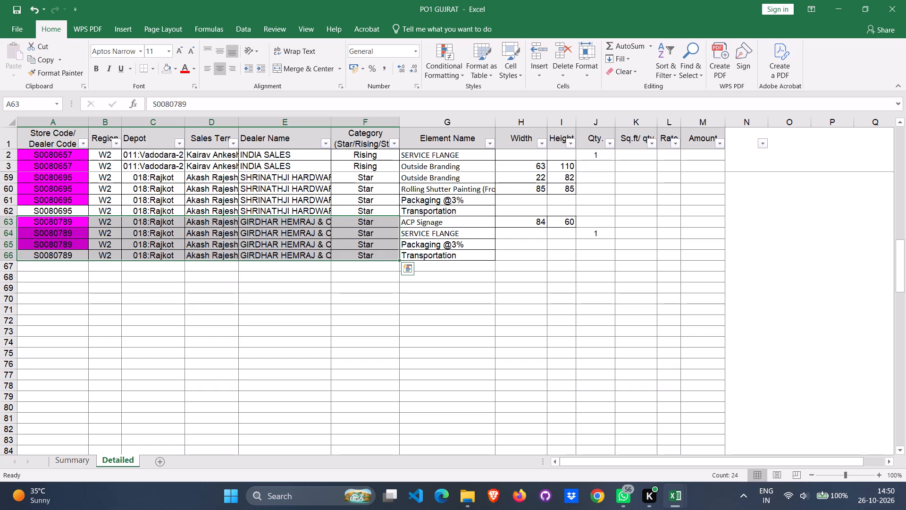
pyautogui.click(56, 266)
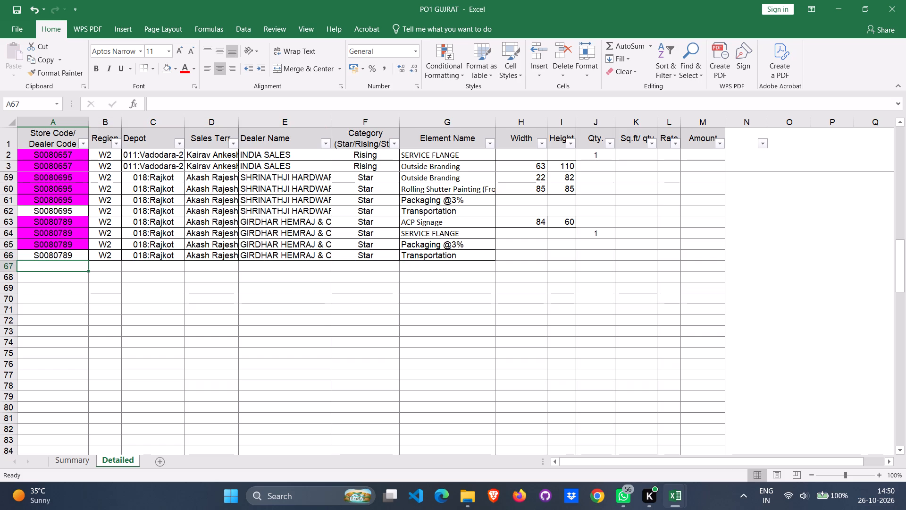
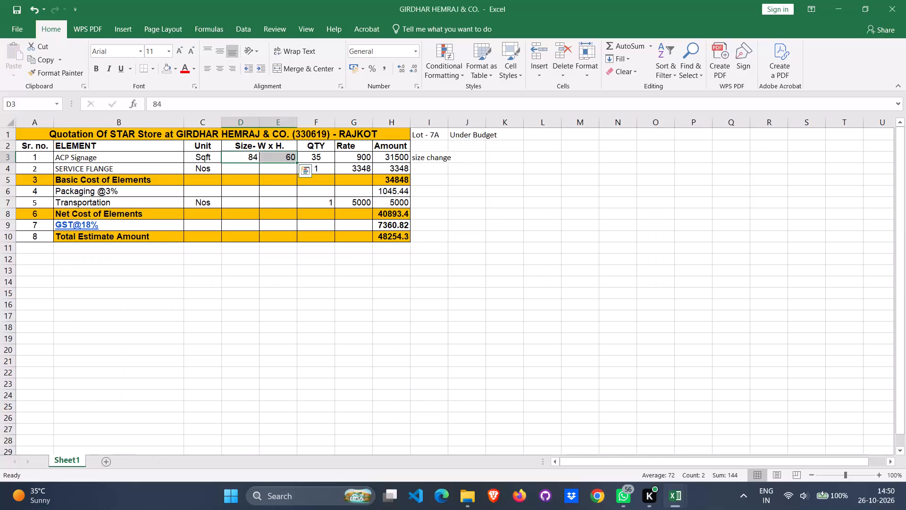
# Check the GIRDHAR HEMRAJ & CO. quotation against its rows in the PO1 GUJRAT workbook, and save PO1 GUJRAT.
pyautogui.hotkey('alt', 'Tab')
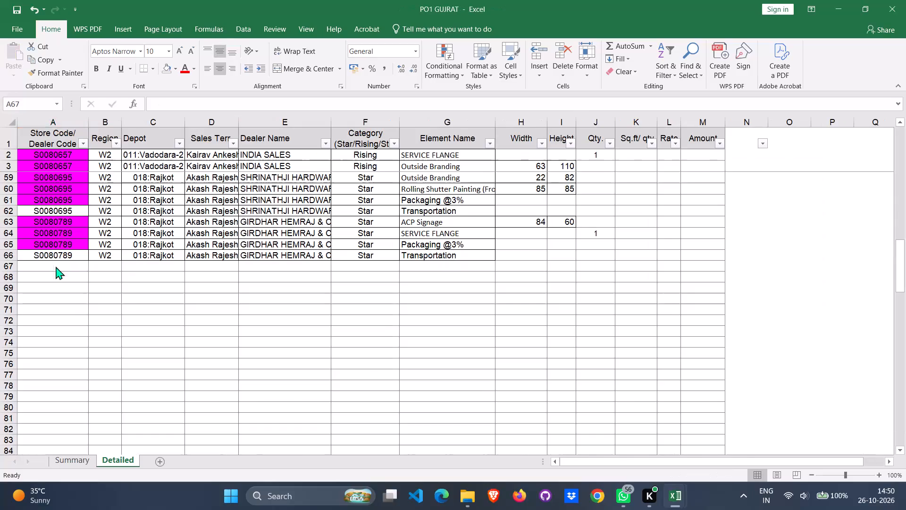
pyautogui.hotkey('alt', 'Tab')
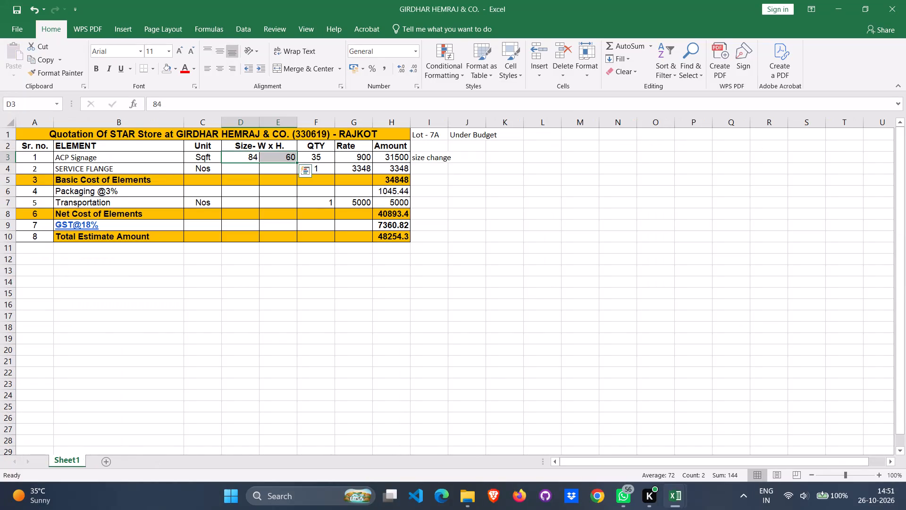
pyautogui.hotkey('alt', 'Tab')
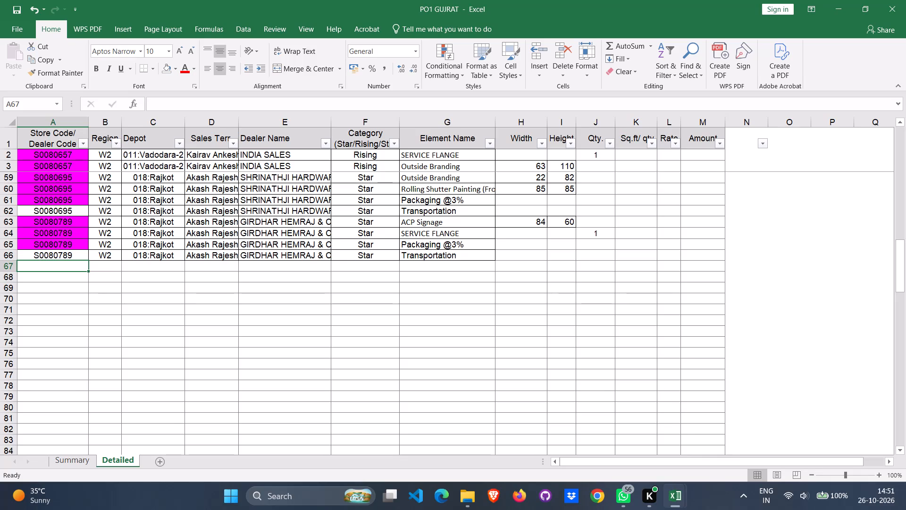
pyautogui.doubleClick(11, 16)
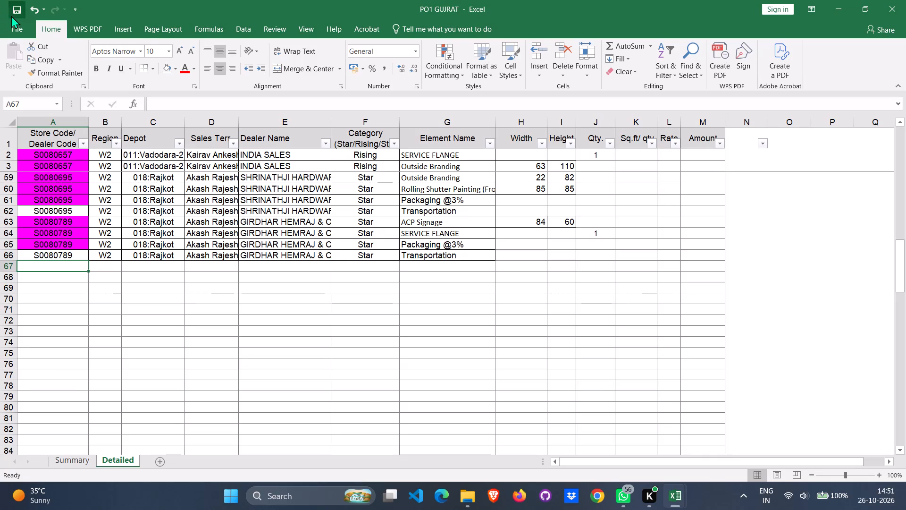
pyautogui.click(13, 14)
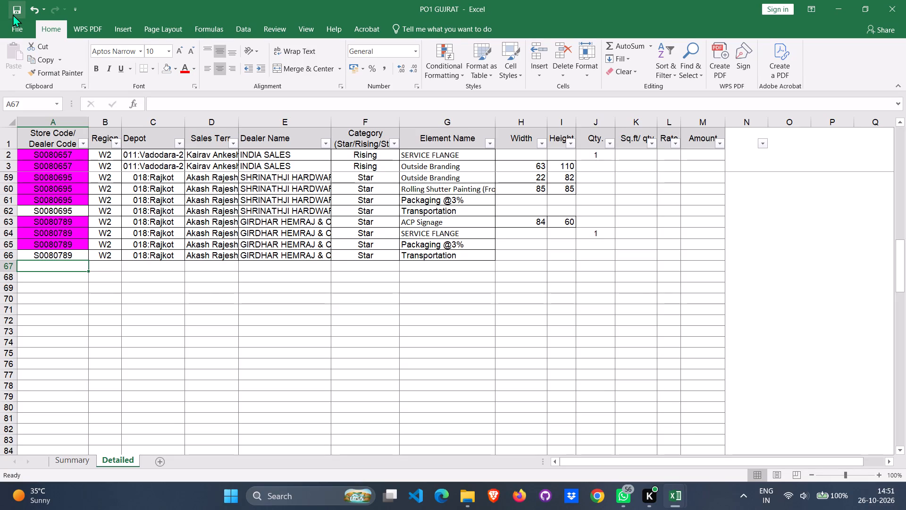